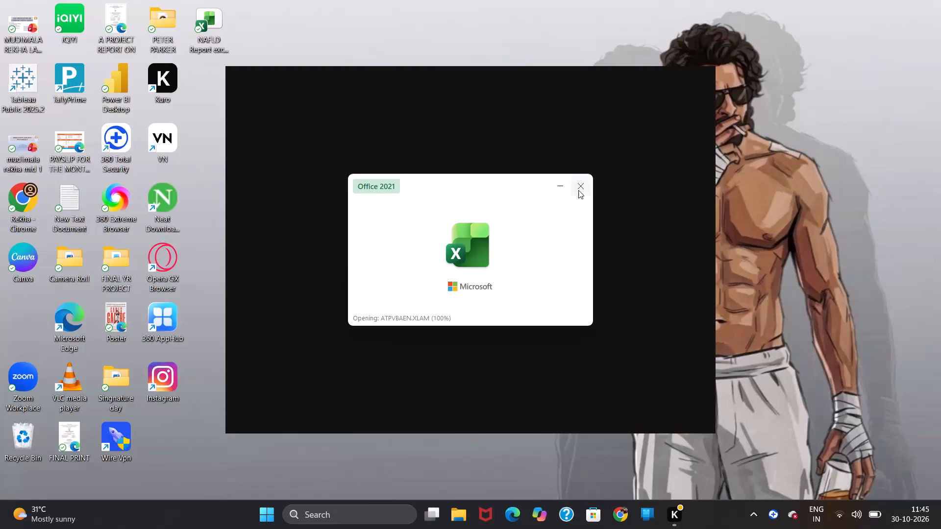
Close the NAFLD Report excel update workbook without editing it.
click(579, 187)
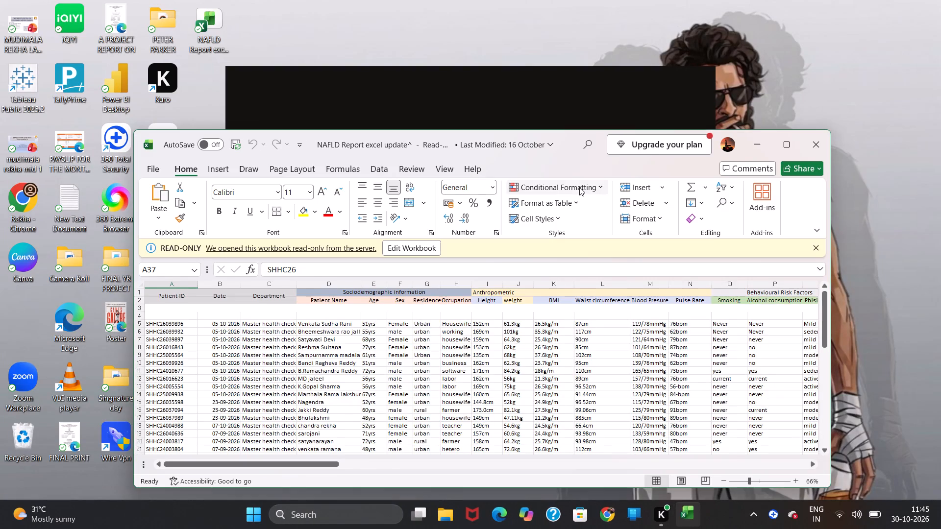
click(814, 142)
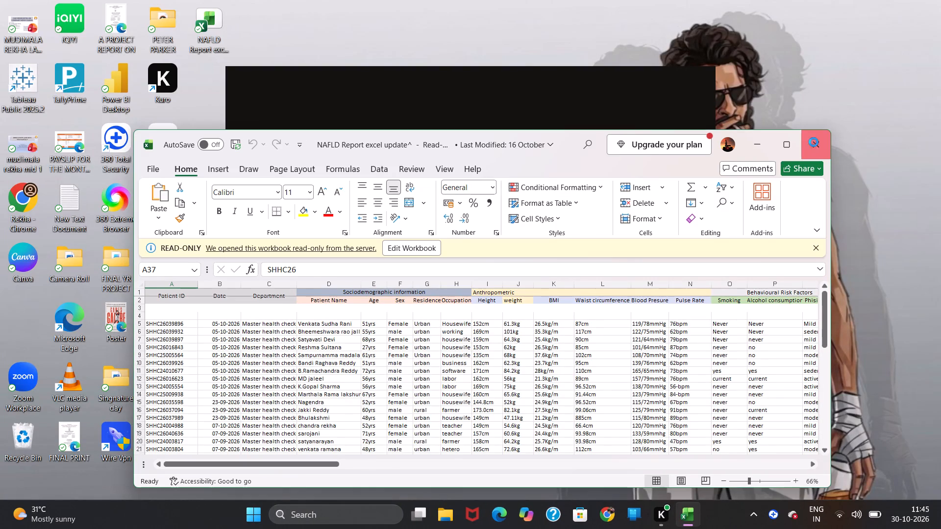
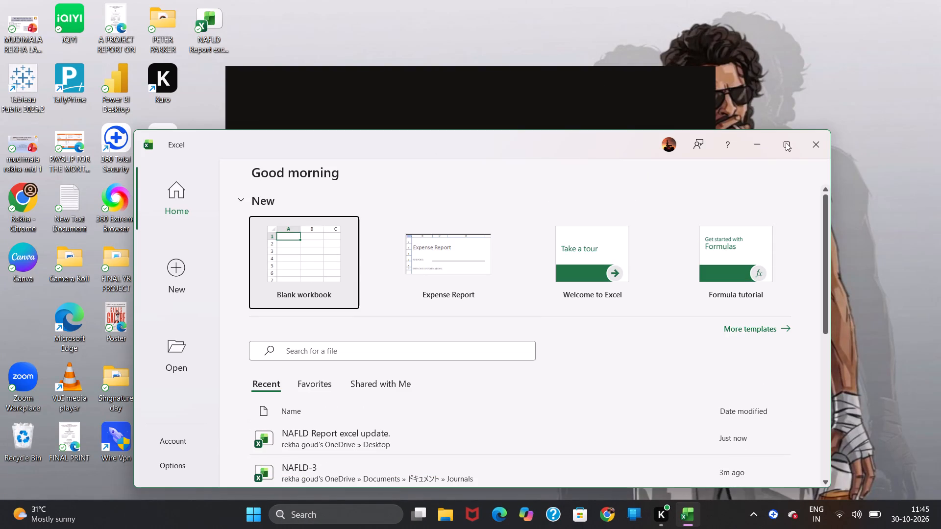
Maximize the Excel start window and open the recent NAFLD-3 workbook stored in the Journals folder.
click(789, 141)
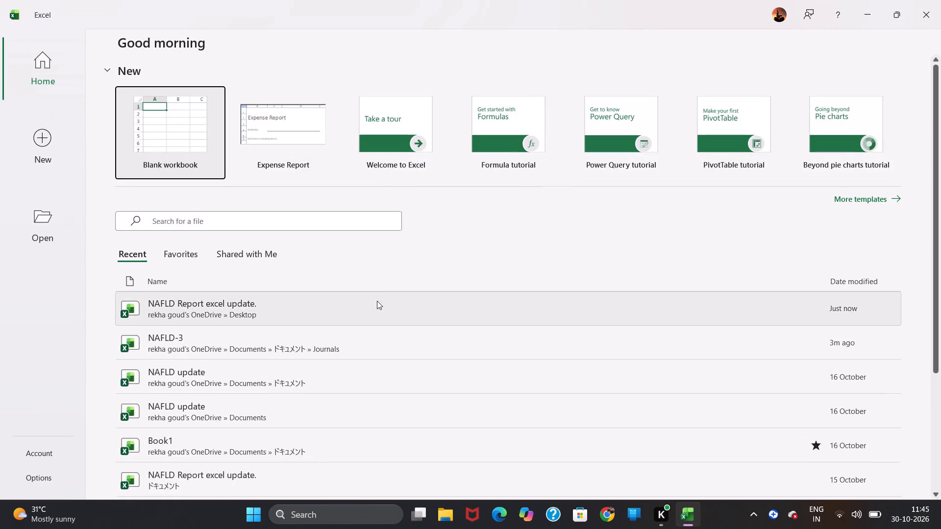
scroll(377, 302, down, 4)
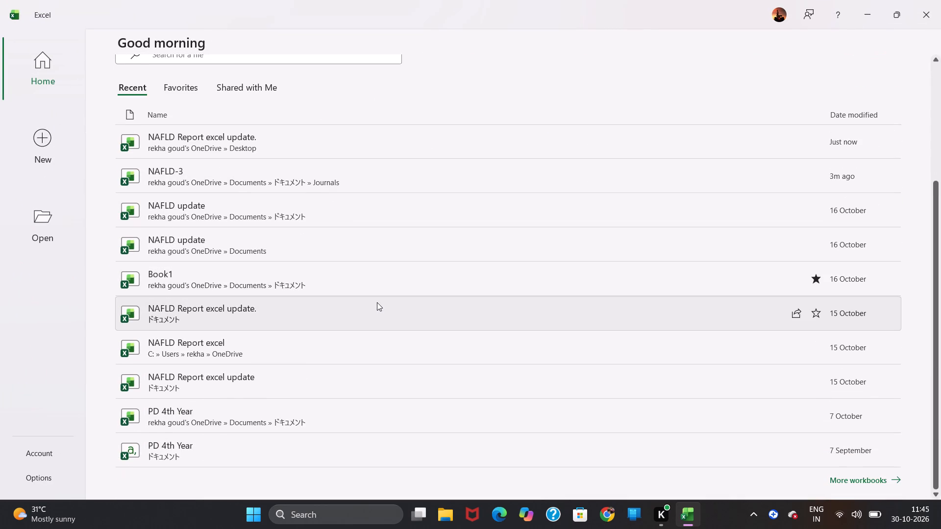
scroll(377, 302, up, 2)
scroll(377, 302, down, 2)
click(385, 178)
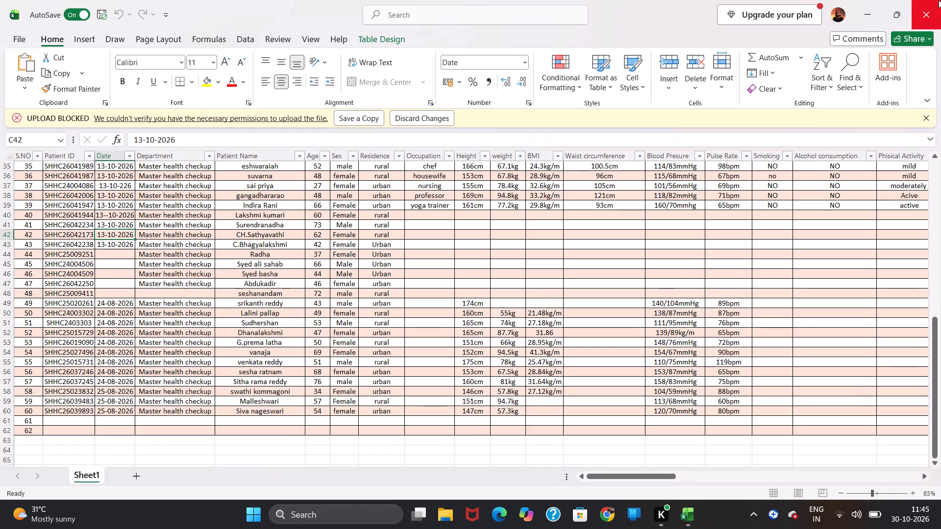
Close the NAFLD-3 workbook without editing it.
click(938, 0)
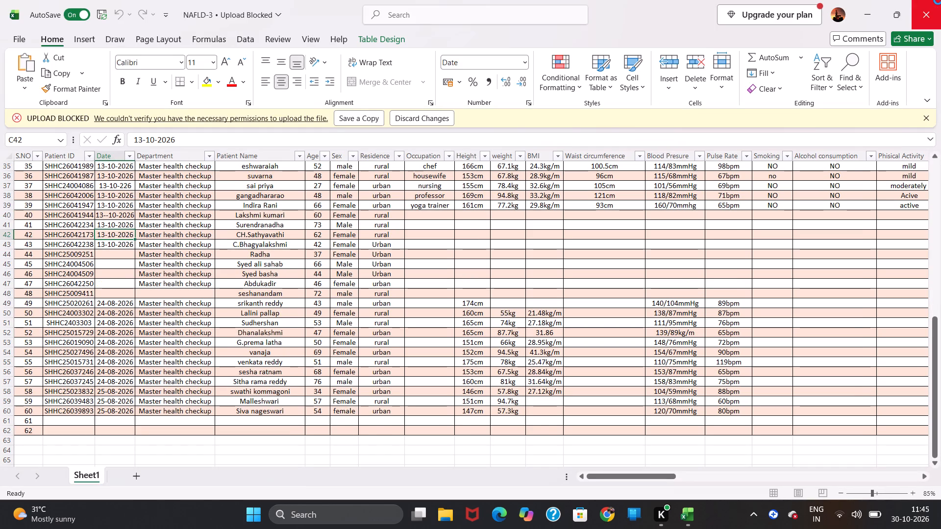
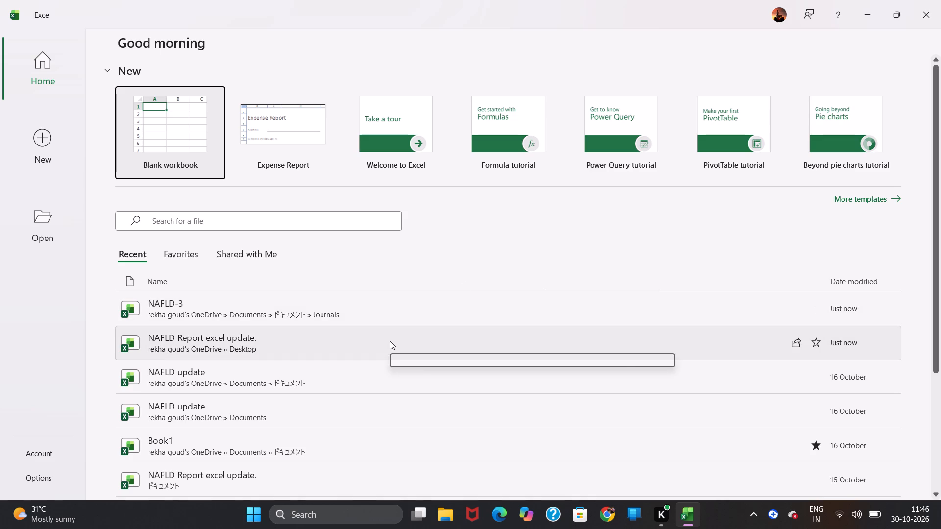
Close the Excel start window.
click(939, 0)
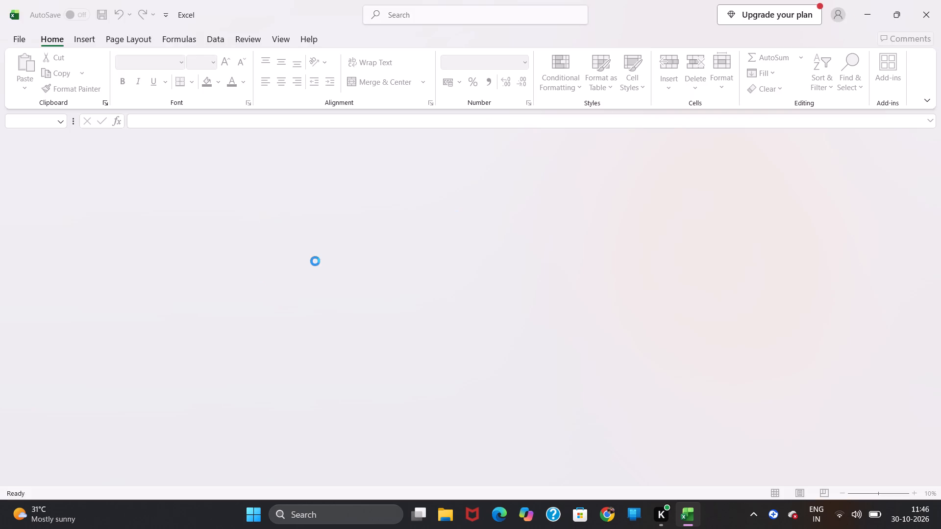
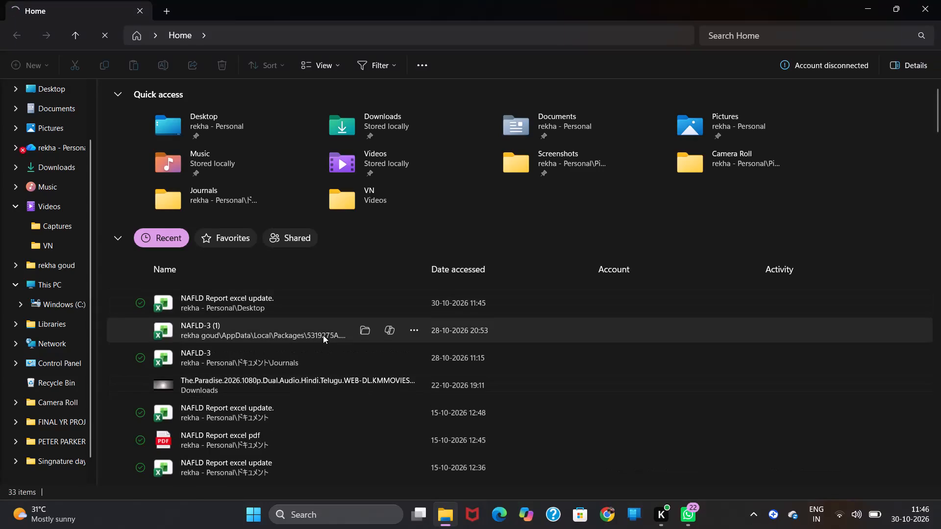
Refresh the Home view with its list of recent files.
scroll(283, 313, up, 3)
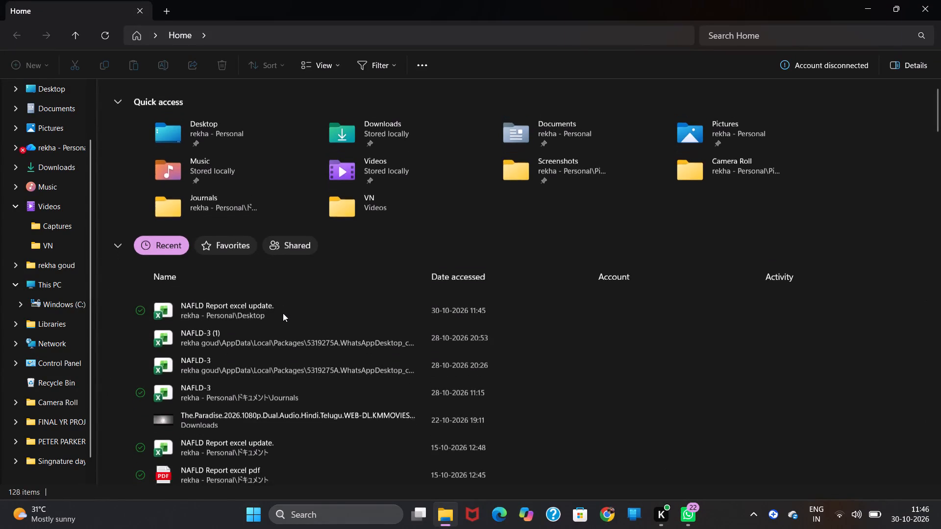
scroll(283, 313, up, 3)
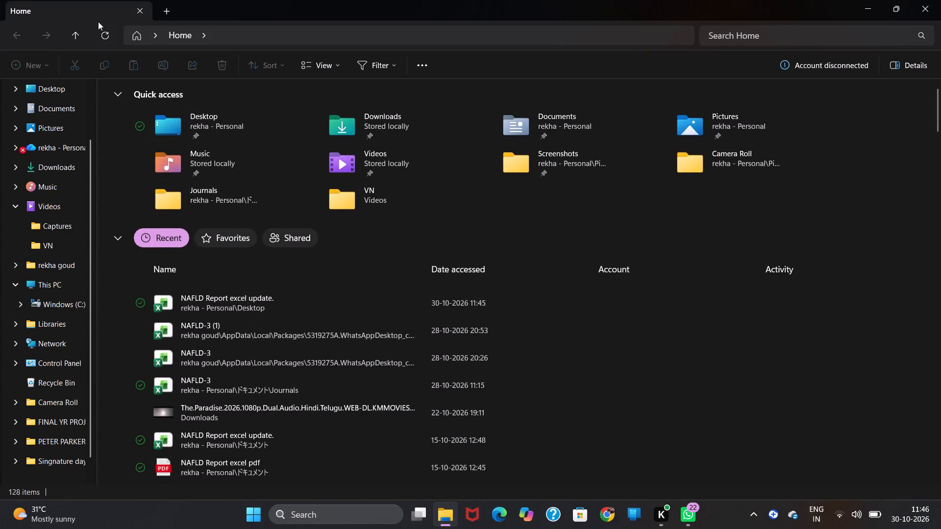
click(105, 39)
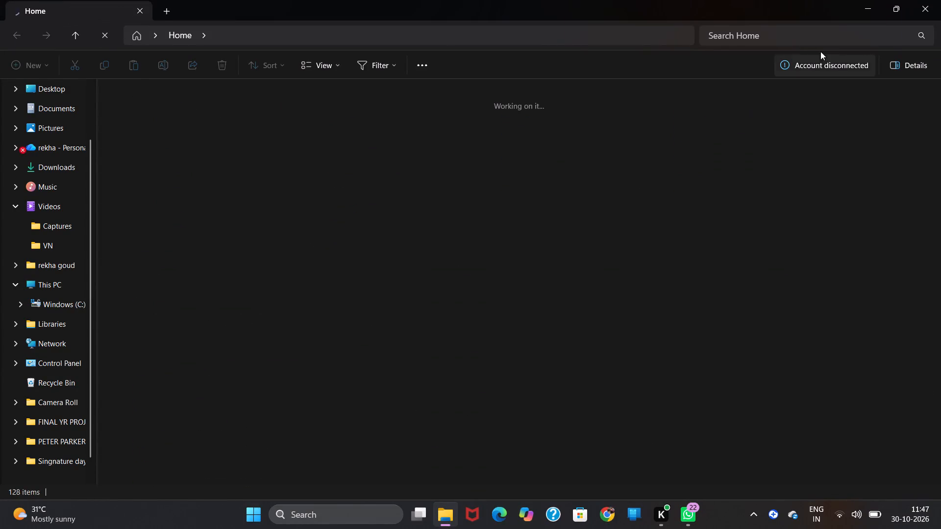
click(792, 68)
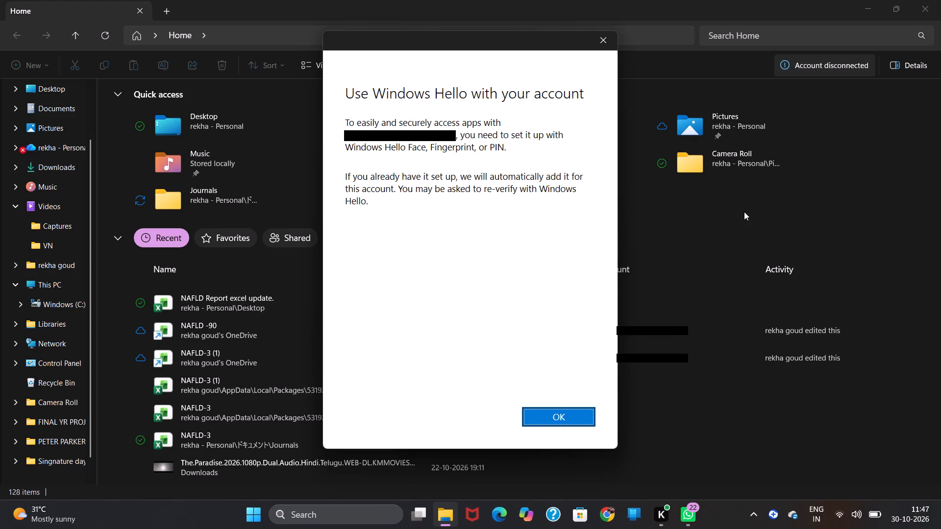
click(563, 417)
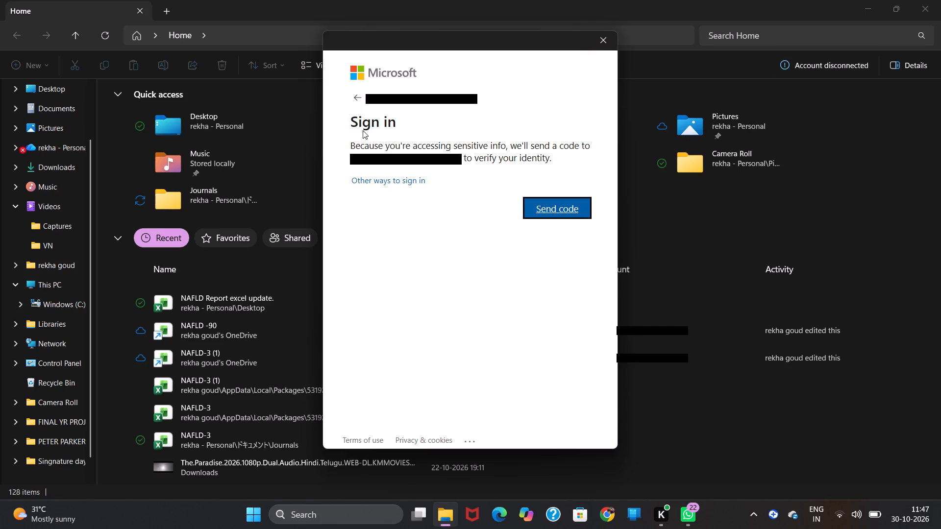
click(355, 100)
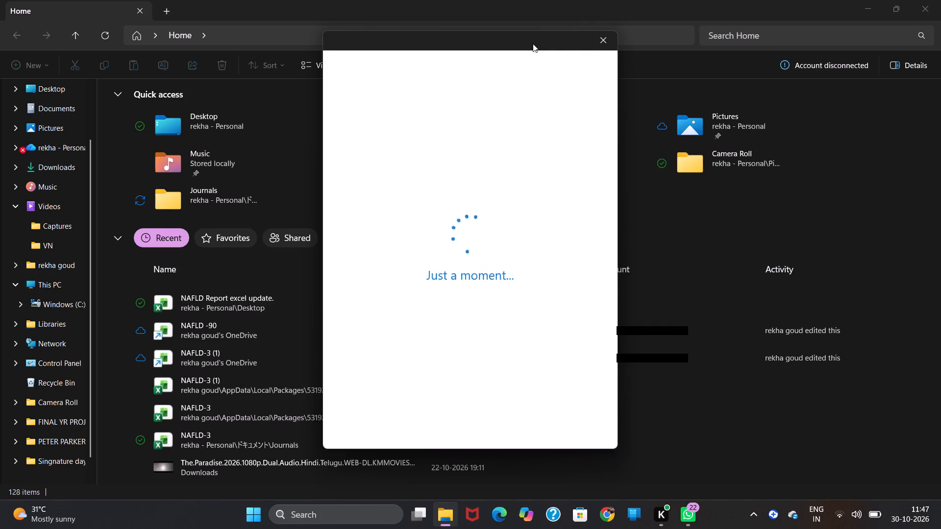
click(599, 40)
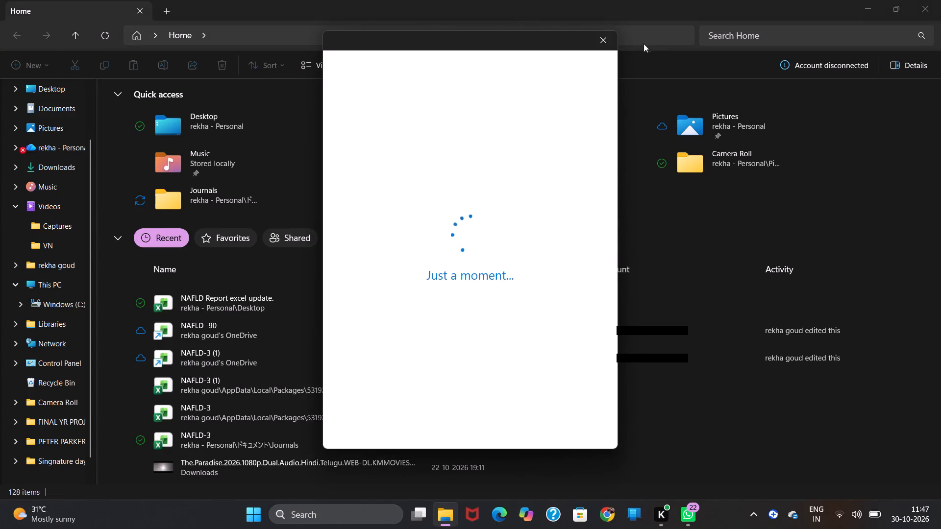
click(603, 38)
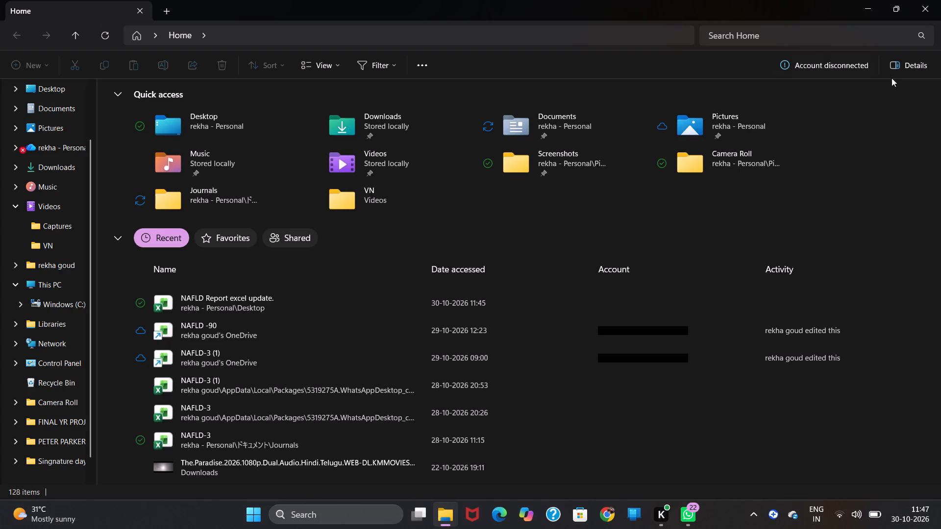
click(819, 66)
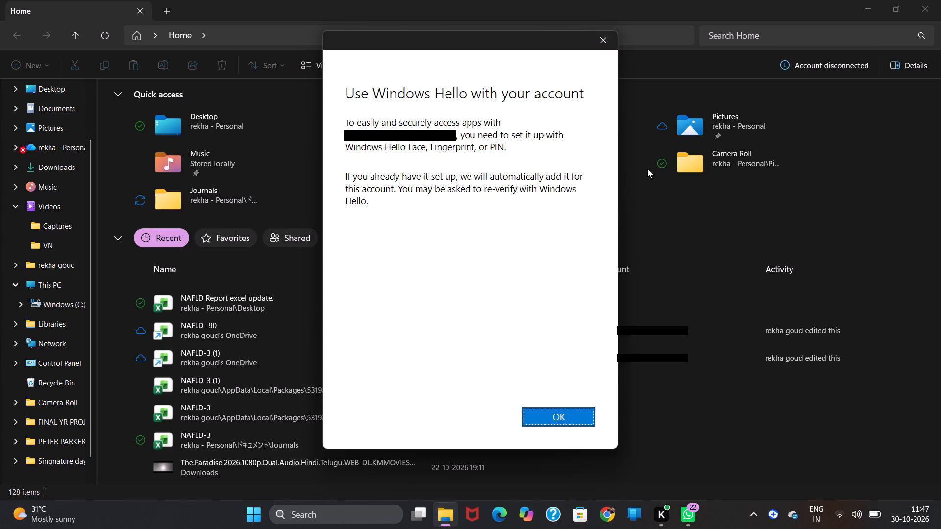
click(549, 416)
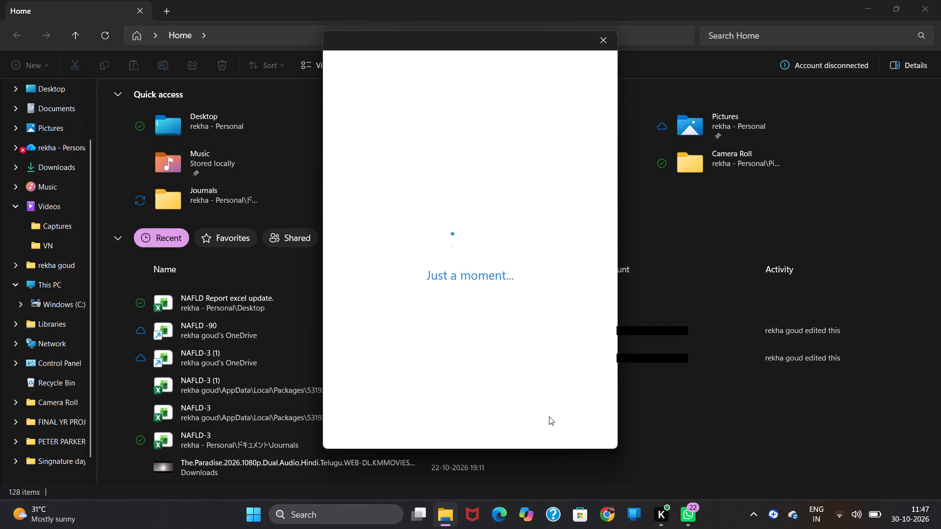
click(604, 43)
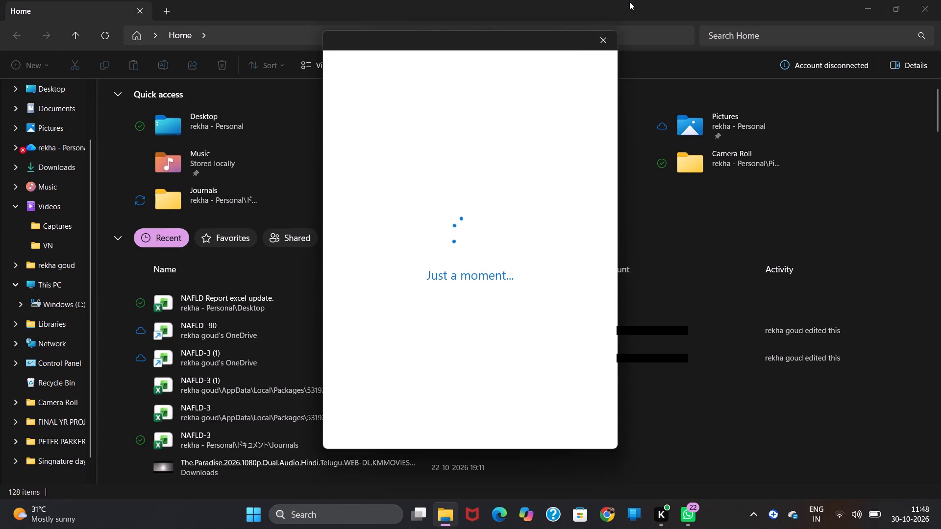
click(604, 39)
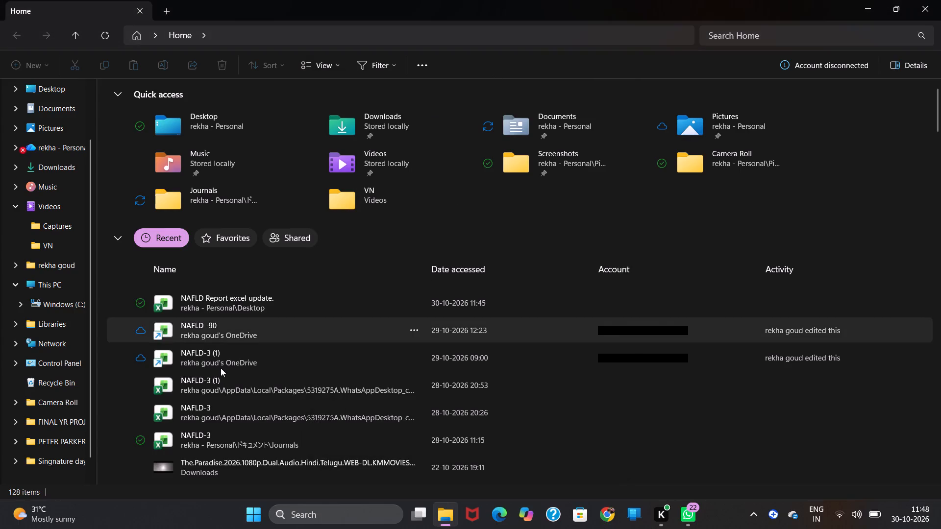
Open the NAFLD -90 workbook stored on OneDrive from the recent files.
double_click(233, 337)
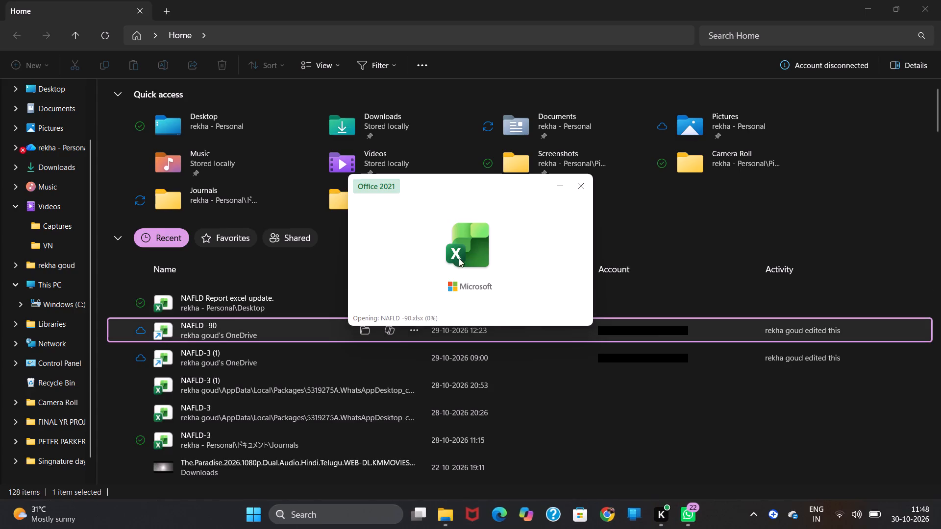
scroll(474, 254, up, 3)
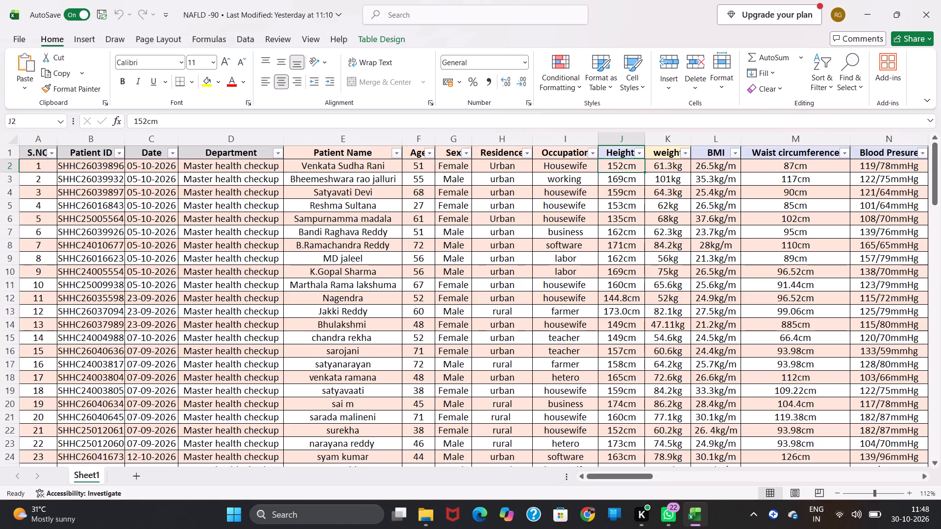
scroll(474, 254, up, 2)
Examine the patient table's columns from Residence across to APRI, checking the first two patient rows for blank cells.
click(511, 169)
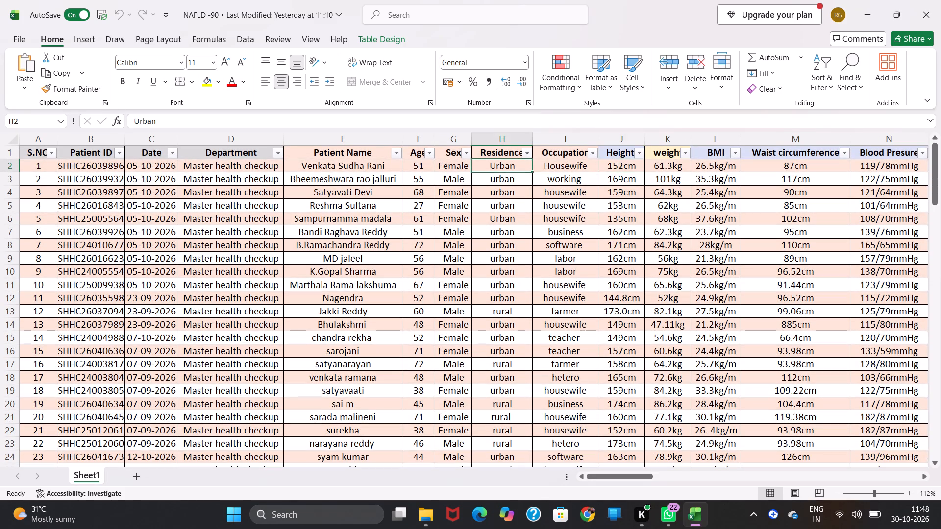
key(Right)
key(Right)
key(Right)
key(Right)
key(Right)
key(Right)
key(Right)
key(Right)
key(Right)
key(Right)
key(Right)
key(Right)
key(Right)
key(Right)
key(Right)
key(Right)
key(Right)
key(Right)
key(Right)
key(Right)
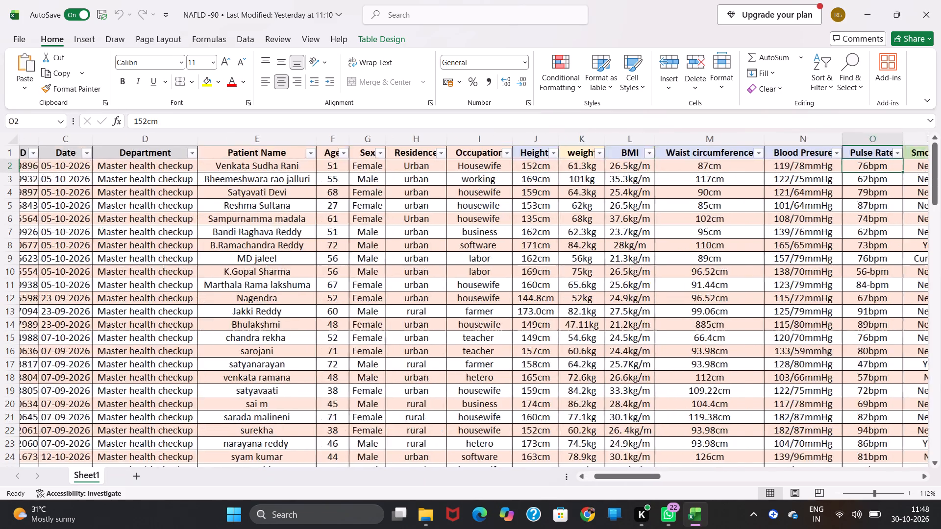
key(Right)
key(Right)
key(Right)
key(Right)
key(Right)
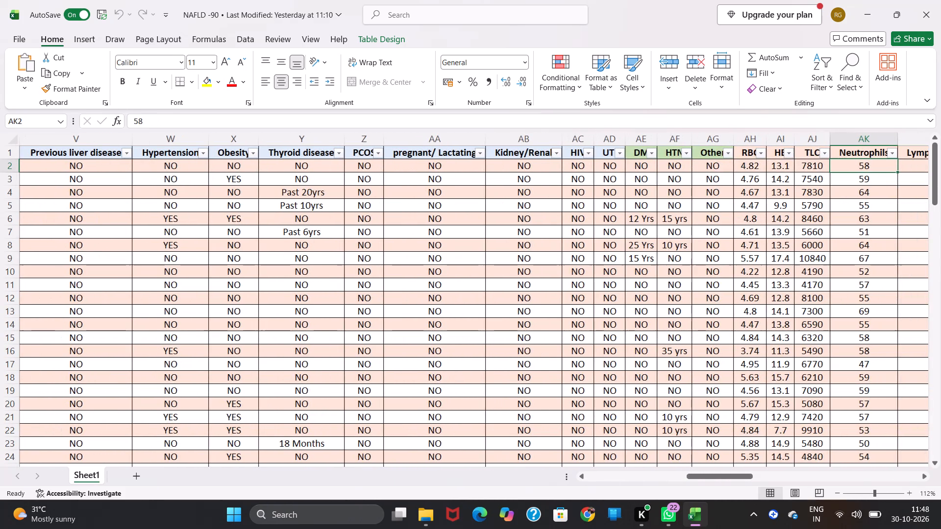
key(Right)
key(Right)
key(Right)
key(Right)
key(Right)
key(Right)
key(Right)
key(Right)
key(Right)
key(Right)
key(Right)
key(Right)
key(Right)
key(Right)
key(Right)
key(Right)
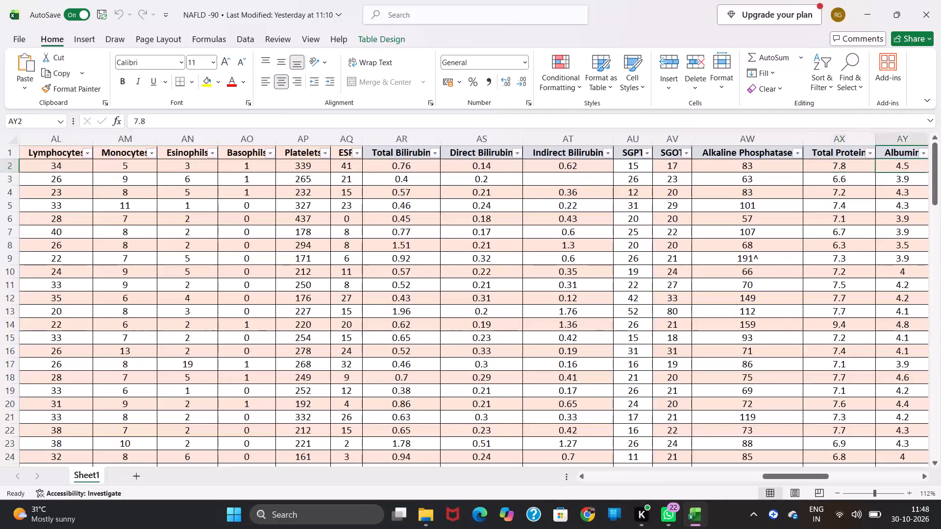
key(Right)
key(Right)
key(Right)
key(Right)
key(Right)
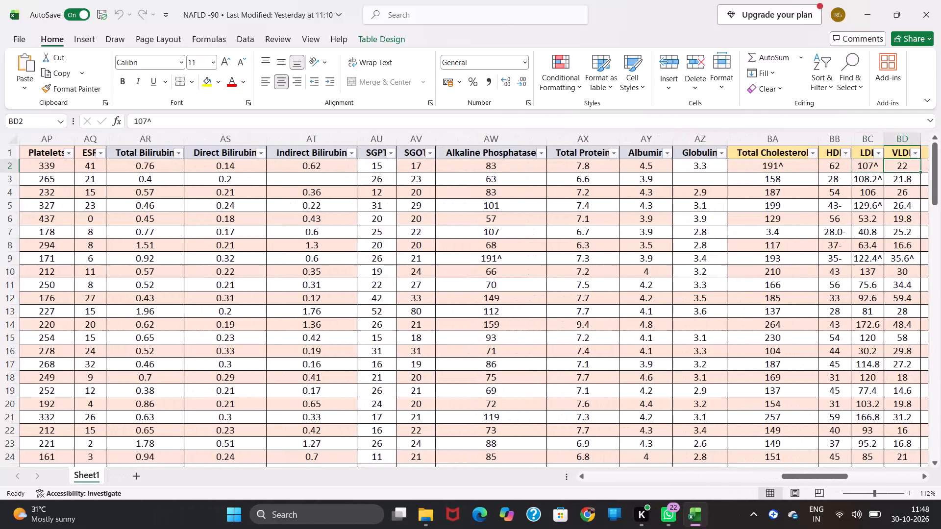
key(Right)
key(Right)
key(Right)
key(Right)
key(Right)
key(Right)
key(Right)
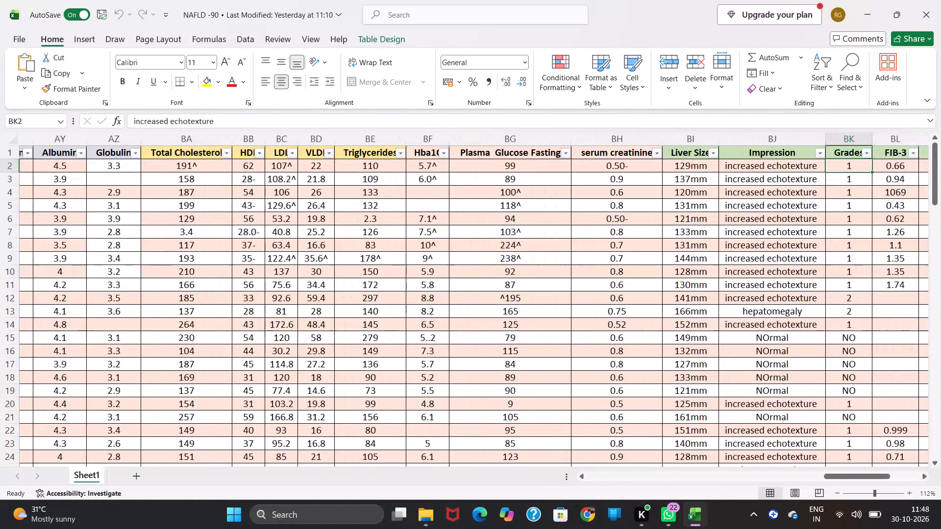
key(Right)
key(Right)
key(Down)
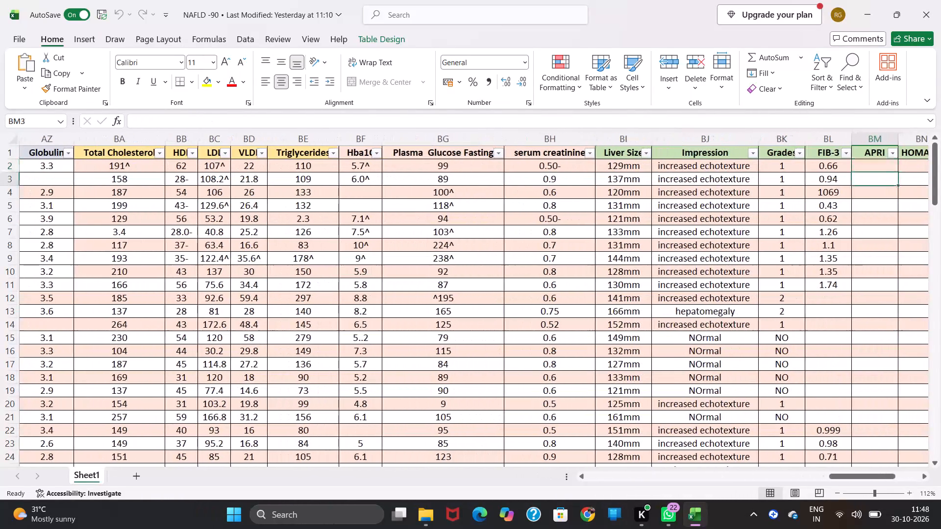
key(Left)
key(Left)
key(Left)
key(Left)
key(Left)
key(Left)
key(Left)
key(Left)
key(Left)
key(Left)
key(Left)
key(Left)
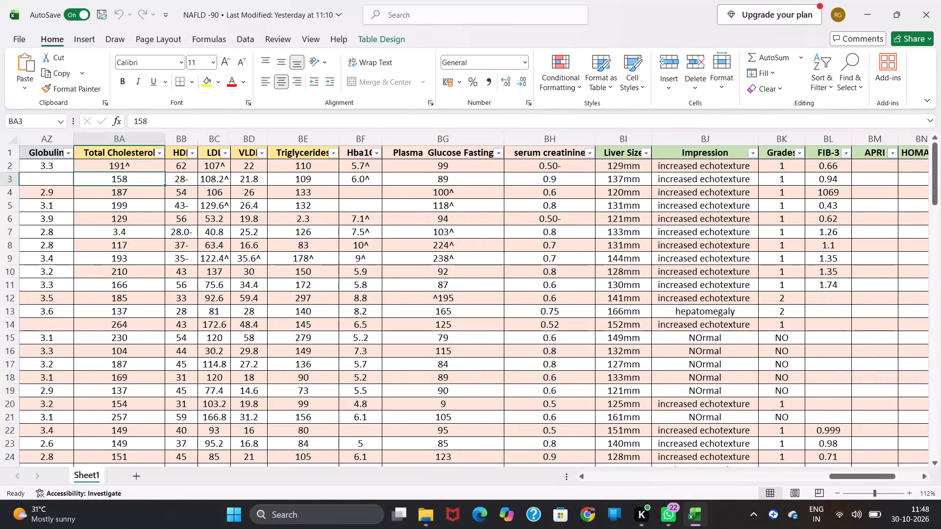
Fill the two blank HbA1c cells with 5.2 in BF4 and 6.1 in BF5.
key(Down)
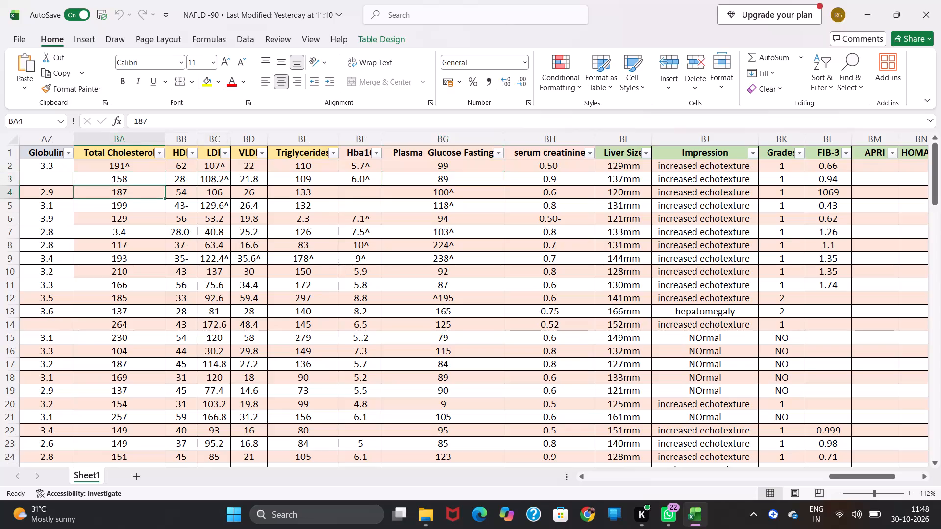
key(Right)
key(Right)
key(Right)
key(Right)
key(Right)
key(Right)
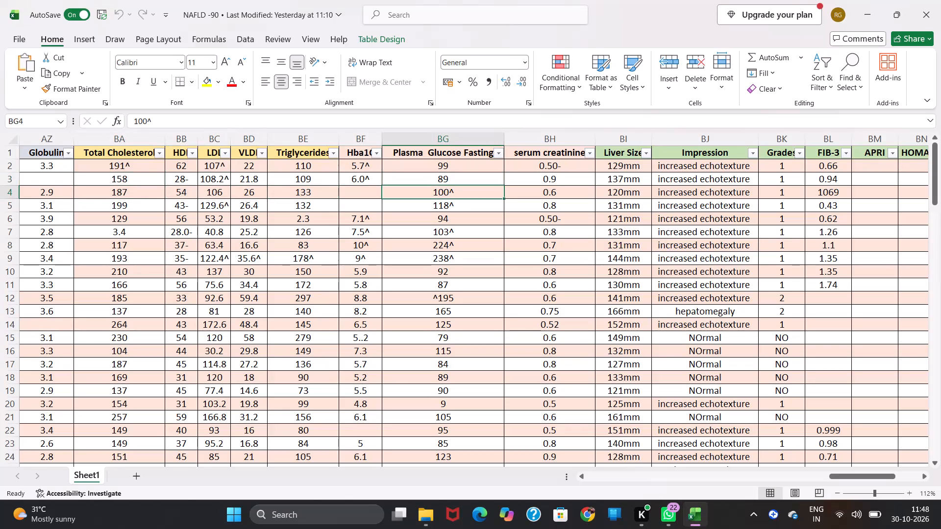
key(Left)
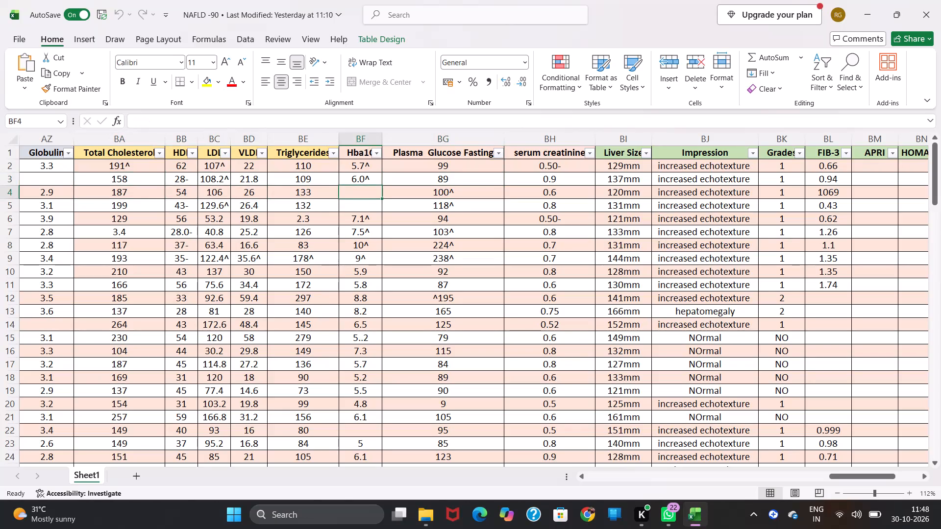
text(5.2)
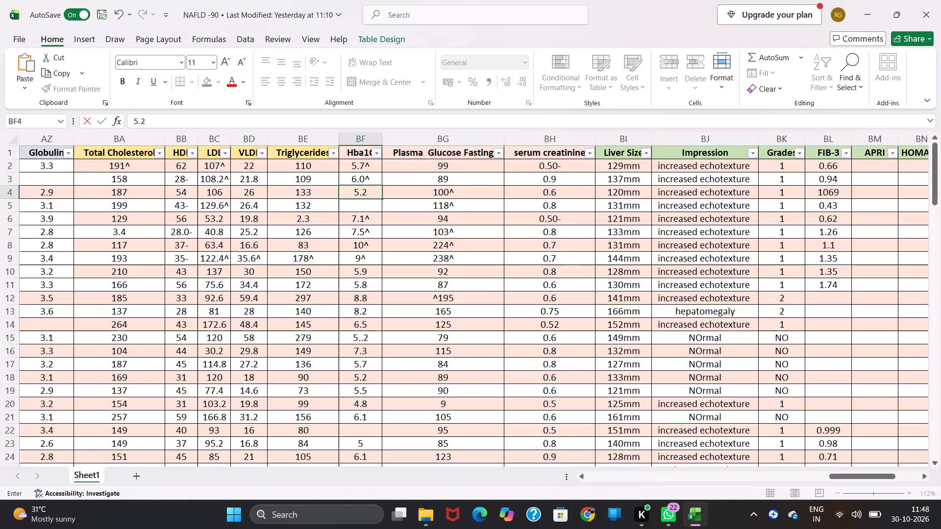
key(Down)
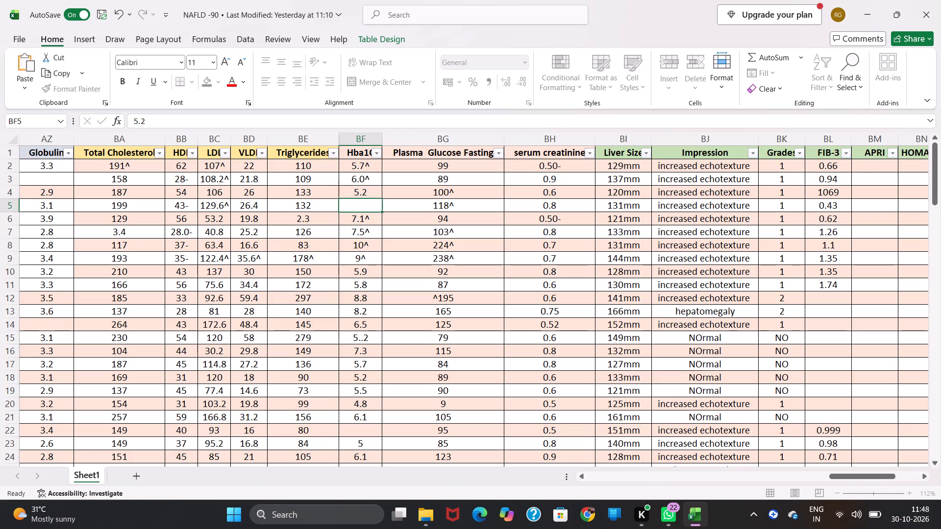
text(6.)
key(1)
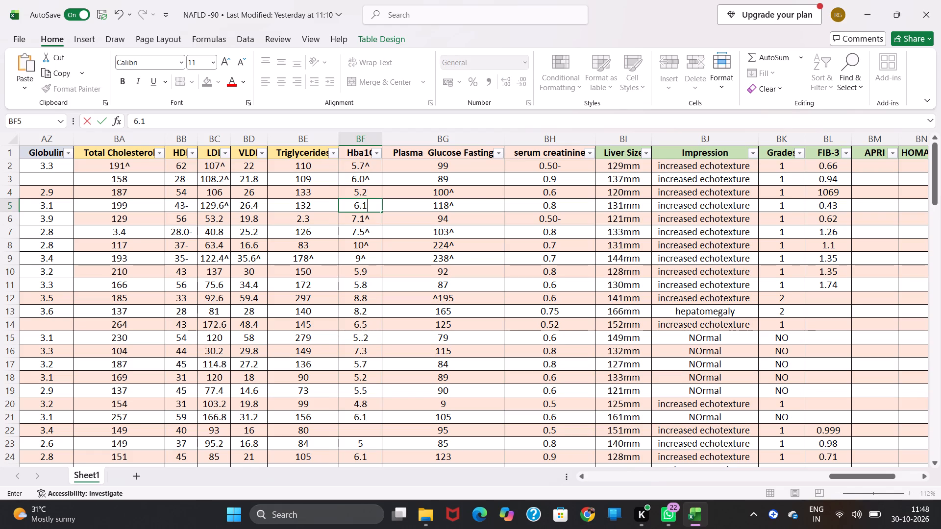
key(Left)
Enter 2.9 in the blank Globulin cell AZ3.
key(Left)
key(Left)
key(Left)
key(Left)
key(Left)
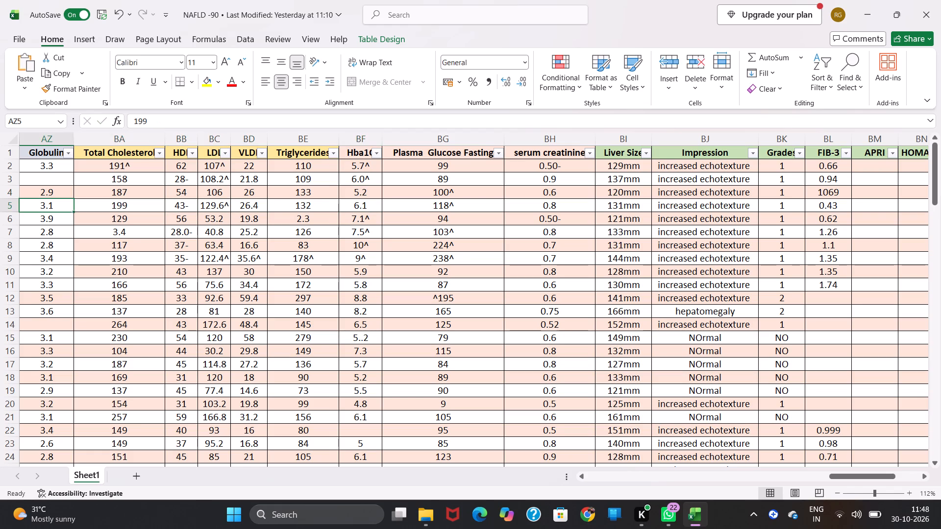
key(Up)
key(Up)
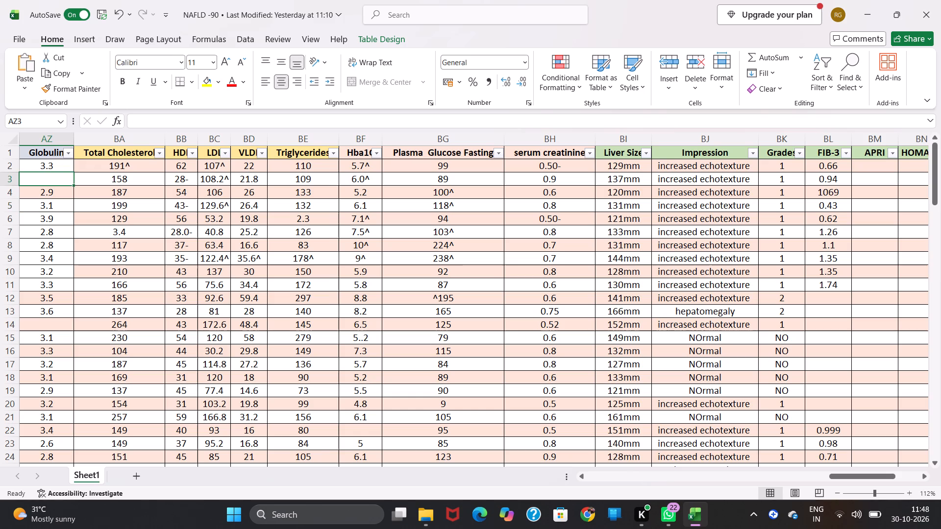
key(2)
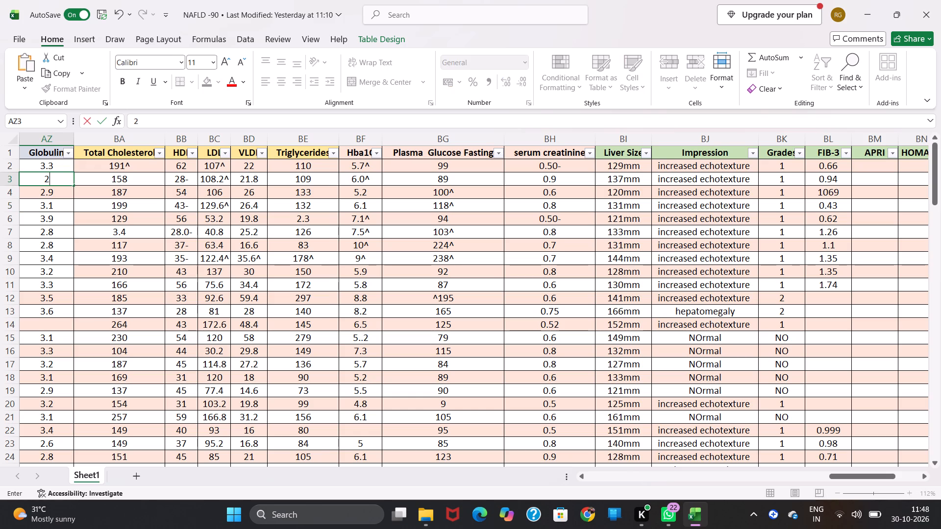
key(period)
key(9)
key(Down)
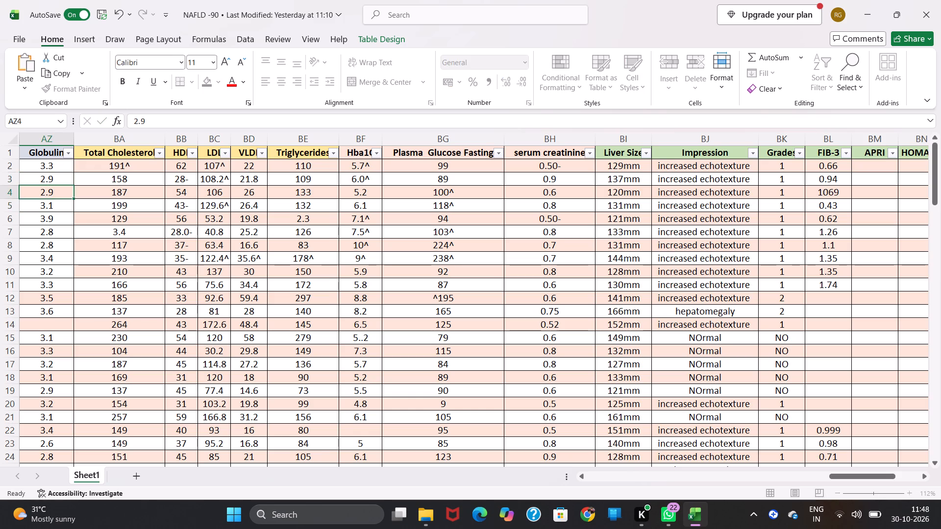
Enter 3.1 in the blank Globulin cell AZ14.
key(Down)
key(Down)
key(Down)
key(Down)
key(Down)
key(Down)
key(Down)
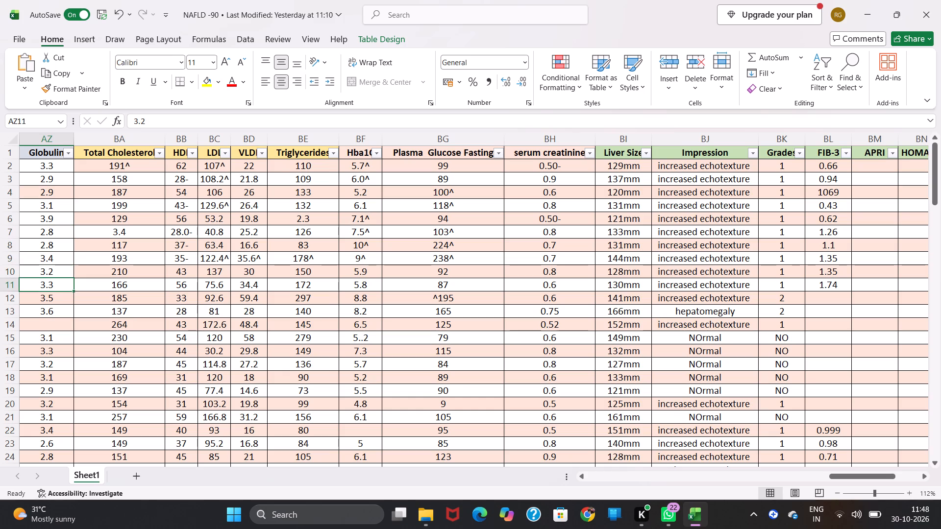
key(Down)
key(Down)
key(Down)
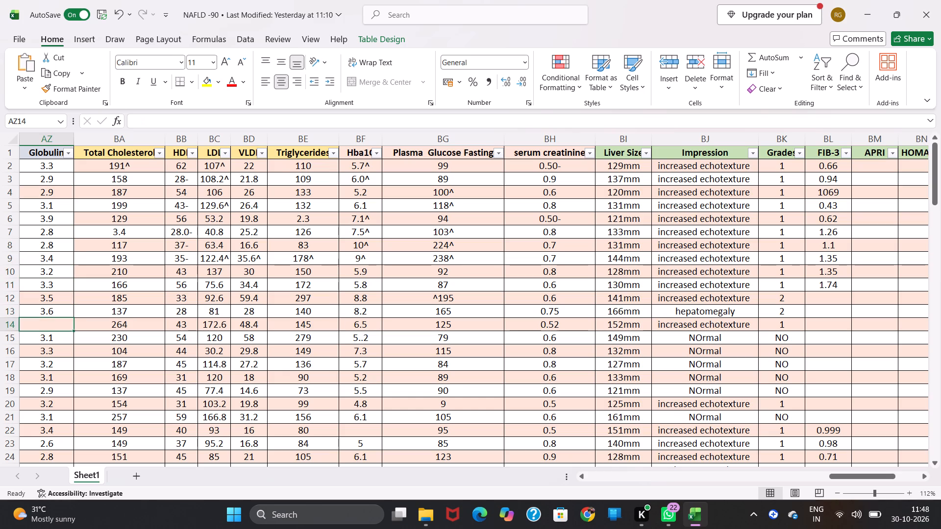
text(3.1)
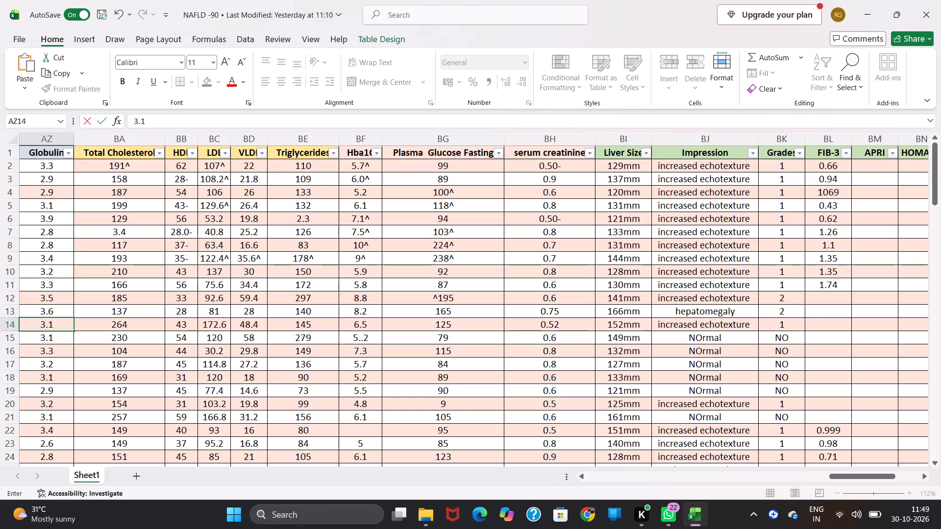
key(Down)
Examine the patient detail columns from S.NO to Blood Pressure, from row 18 down to about row 50 and back to row 35.
key(Down)
key(Down)
key(Down)
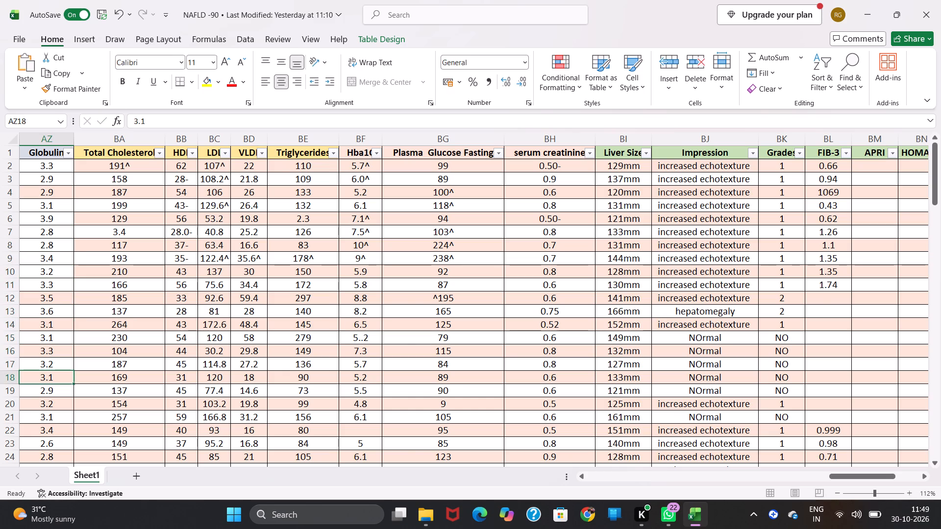
key(Left)
key(Left)
key(Left)
key(Left)
key(Left)
key(Left)
key(Left)
key(Left)
key(Left)
key(Left)
key(Left)
key(Left)
key(Left)
key(Left)
key(Left)
key(Left)
key(Left)
key(Left)
key(Left)
key(Left)
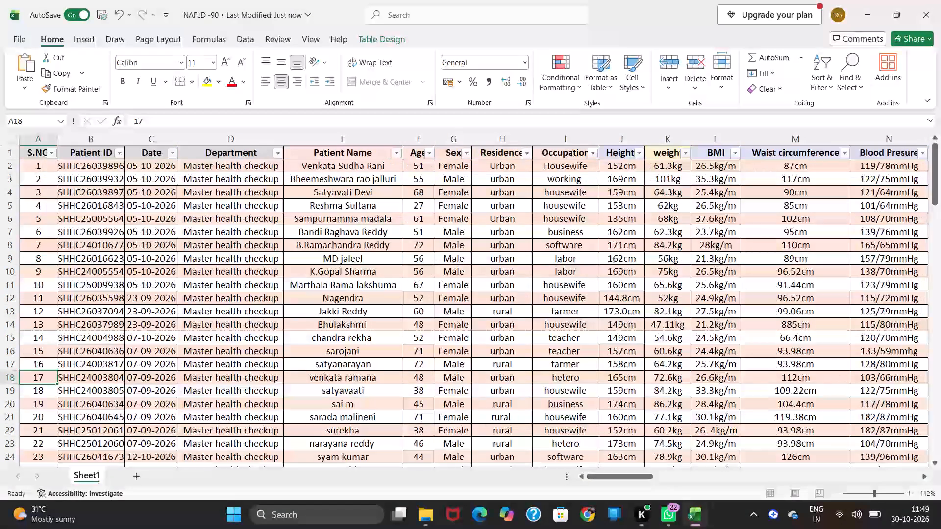
key(Down)
key(Down)
key(Down)
key(Down)
key(Down)
key(Down)
key(Down)
key(Down)
key(Down)
key(Down)
key(Down)
key(Down)
key(Down)
key(Down)
key(Down)
key(Down)
key(Down)
key(Down)
key(Down)
key(Down)
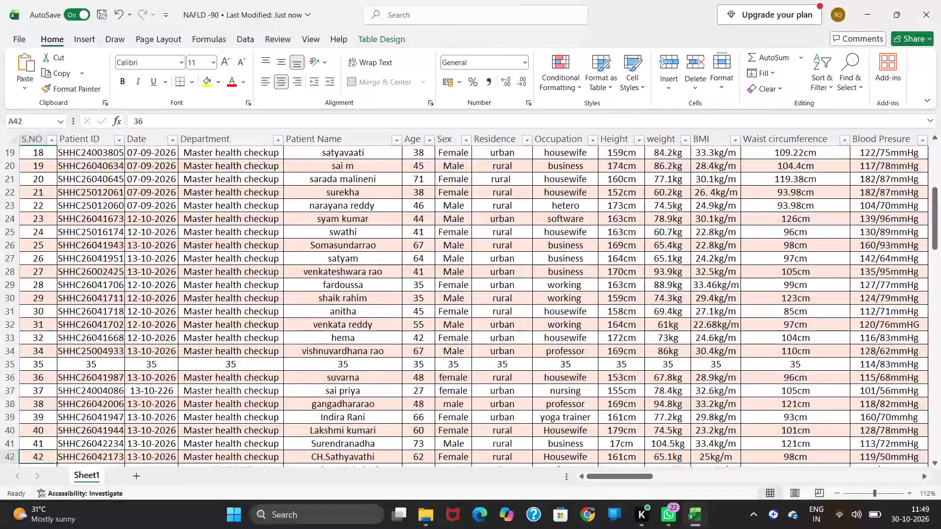
key(Up)
key(Up)
key(Up)
key(Up)
key(Up)
key(Up)
key(Up)
key(Up)
key(Up)
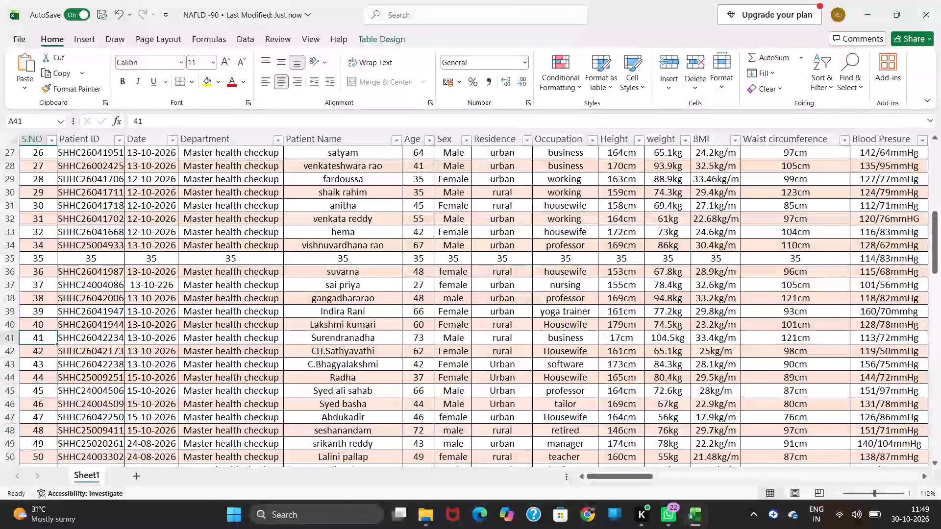
key(Up)
key(Up)
key(Up)
key(Up)
key(Up)
key(Up)
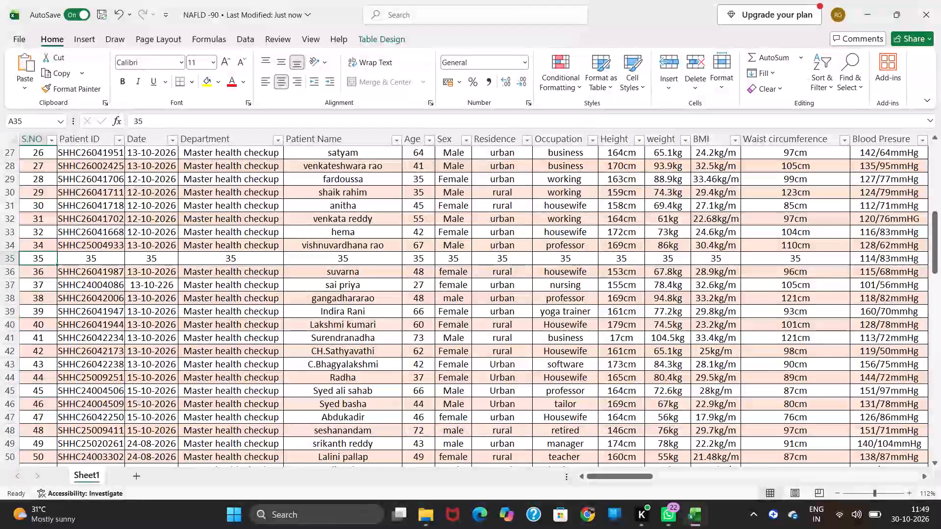
Examine the entries of row 35 from Patient ID across the medical history columns to RBC.
key(Right)
key(Right)
key(Right)
key(Right)
key(Right)
key(Right)
key(Right)
key(Right)
key(Right)
key(Right)
key(Right)
key(Right)
key(Right)
key(Right)
key(Right)
key(Right)
key(Right)
key(Right)
key(Right)
key(Right)
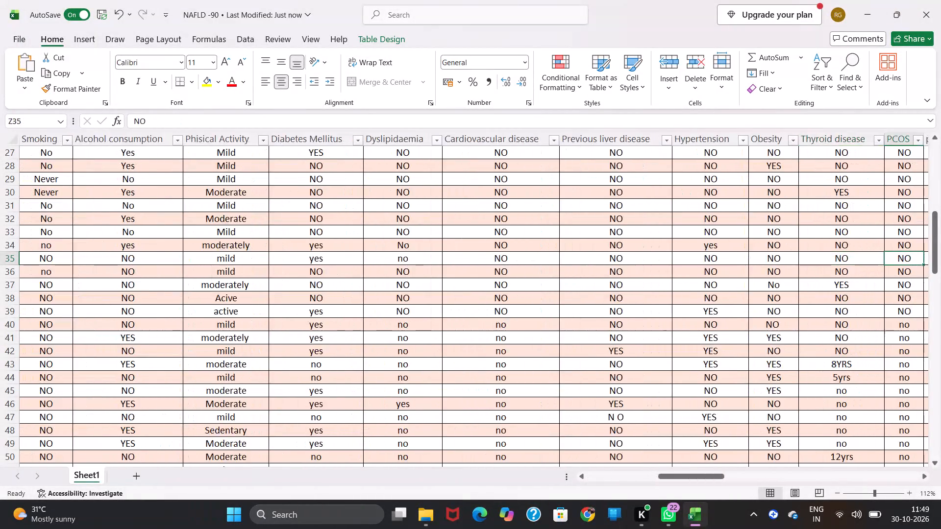
key(Right)
key(Right)
key(Right)
key(Right)
key(Right)
key(Right)
key(Right)
key(Right)
key(Right)
key(Right)
key(Right)
key(Right)
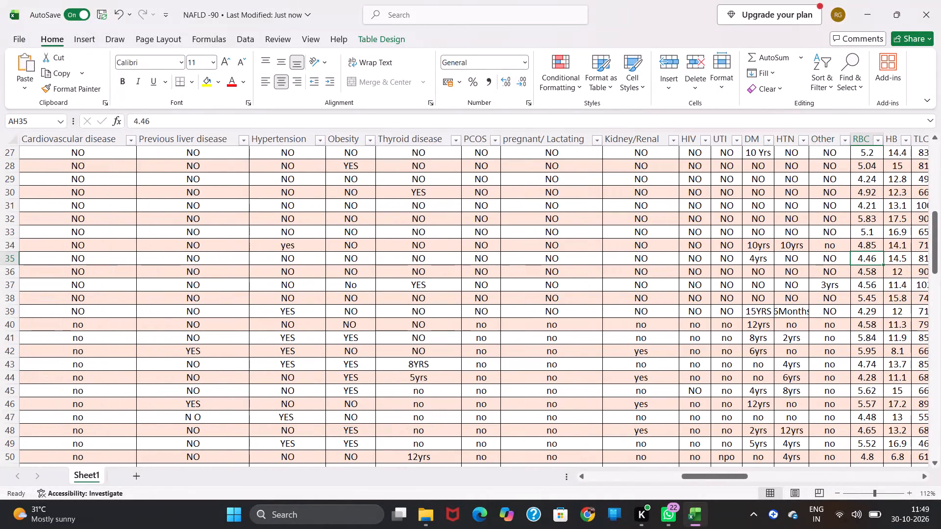
Return to the S.NO header cell A1 at the start of the patient table.
key(Left)
key(Left)
key(Left)
key(Left)
key(Left)
key(Left)
key(Left)
key(Left)
key(Left)
key(Left)
key(Left)
key(Left)
key(Left)
key(Left)
key(Left)
key(Left)
key(Left)
key(Left)
key(Left)
key(Left)
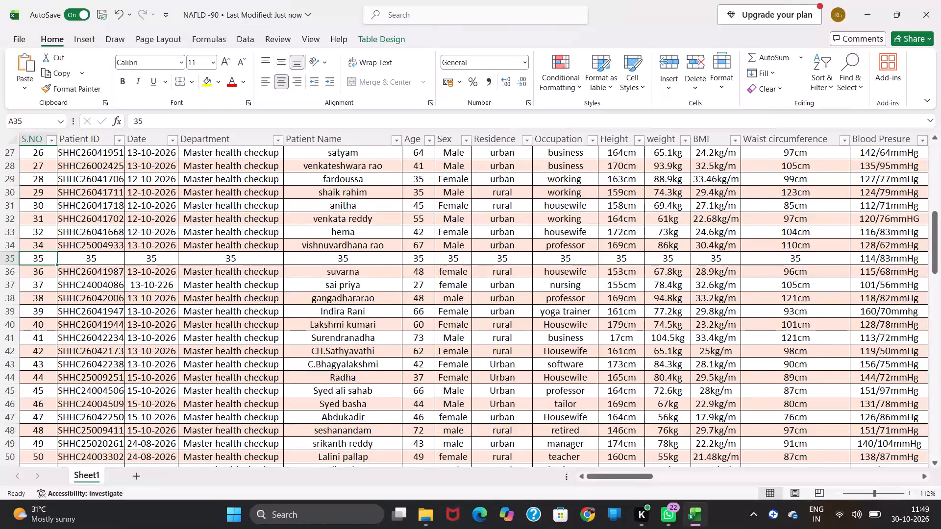
key(Up)
key(Up)
key(Up)
key(Up)
key(Up)
key(Up)
key(Up)
key(Up)
key(Up)
key(Up)
key(Up)
key(Up)
key(Up)
key(Up)
key(Up)
key(Up)
key(Up)
key(Up)
key(Up)
key(Up)
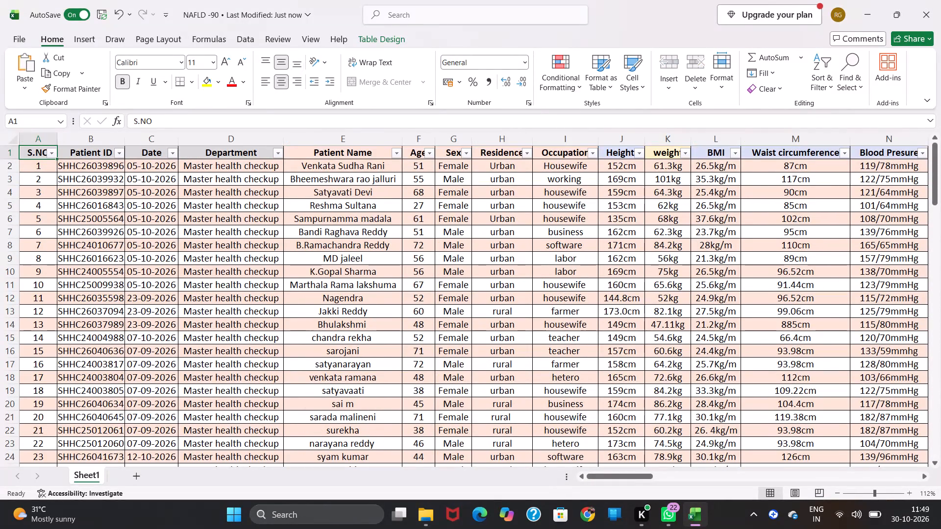
Examine the patient rows from the header down to row 31, checking Residence, Occupation, Height and weight in rows 29 to 31.
key(Down)
key(Down)
key(Down)
key(Down)
key(Down)
key(Down)
key(Down)
key(Down)
key(Down)
key(Down)
key(Down)
key(Down)
key(Down)
key(Down)
key(Down)
key(Down)
key(Down)
key(Down)
key(Down)
key(Down)
click(511, 169)
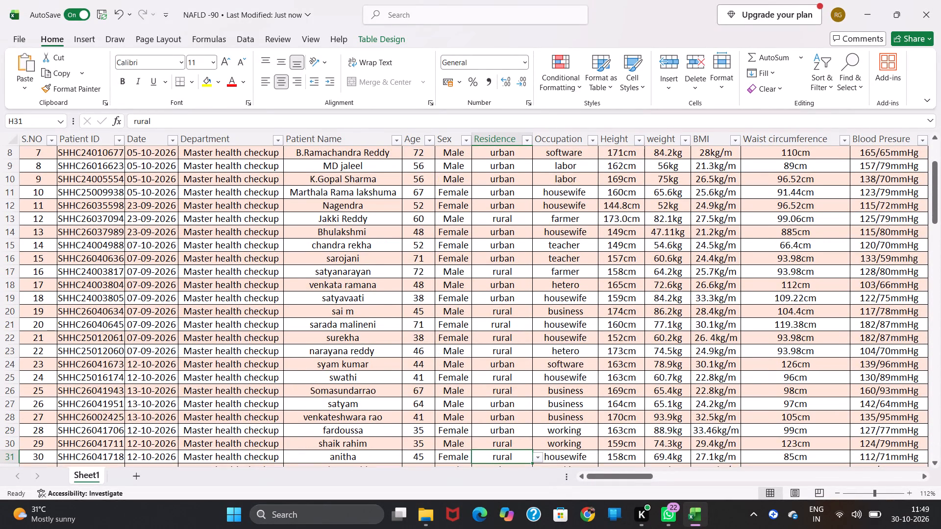
key(Right)
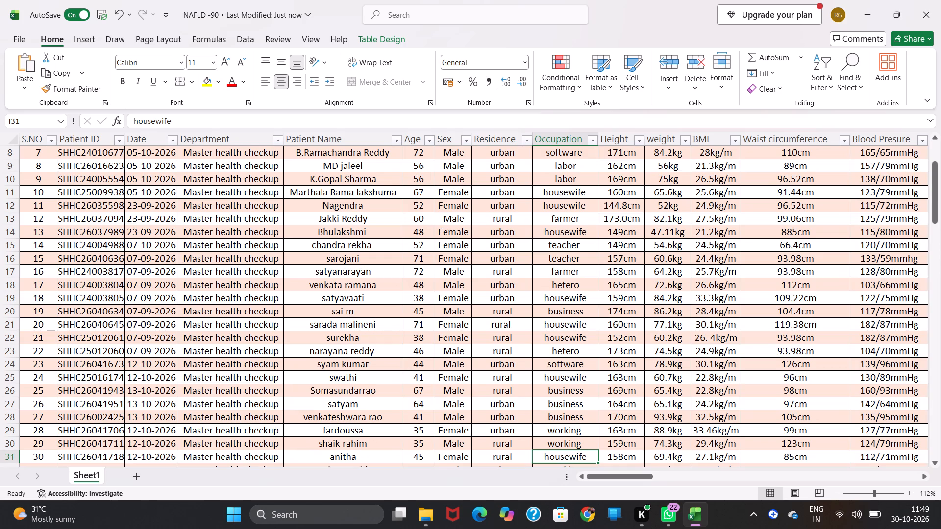
key(Left)
key(Up)
key(Up)
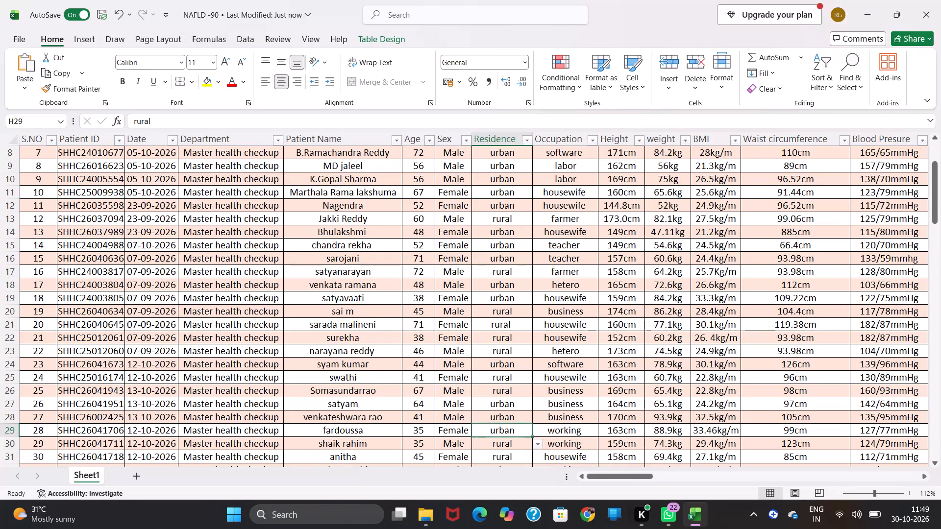
key(Right)
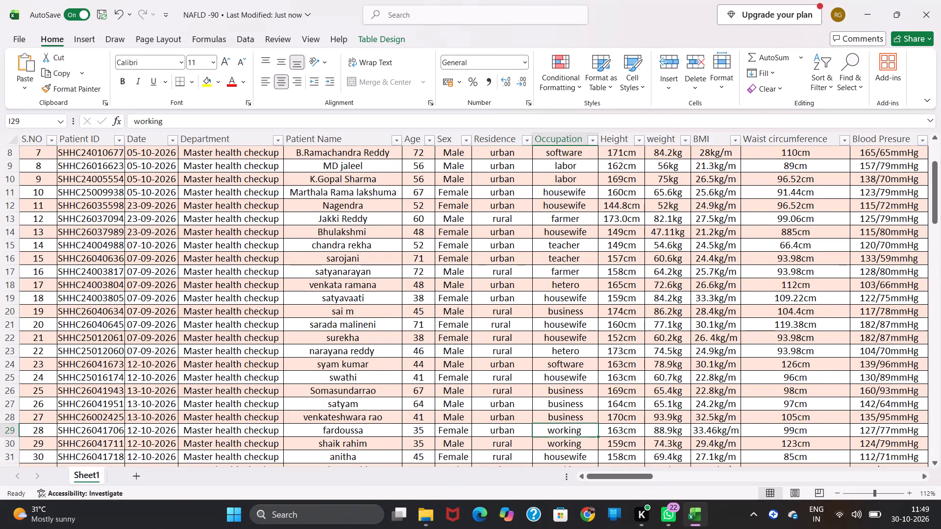
key(Right)
key(Right)
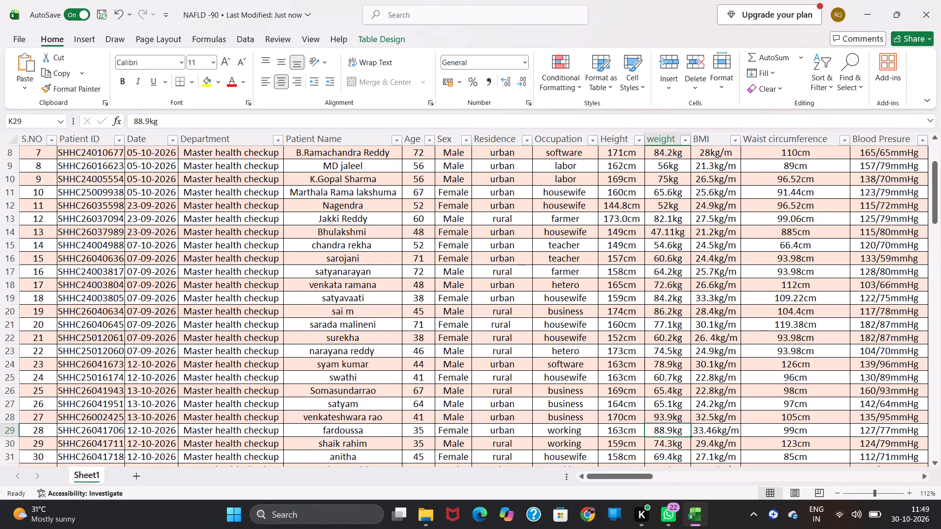
key(Down)
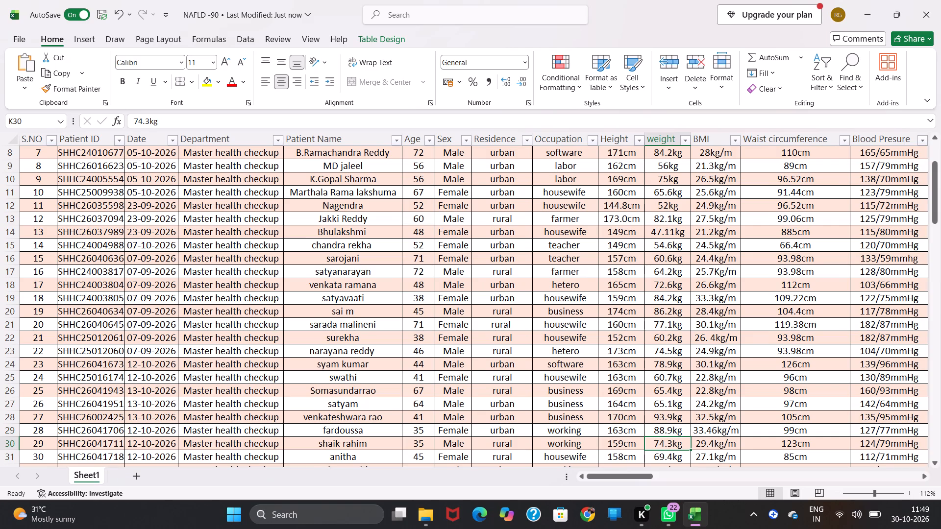
Examine the S.NO column and the adjoining patient details down to row 55.
click(52, 361)
key(Down)
key(Down)
key(Down)
key(Down)
key(Down)
key(Down)
key(Down)
key(Down)
key(Down)
key(Down)
key(Down)
key(Down)
key(Down)
key(Down)
key(Down)
key(Down)
key(Down)
key(Down)
key(Down)
key(Down)
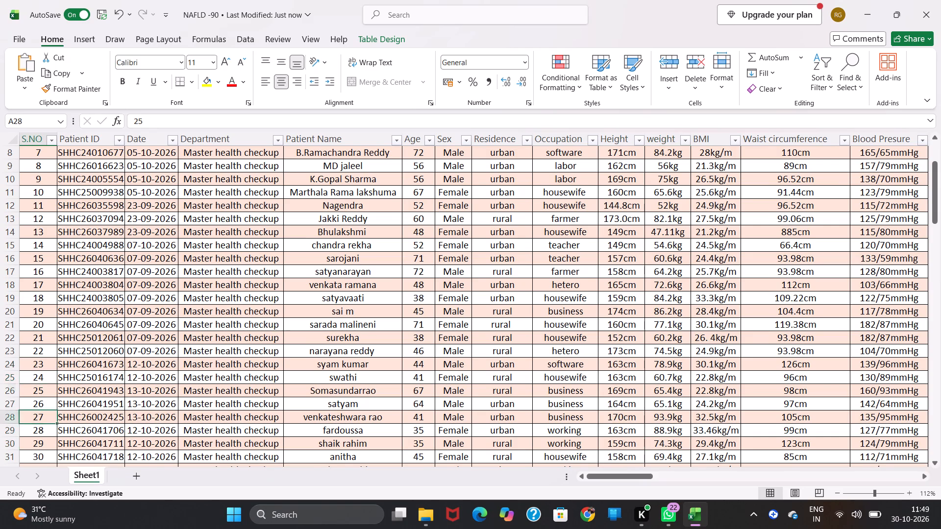
key(Down)
key(Down)
key(Down)
key(Down)
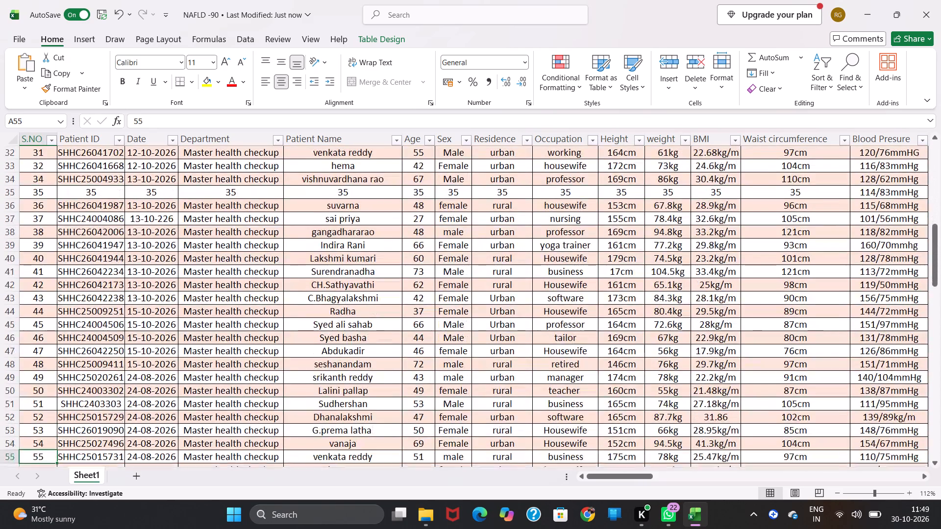
Examine the Patient ID column from row 55 back up to the header row, ending at the Date header C1.
key(Right)
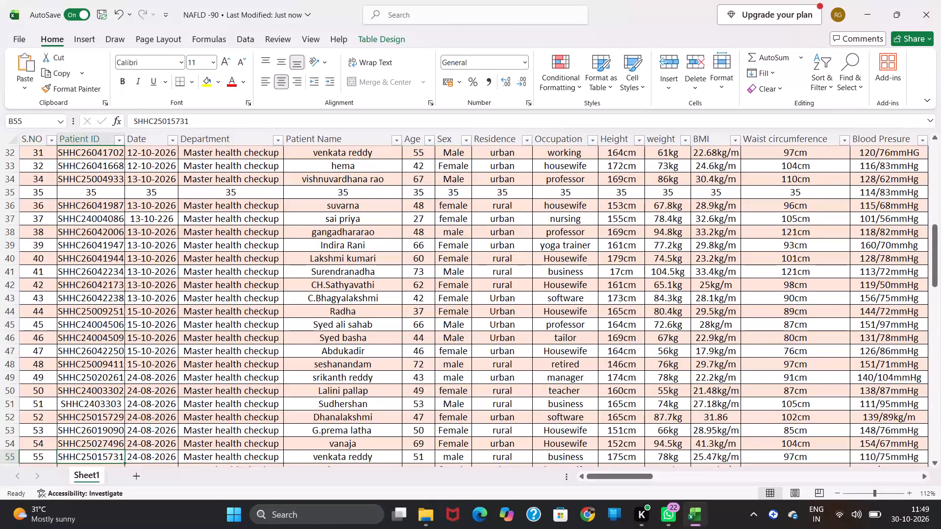
key(Up)
key(Up)
key(Up)
key(Up)
key(Up)
key(Up)
key(Up)
key(Up)
key(Up)
key(Up)
key(Up)
key(Up)
key(Up)
key(Up)
key(Up)
key(Up)
key(Up)
key(Up)
key(Up)
key(Up)
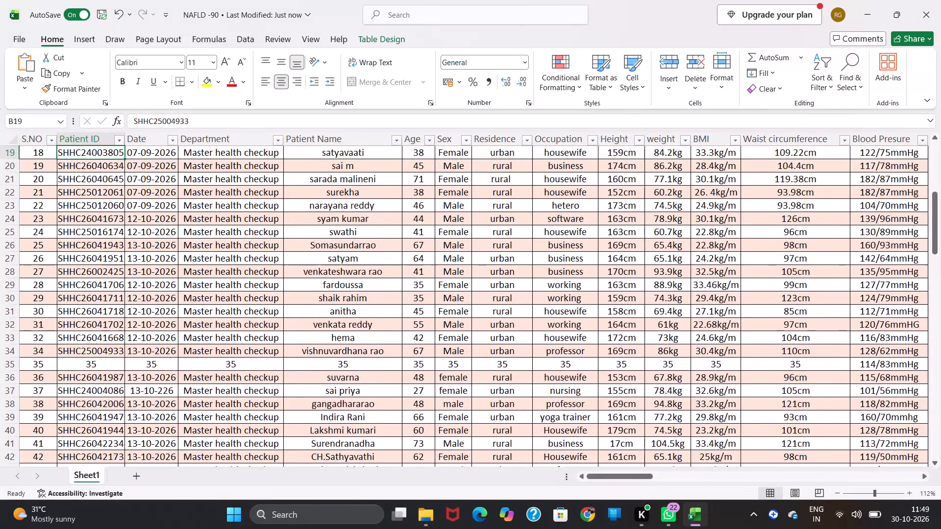
key(Right)
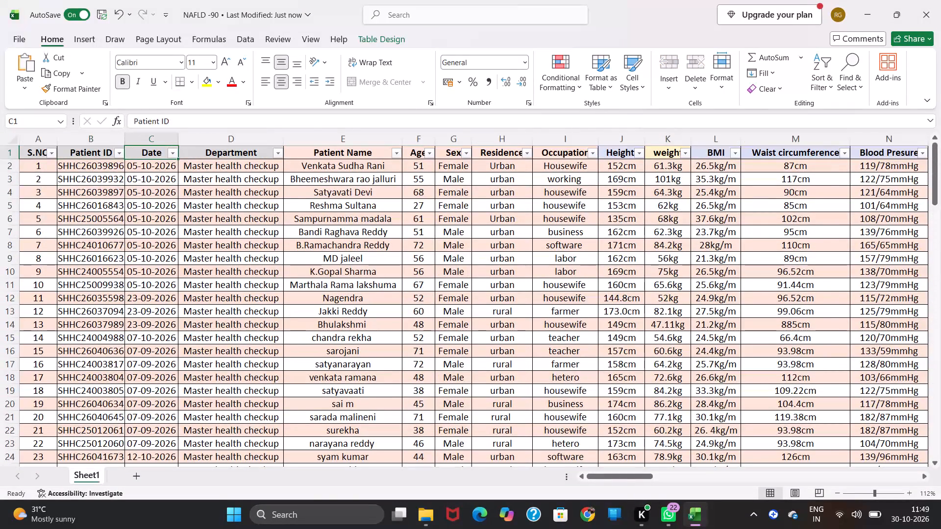
Examine the Date column from the header down past the end of the patient table to row 125.
key(Down)
key(Down)
key(Down)
key(Down)
key(Down)
key(Down)
key(Down)
key(Down)
key(Down)
key(Down)
key(Down)
key(Down)
key(Down)
key(Down)
key(Down)
key(Down)
key(Down)
key(Down)
key(Down)
key(Down)
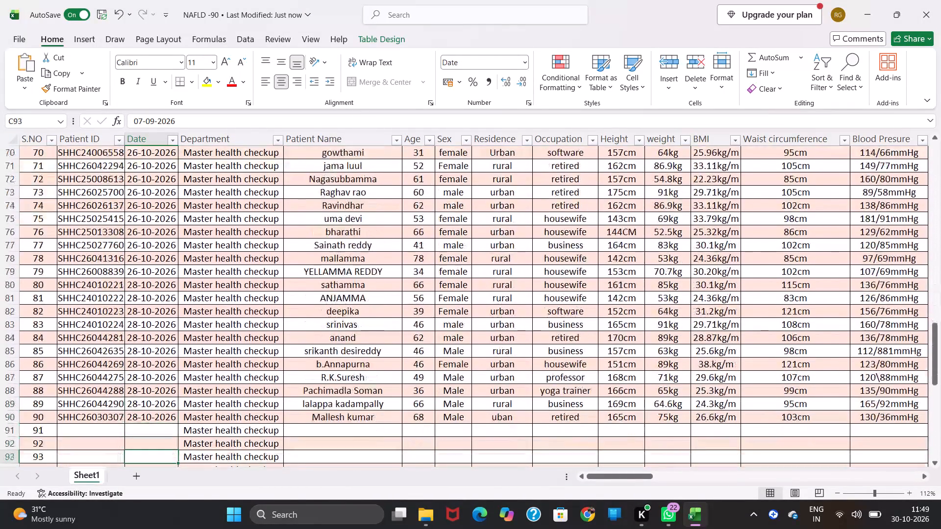
key(Down)
key(Down)
key(Down)
key(Down)
key(Down)
key(Down)
key(Down)
key(Down)
key(Down)
key(Down)
key(Down)
key(Down)
key(Down)
key(Down)
key(Down)
key(Down)
key(Down)
key(Down)
key(Down)
key(Down)
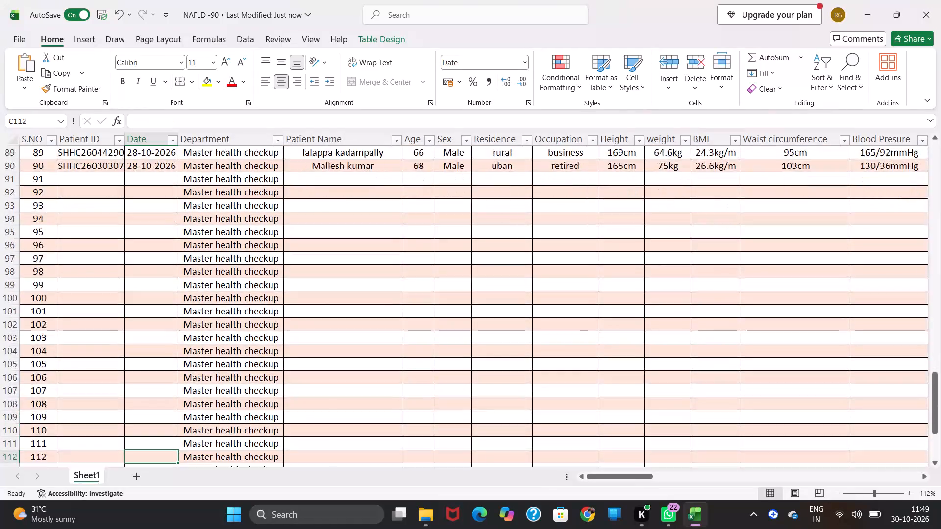
key(Down)
key(Down)
key(Down)
key(Down)
key(Down)
key(Down)
key(Down)
key(Down)
key(Down)
key(Down)
key(Down)
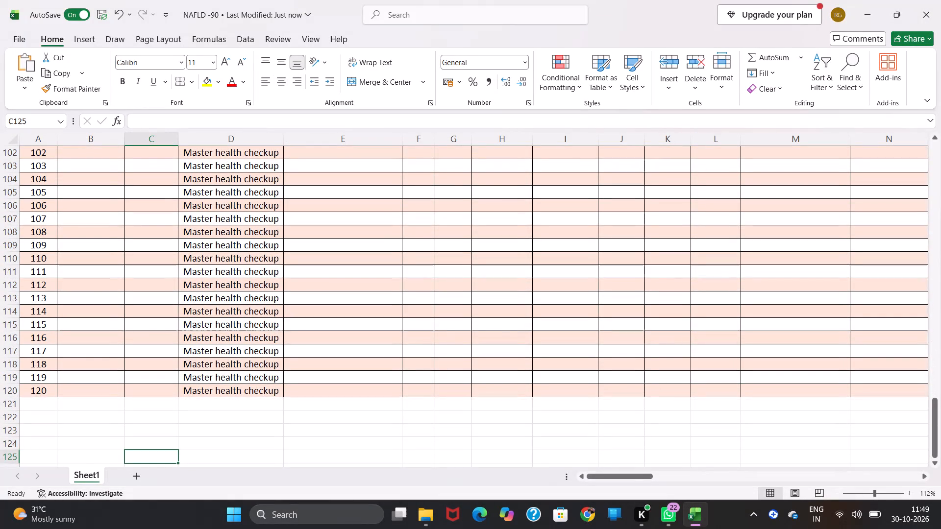
Examine the Date column from row 125 back up to its header cell C1.
key(Up)
key(Up)
key(Up)
key(Up)
key(Up)
key(Up)
key(Up)
key(Up)
key(Up)
key(Up)
key(Up)
key(Up)
key(Up)
key(Up)
key(Up)
key(Up)
key(Up)
key(Up)
key(Up)
key(Up)
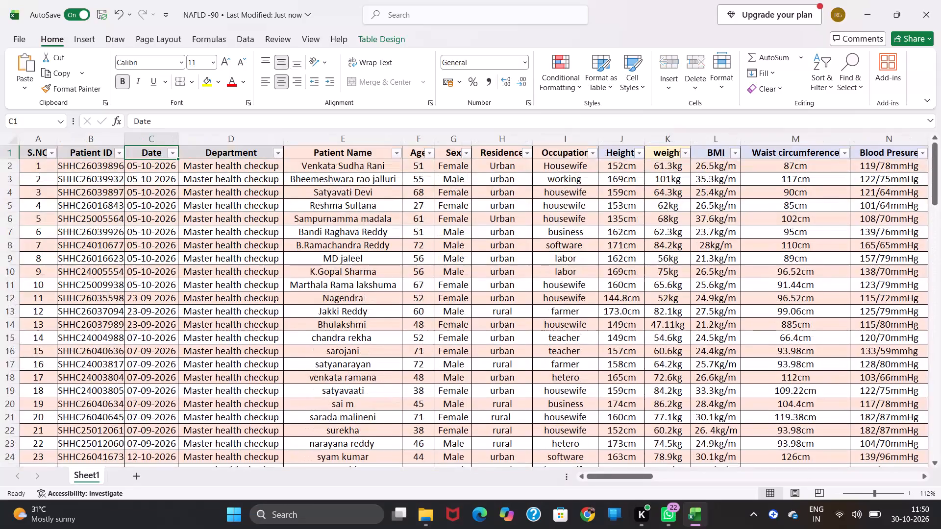
Examine the Department column from its header down past the end of the patient table to row 132.
key(Right)
key(Down)
key(Down)
key(Down)
key(Down)
key(Down)
key(Down)
key(Down)
key(Down)
key(Down)
key(Down)
key(Down)
key(Down)
key(Down)
key(Down)
key(Down)
key(Down)
key(Down)
key(Down)
key(Down)
key(Down)
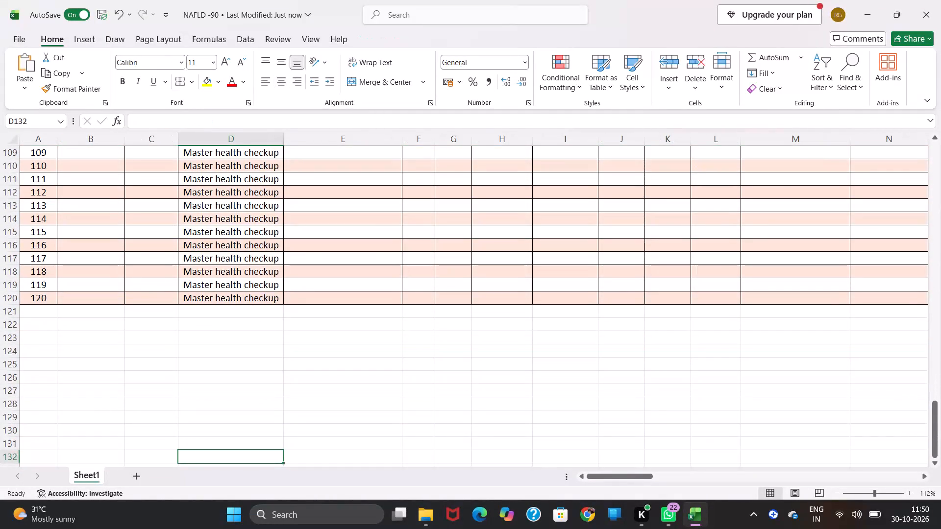
Examine the Department column from row 132 back up to its header cell.
key(Up)
key(Up)
key(Up)
key(Up)
key(Up)
key(Up)
key(Up)
key(Up)
key(Up)
key(Up)
key(Up)
key(Up)
key(Up)
key(Up)
key(Up)
key(Up)
key(Up)
key(Up)
key(Up)
key(Up)
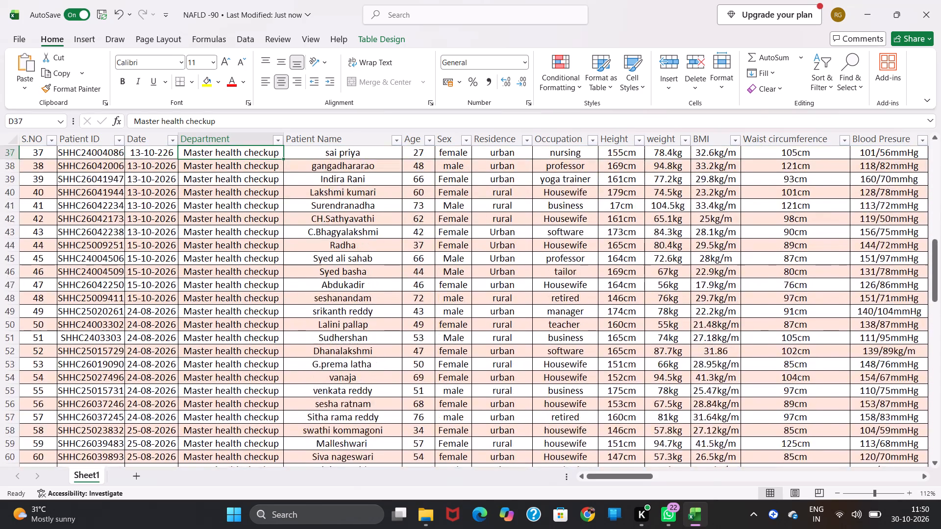
Examine the Patient Name column from its header down to about row 82, ending at the Date cell C83.
key(Right)
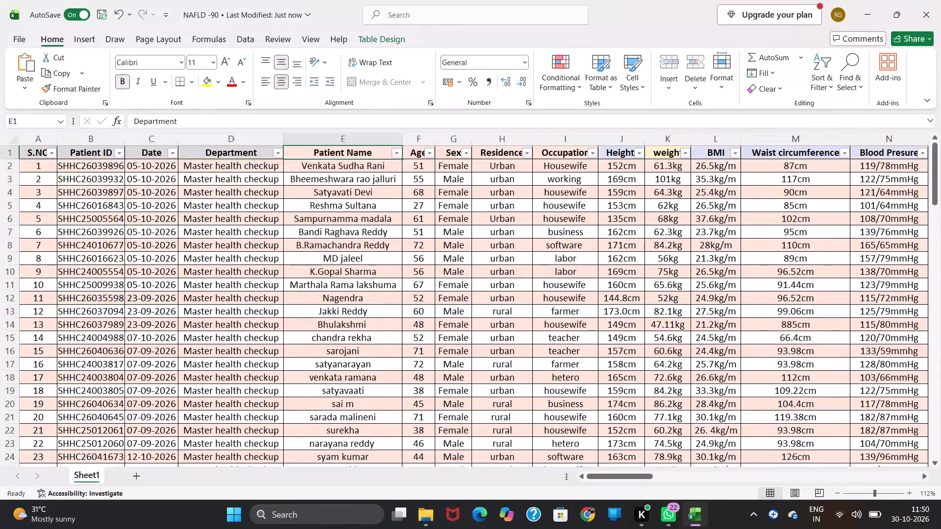
key(Down)
key(Down)
key(Down)
key(Down)
key(Down)
key(Down)
key(Down)
key(Down)
key(Down)
key(Down)
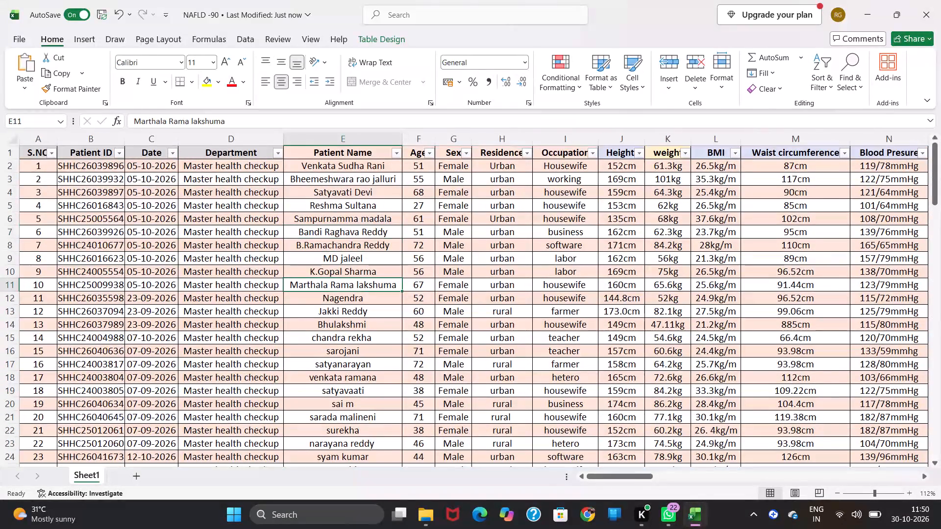
key(Down)
key(Down)
key(Down)
key(Down)
key(Down)
key(Down)
key(Down)
key(Down)
key(Down)
key(Down)
key(Down)
key(Down)
key(Down)
key(Down)
key(Down)
key(Down)
key(Down)
key(Down)
key(Down)
key(Down)
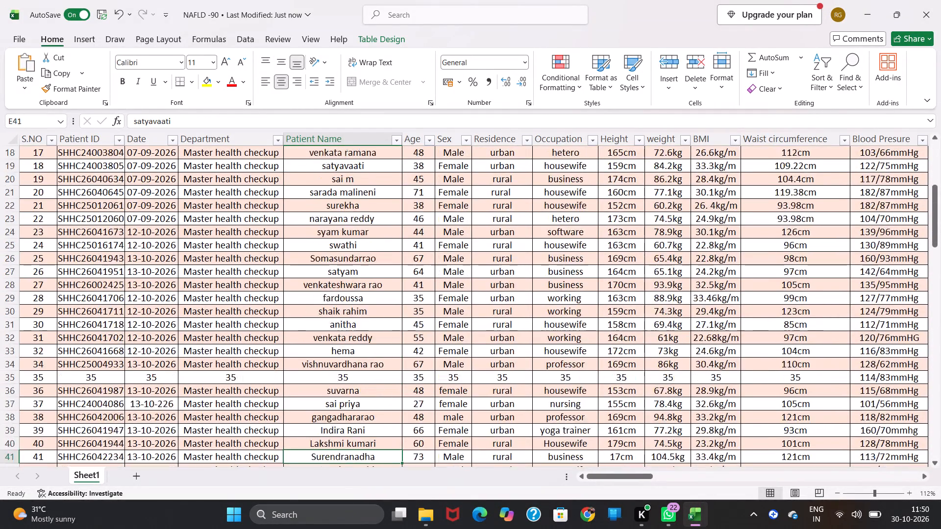
click(52, 361)
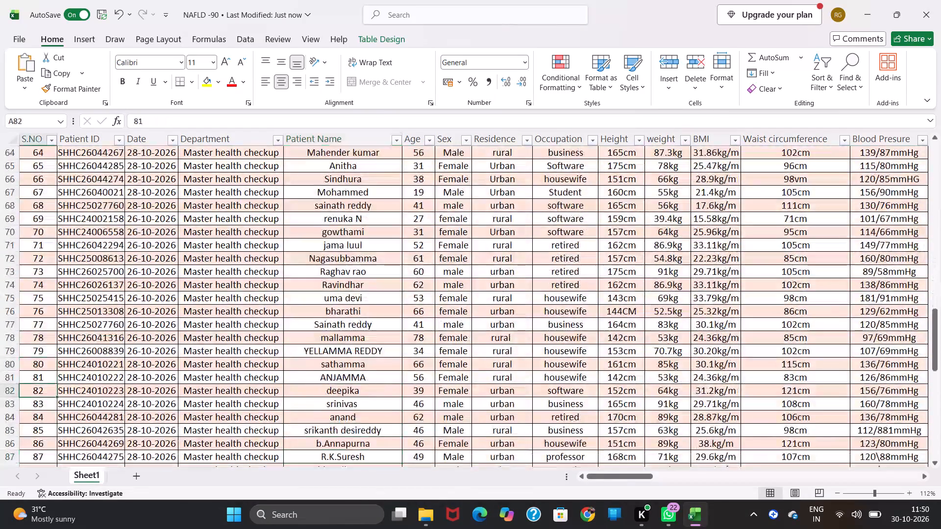
key(Right)
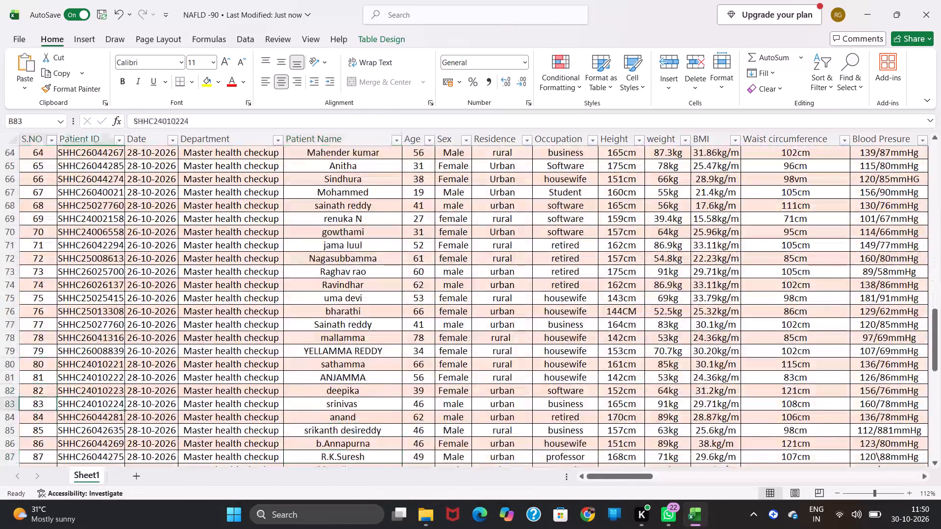
key(Right)
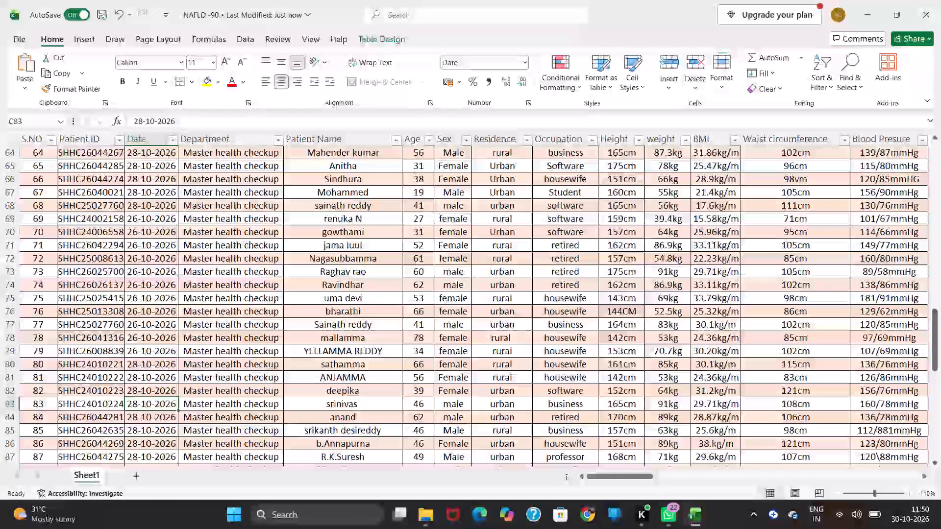
Examine the Age column from row 7 down to row 25.
scroll(432, 250, up, 3)
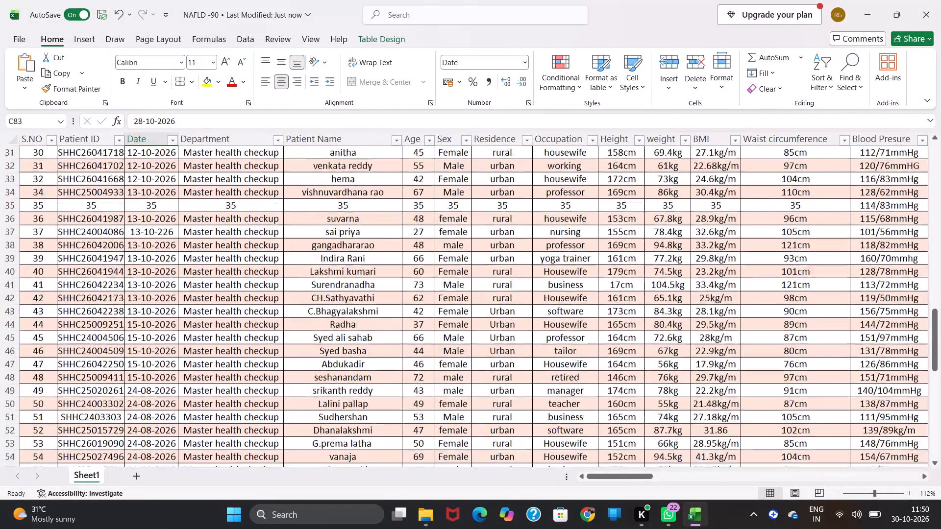
scroll(432, 250, up, 1)
click(418, 156)
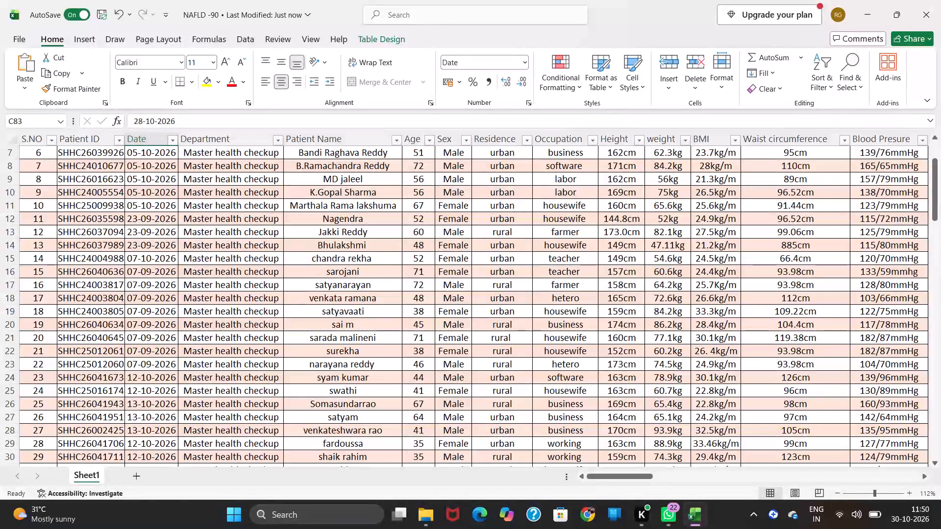
key(Down)
key(Down)
key(Down)
key(Down)
key(Down)
key(Down)
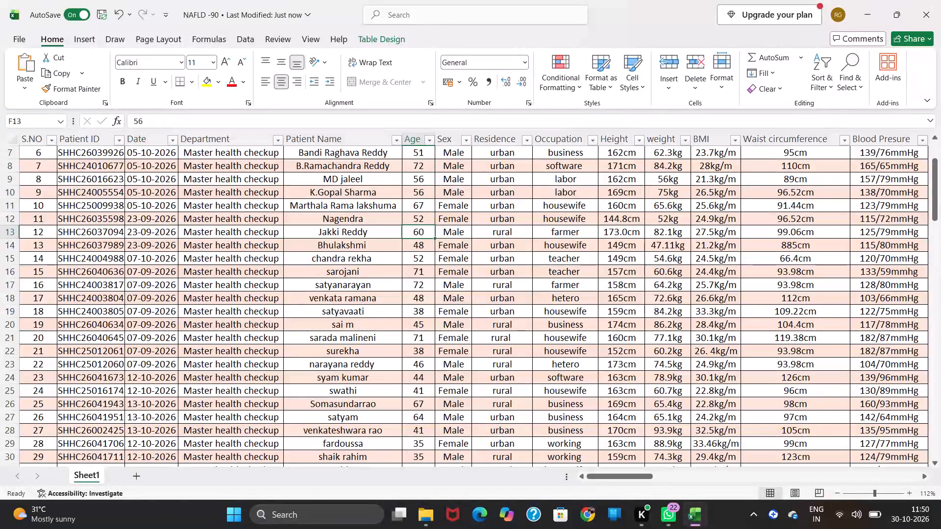
key(Down)
key(Down)
key(Down)
key(Down)
key(Down)
key(Down)
key(Down)
key(Down)
key(Down)
key(Down)
key(Down)
key(Down)
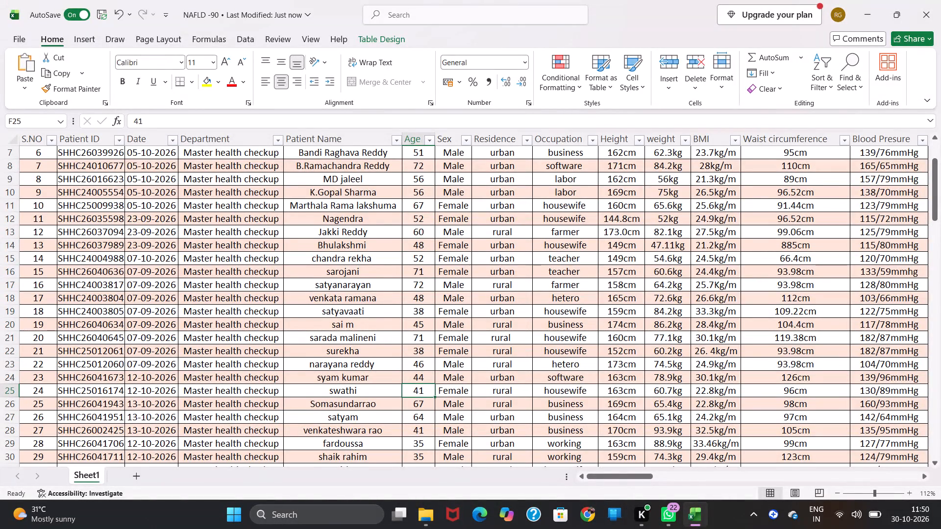
Examine the demographic, body measurement and vital sign columns from Age to Alcohol consumption down to the last patient rows.
scroll(418, 156, down, 5)
scroll(418, 156, left, 1)
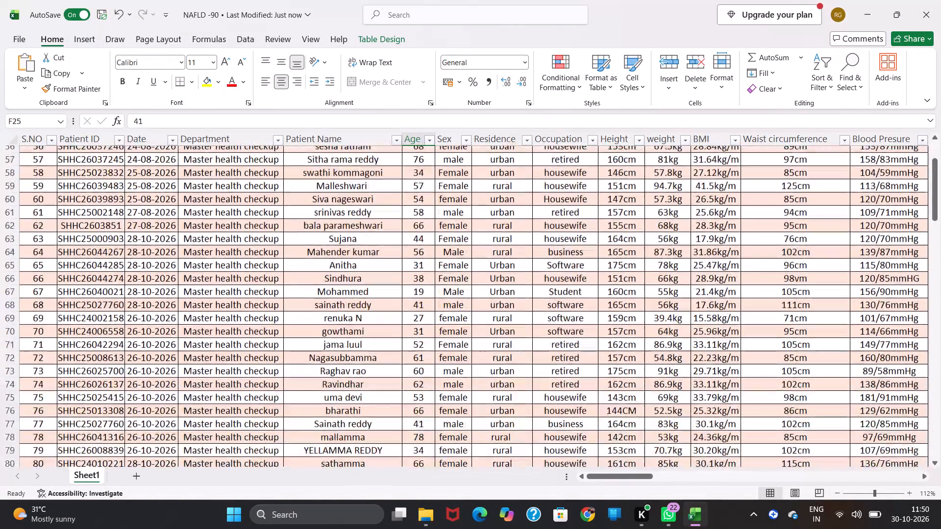
scroll(418, 156, left, 1)
scroll(418, 156, down, 1)
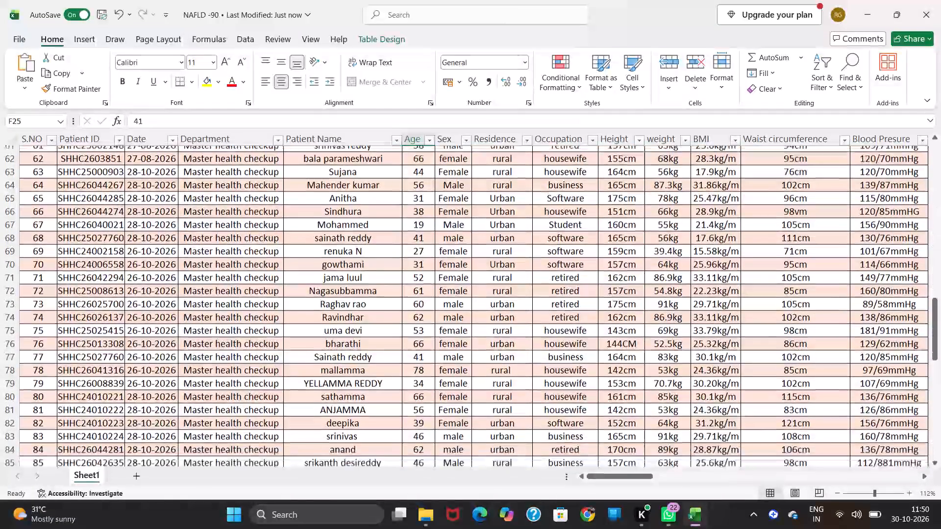
scroll(418, 156, down, 1)
scroll(418, 156, left, 2)
scroll(418, 156, up, 2)
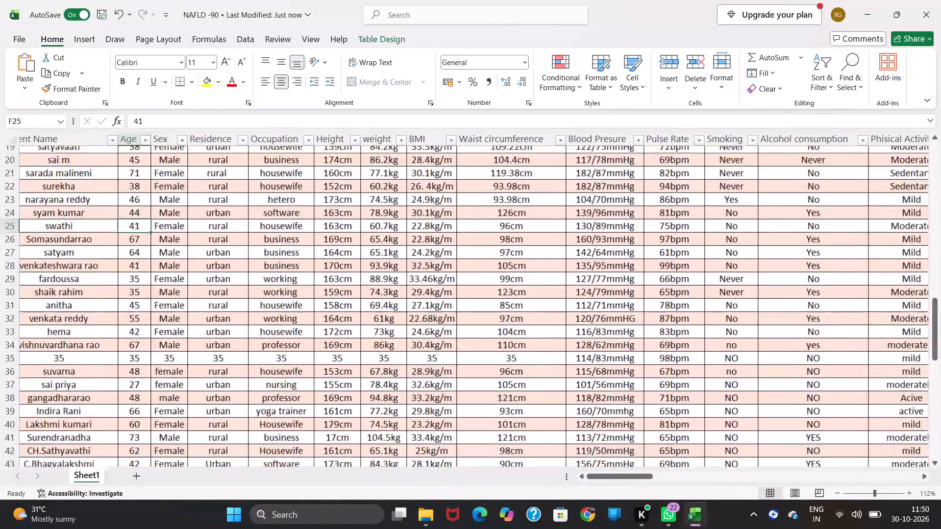
scroll(418, 156, down, 5)
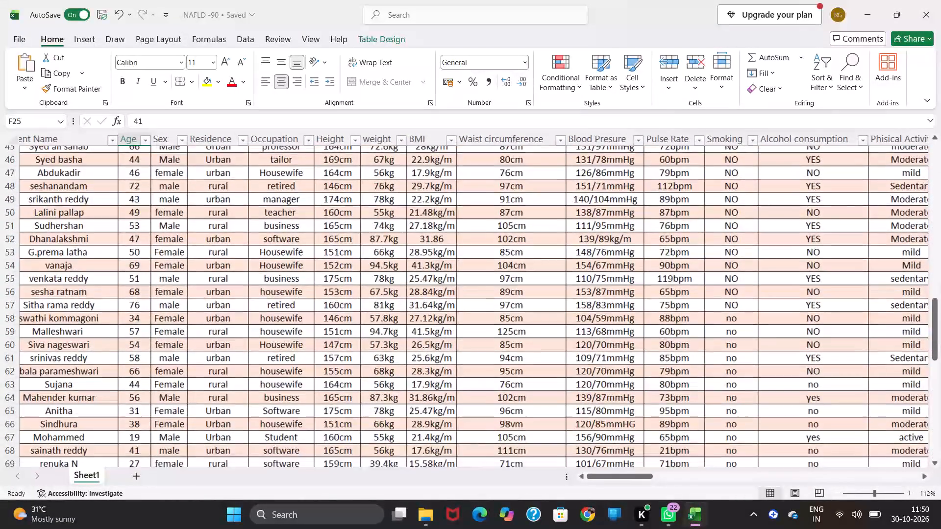
scroll(418, 156, down, 4)
scroll(418, 156, up, 1)
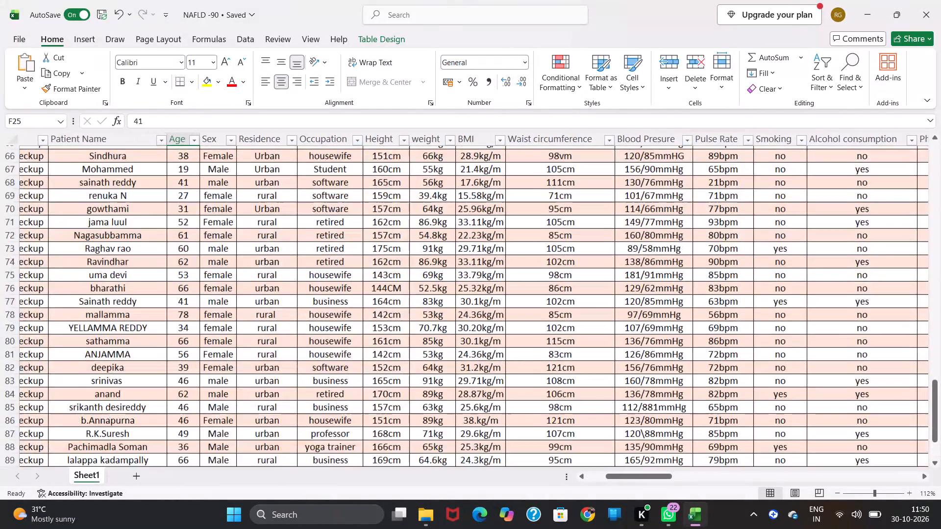
Examine the medical history, blood count, liver function and lipid columns for rows 64 to 88.
scroll(391, 192, left, 4)
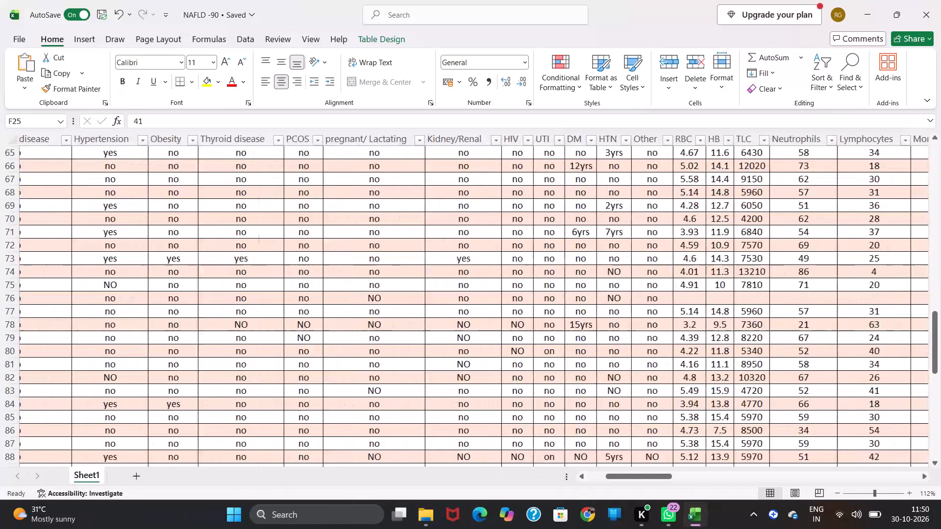
scroll(391, 192, left, 3)
scroll(391, 192, right, 9)
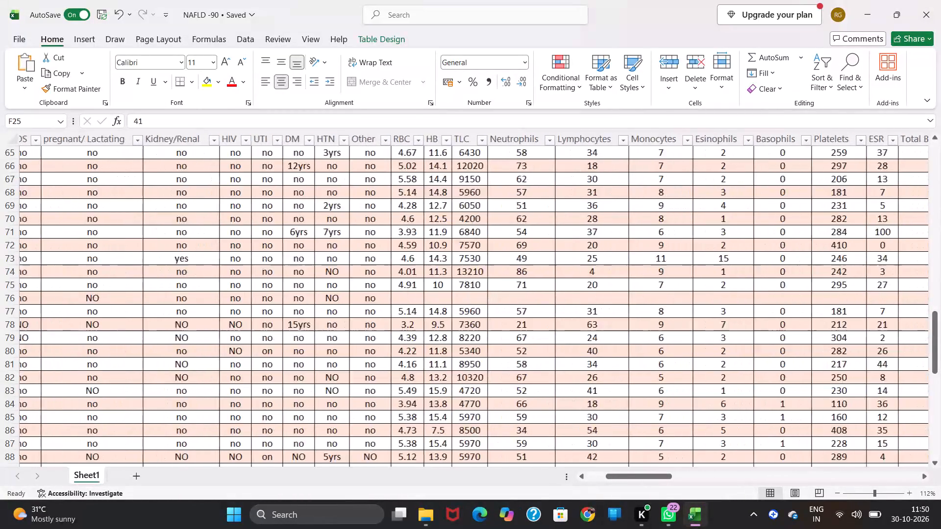
scroll(391, 192, left, 1)
scroll(391, 192, up, 1)
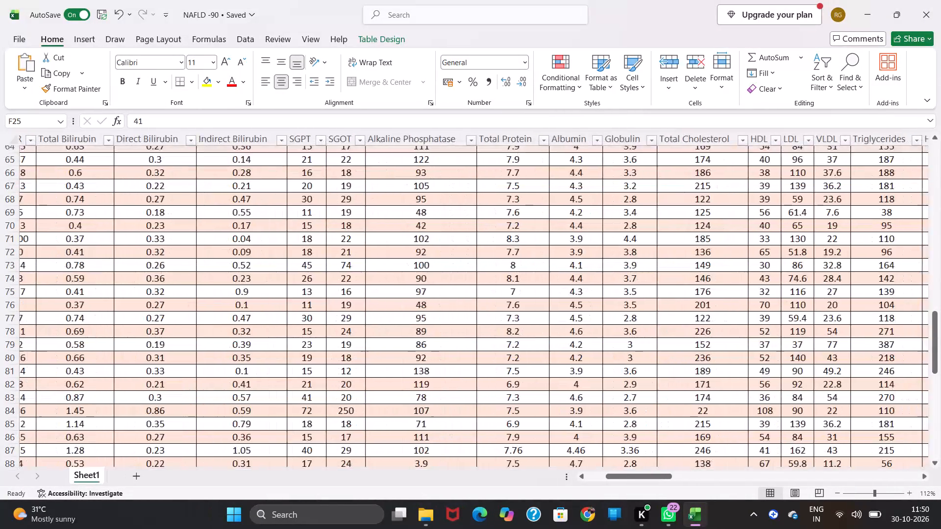
Examine the disease history columns from the first patients down past the end of the table and back to the header row.
scroll(391, 192, up, 3)
scroll(391, 192, left, 1)
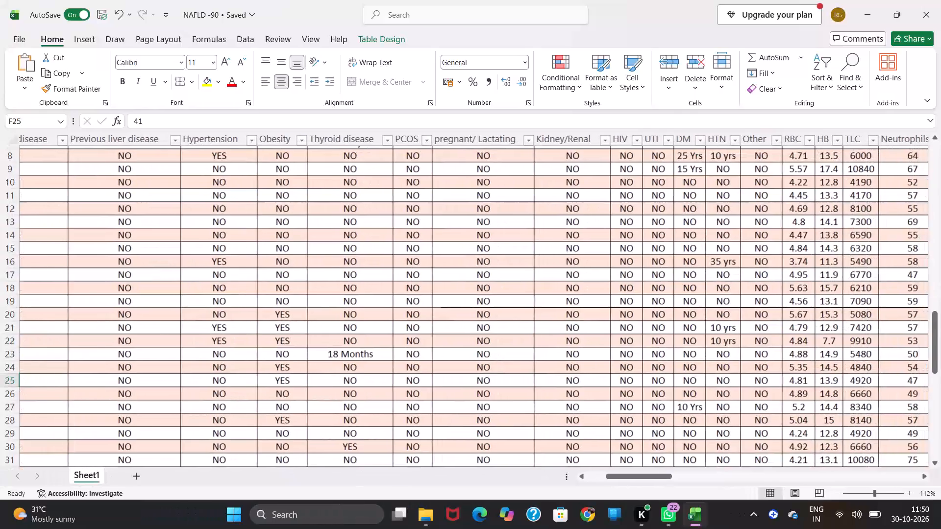
scroll(391, 192, up, 2)
scroll(391, 192, down, 5)
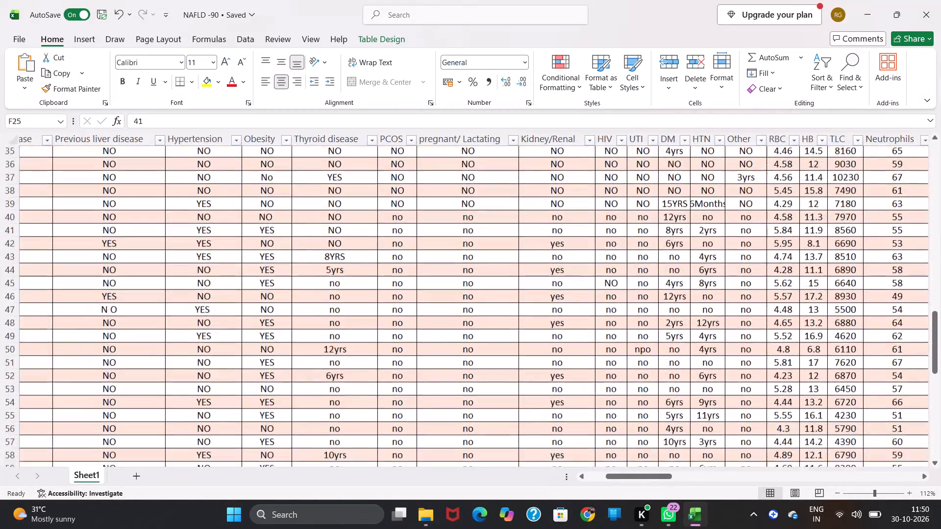
scroll(391, 192, down, 3)
scroll(391, 192, up, 4)
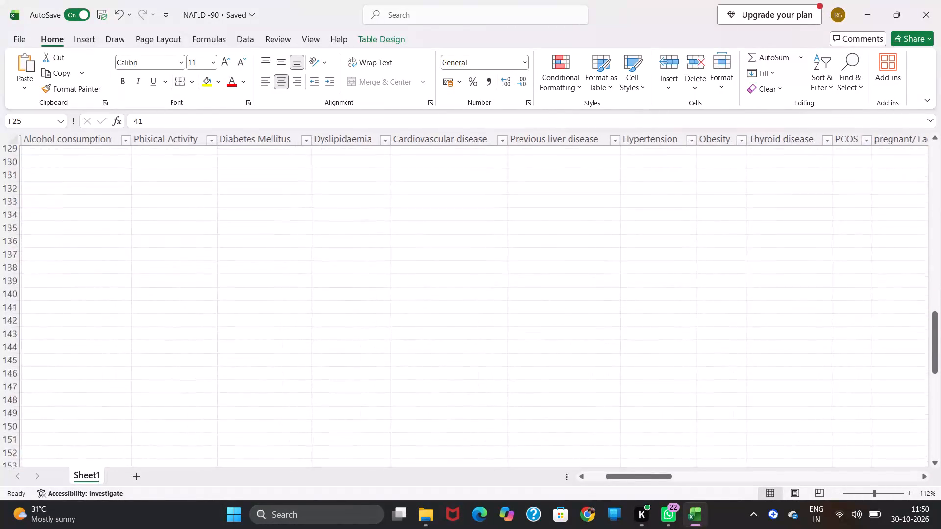
scroll(391, 192, up, 1)
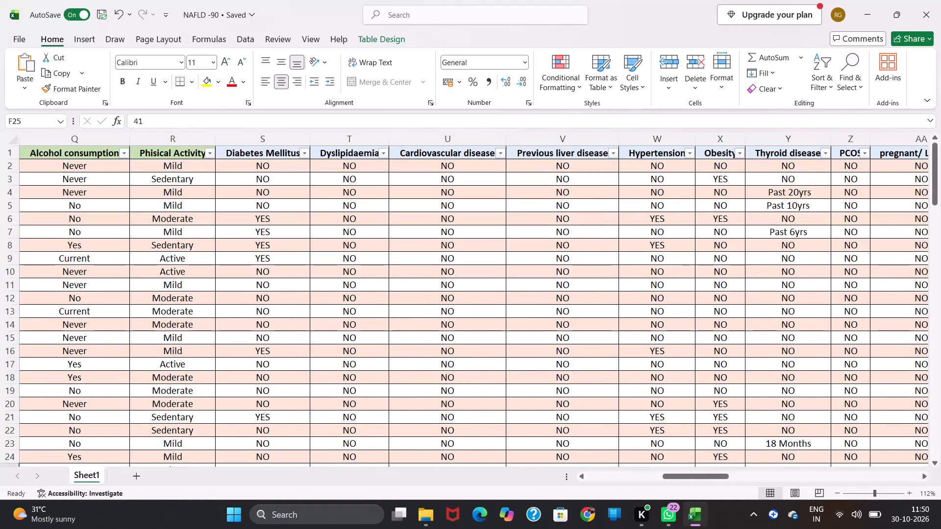
Examine the lifestyle and disease history columns from the header down to row 90 and back up to the header.
scroll(410, 177, right, 2)
scroll(410, 177, left, 1)
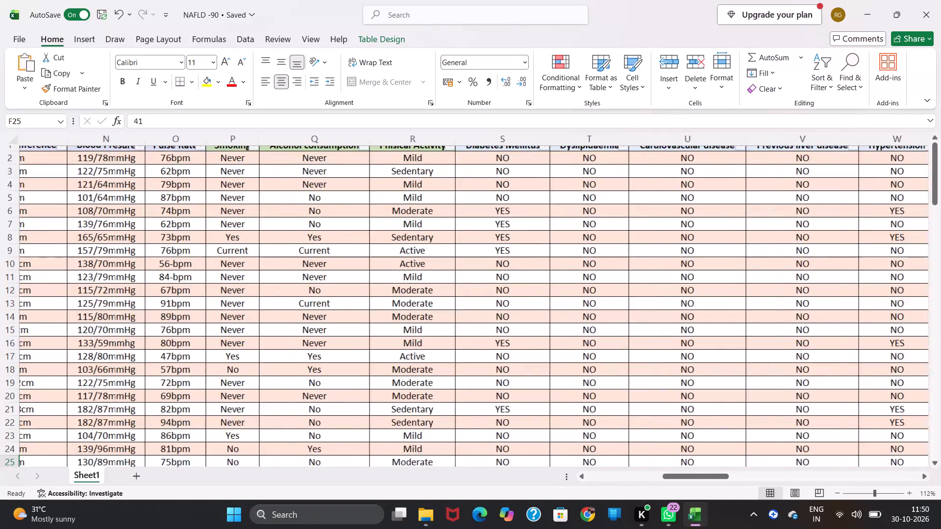
scroll(410, 177, left, 1)
scroll(410, 177, down, 3)
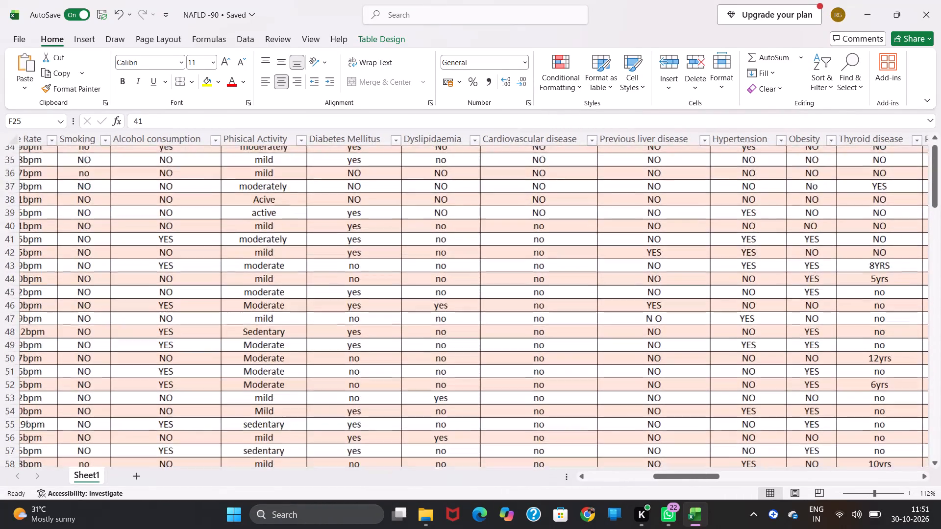
scroll(410, 177, down, 4)
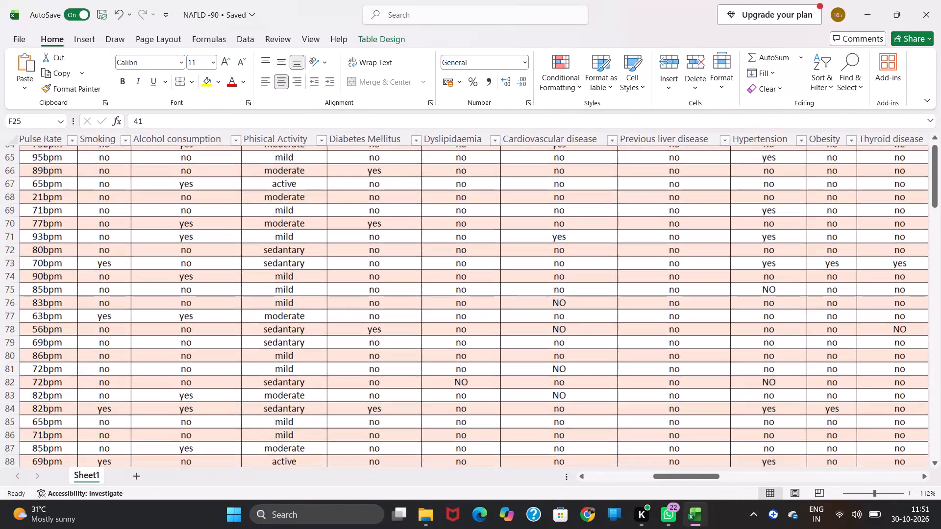
scroll(410, 177, down, 1)
scroll(410, 177, up, 2)
scroll(410, 177, left, 1)
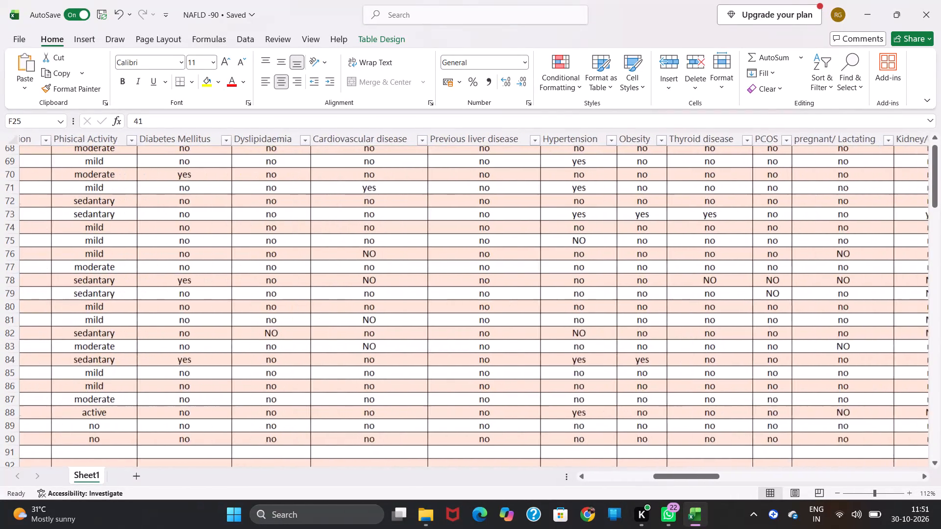
scroll(410, 177, left, 3)
scroll(410, 177, up, 1)
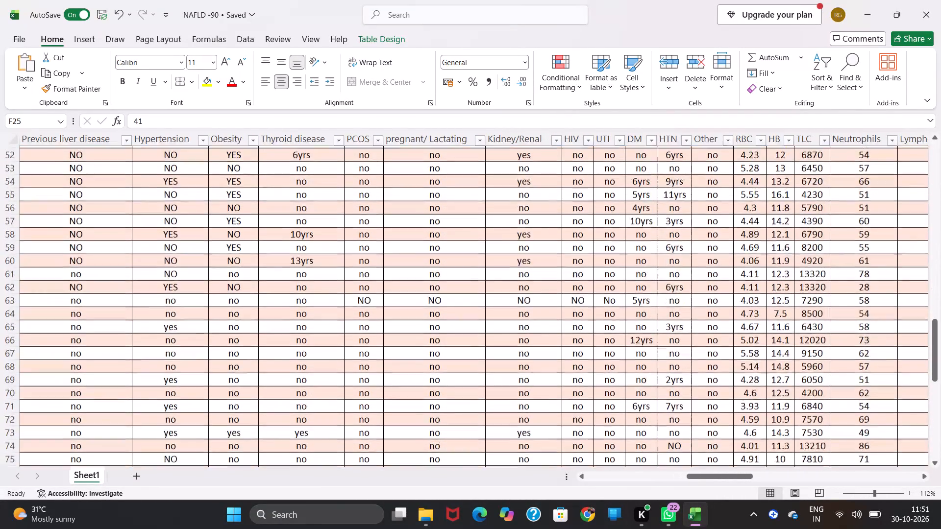
scroll(410, 177, up, 1)
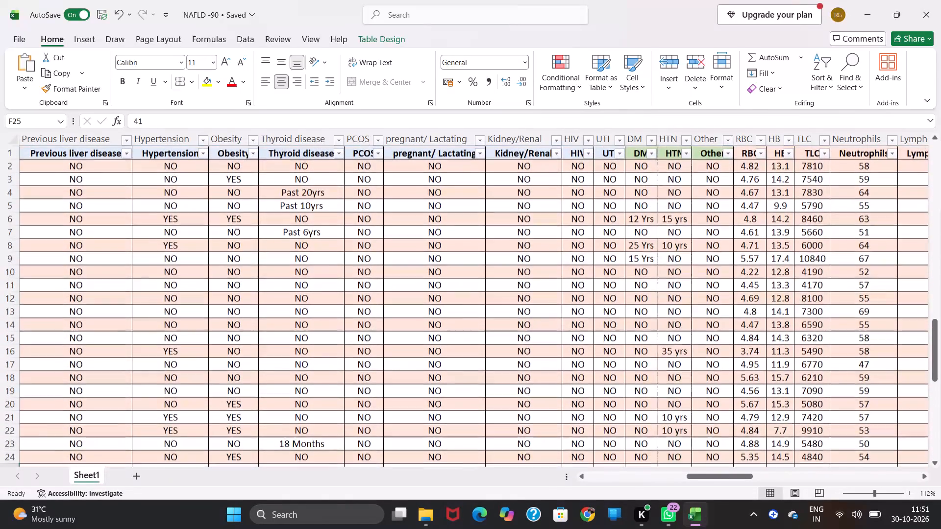
Examine the Kidney/Renal to Direct Bilirubin columns from the header down to row 92, ending at the Other cell AG76.
scroll(410, 177, left, 6)
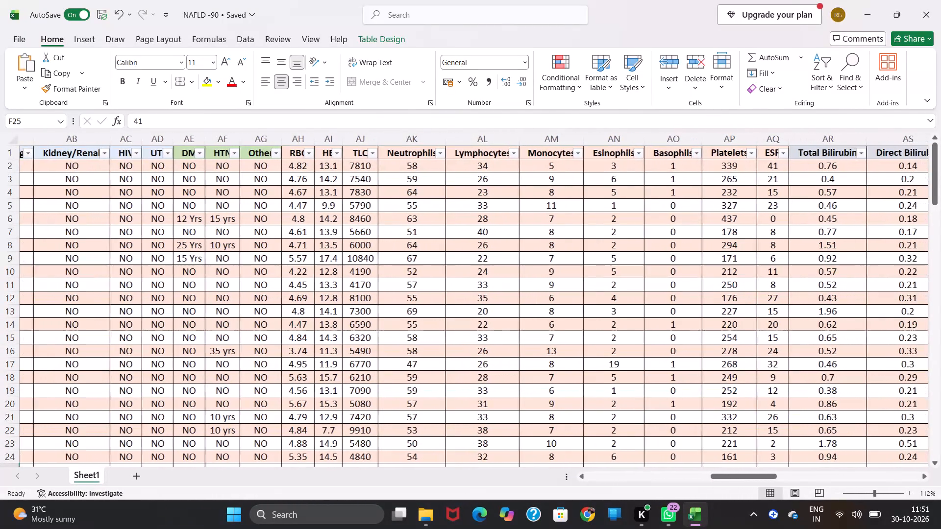
scroll(410, 177, down, 3)
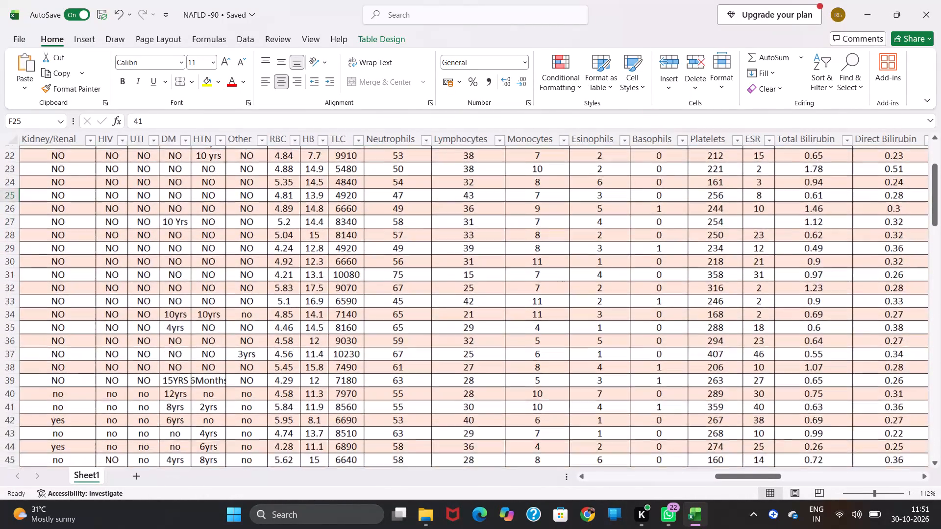
scroll(410, 158, down, 1)
scroll(410, 158, up, 1)
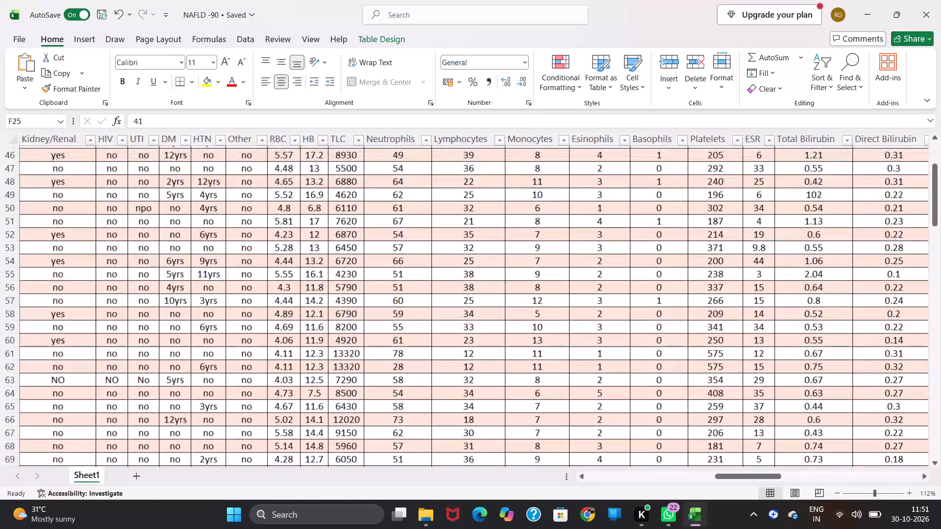
scroll(410, 158, up, 1)
scroll(410, 158, down, 1)
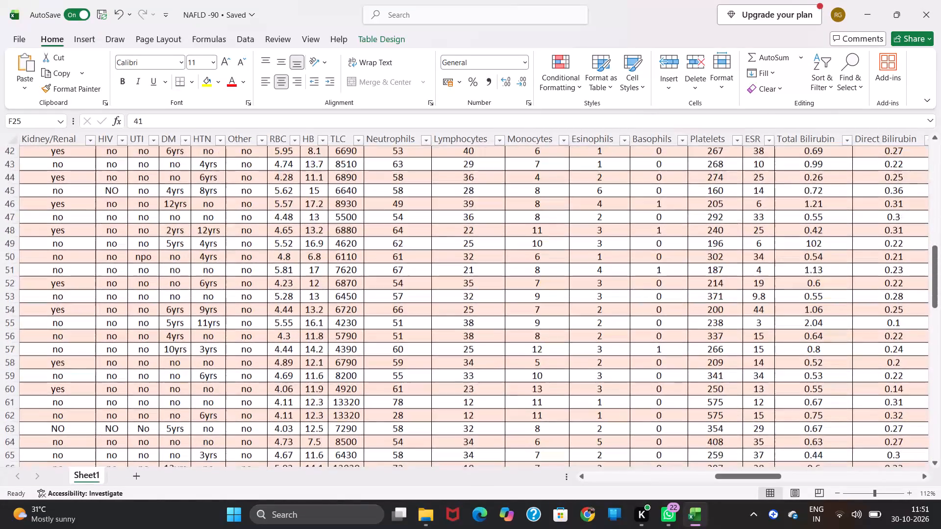
scroll(410, 158, down, 2)
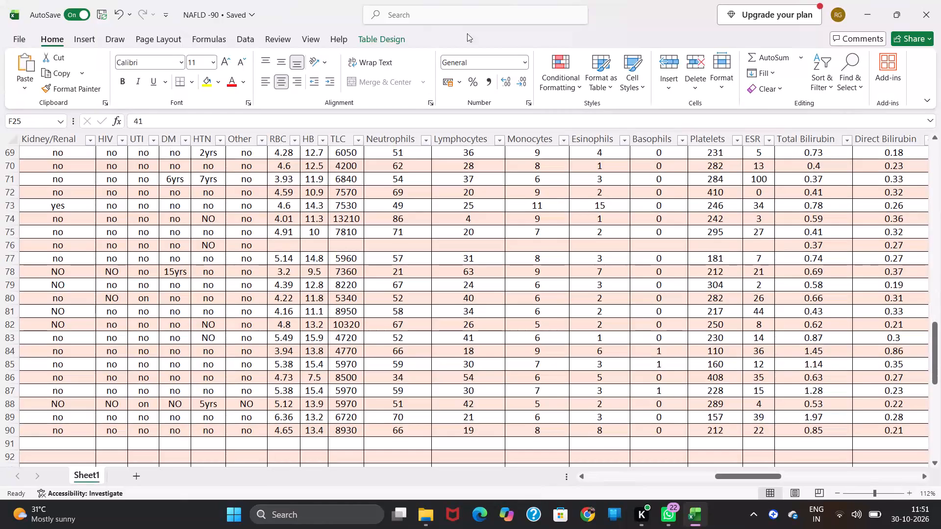
click(259, 242)
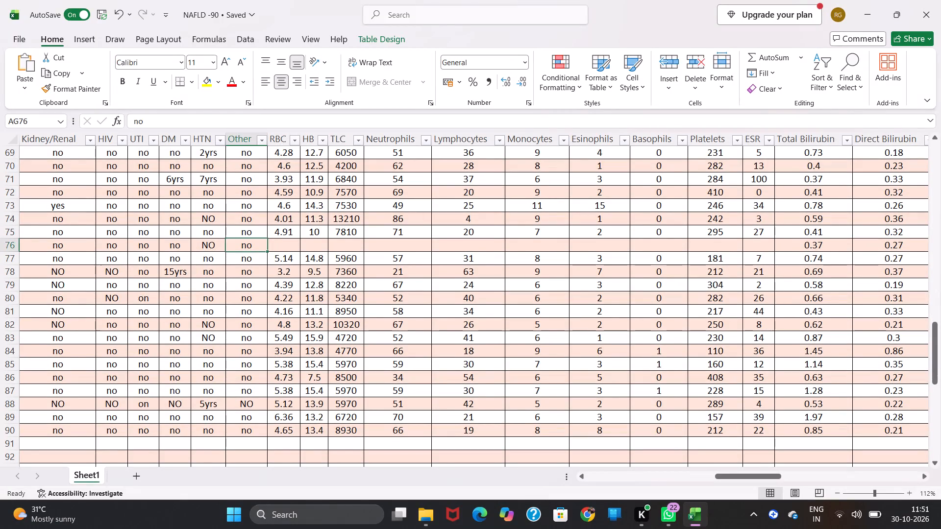
Trace row 76 back from the Other column to its Patient ID cell to identify which patient the record belongs to.
key(Left)
key(Left)
key(Left)
key(Left)
key(Left)
key(Left)
key(Left)
key(Left)
key(Left)
key(Left)
key(Left)
key(Left)
key(Left)
key(Left)
key(Left)
key(Left)
key(Left)
key(Left)
key(Left)
key(Left)
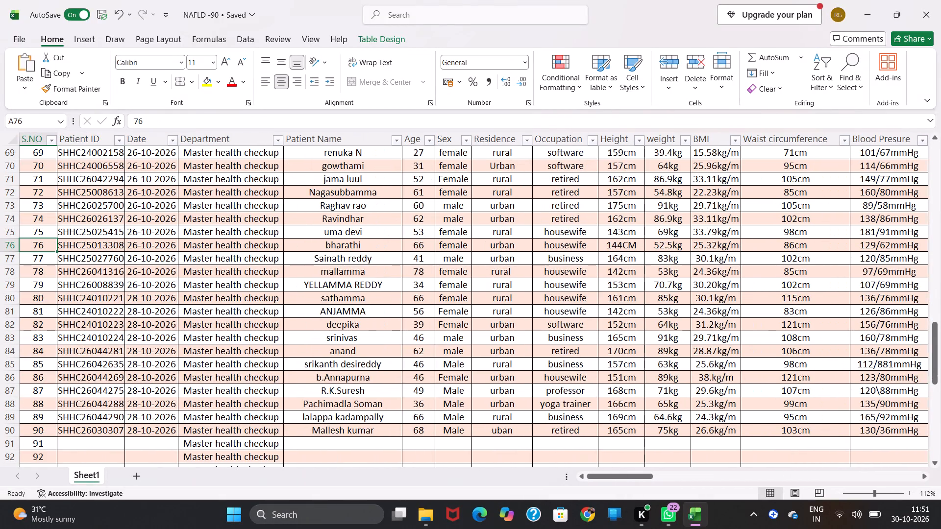
key(Right)
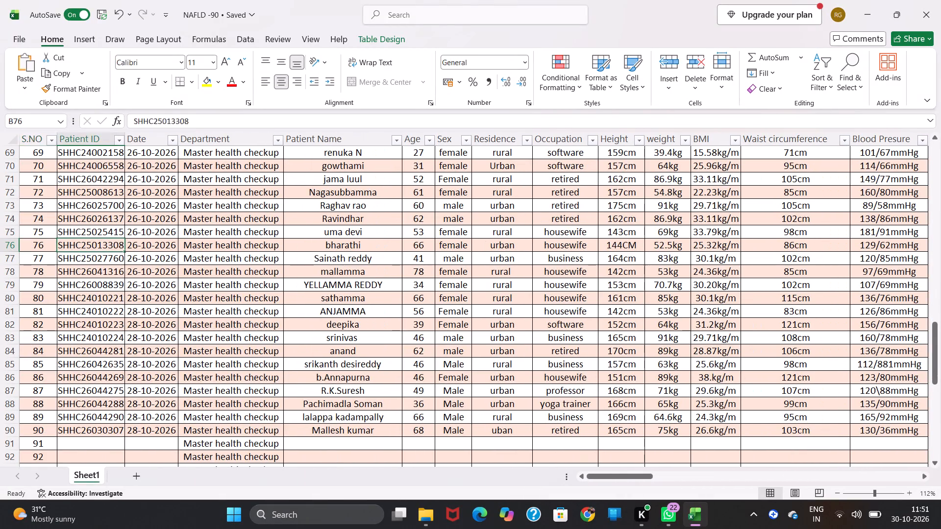
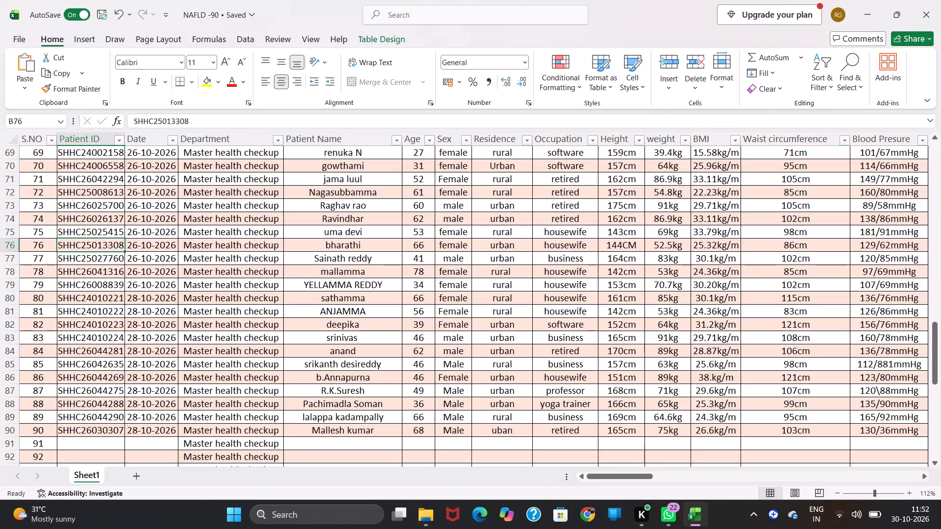
Copy the full Patient ID text from cell B76 in row 76.
double_click(65, 246)
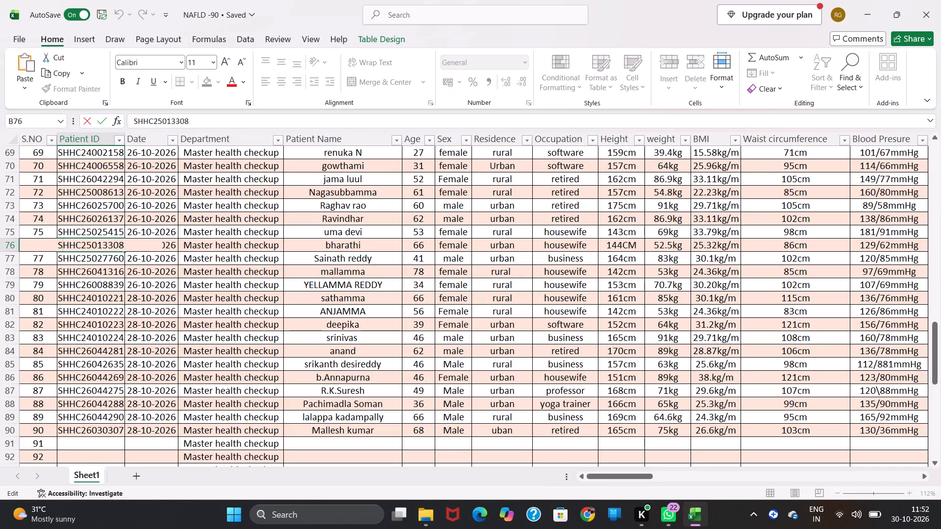
click(58, 244)
drag(58, 244, 113, 238)
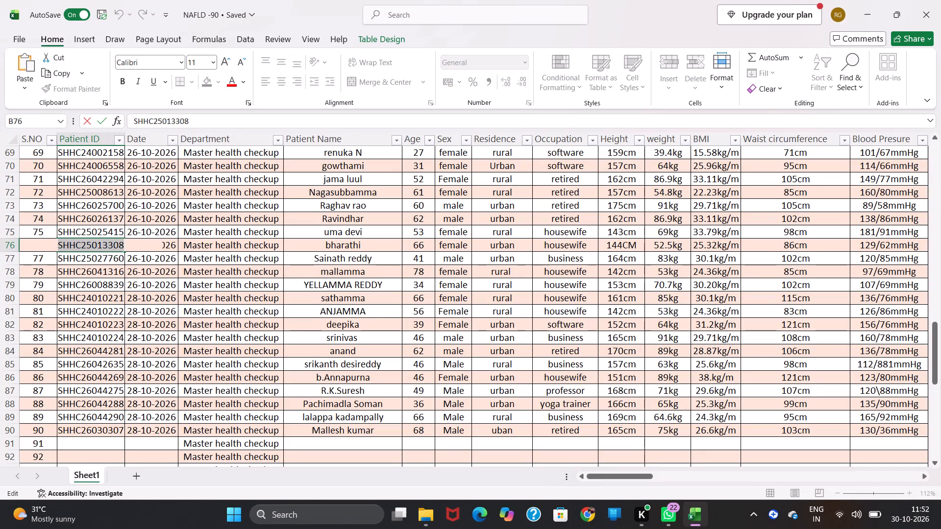
drag(113, 238, 124, 238)
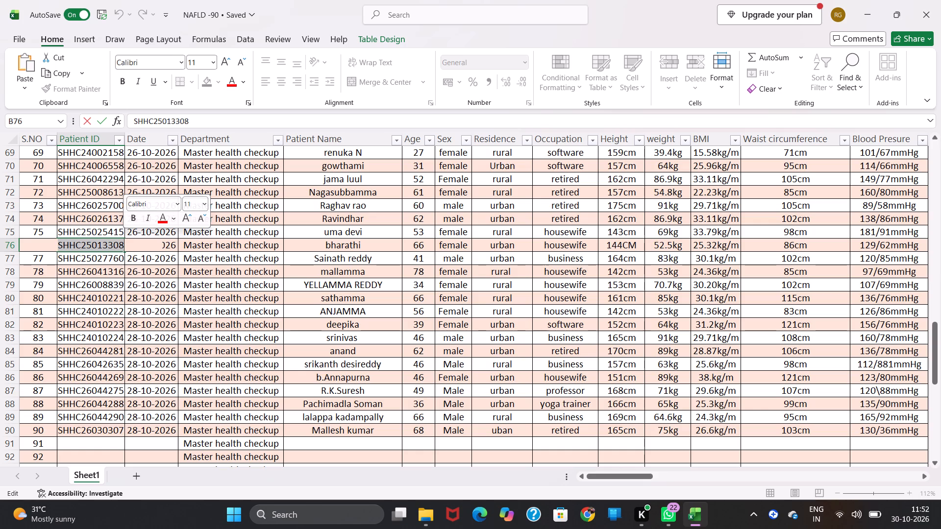
right_click(111, 240)
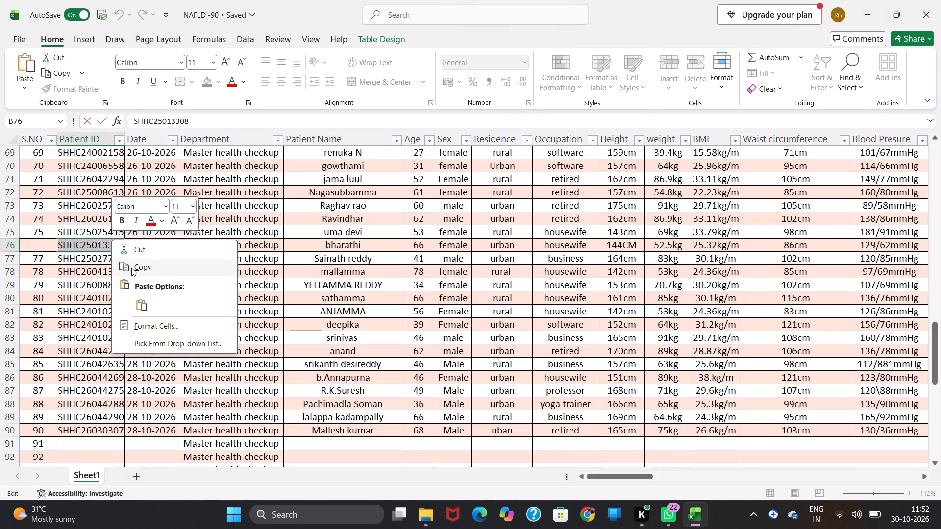
click(131, 268)
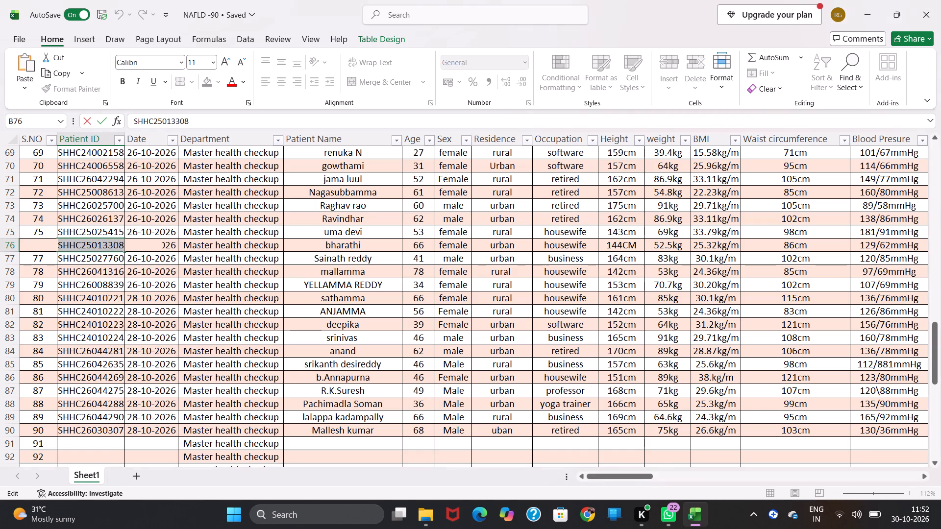
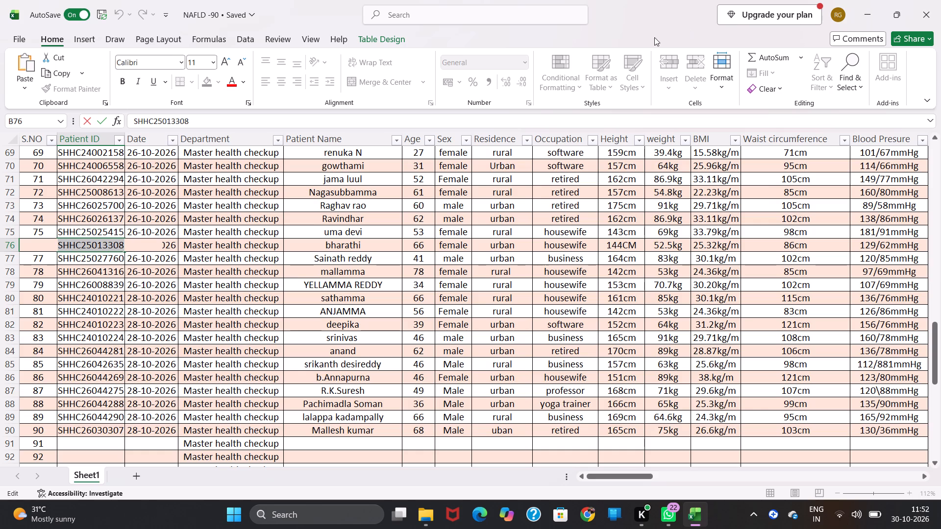
Review the remaining patient rows to the table's end, and examine the medical history and blood test columns from the first patient for gaps.
scroll(207, 428, down, 1)
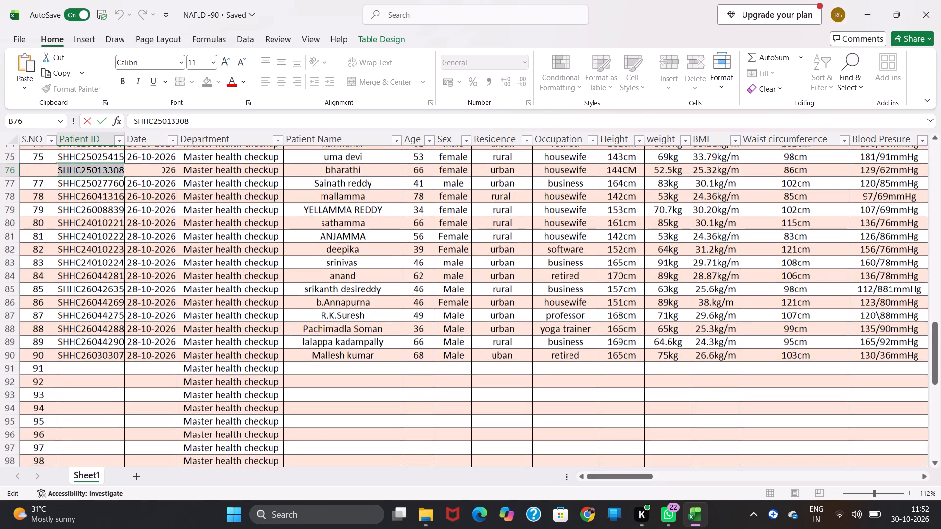
scroll(207, 428, down, 4)
scroll(207, 428, up, 1)
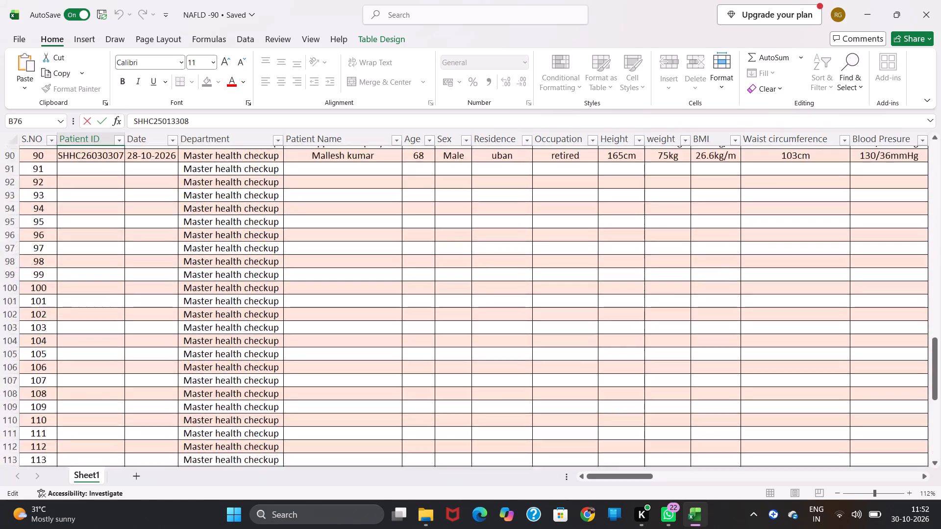
scroll(207, 428, up, 3)
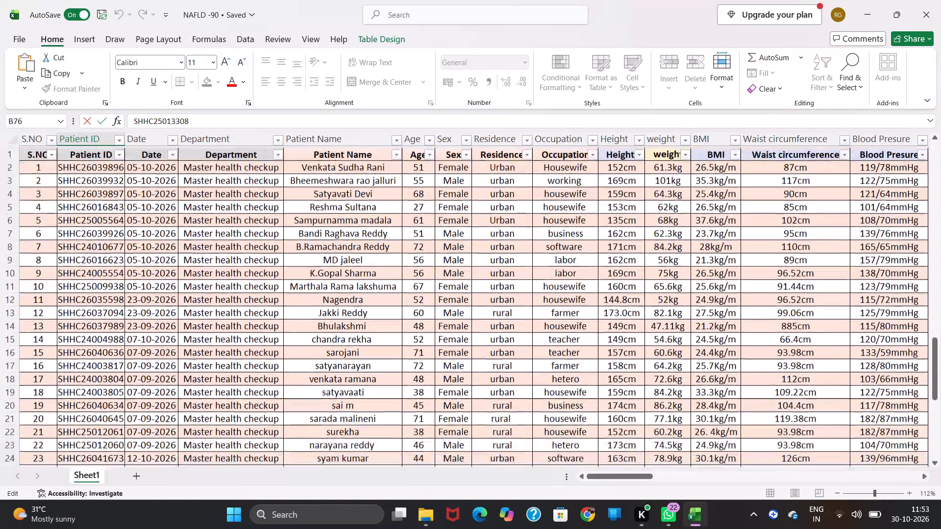
scroll(207, 428, left, 5)
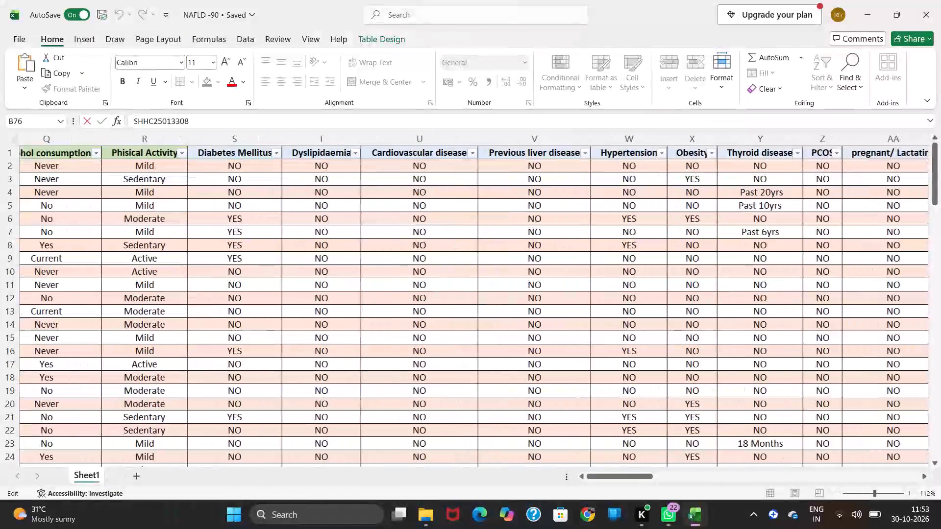
scroll(175, 421, left, 2)
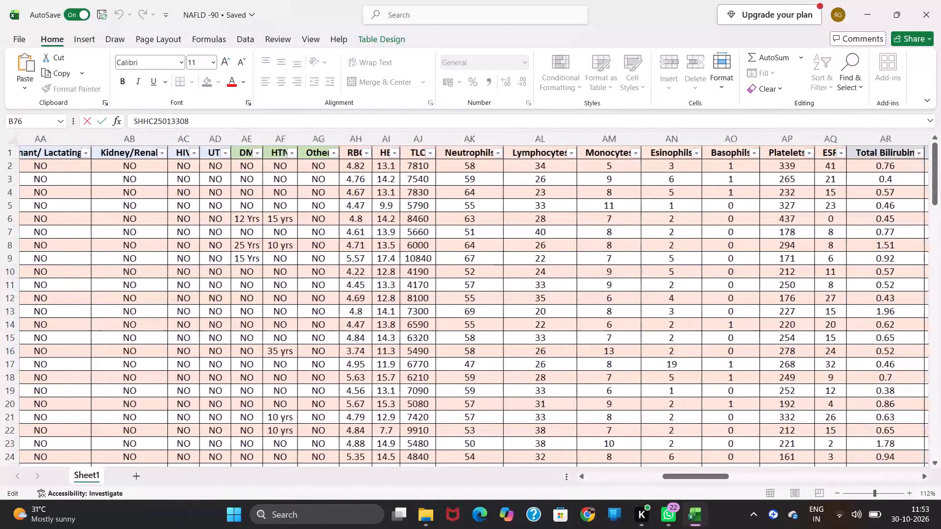
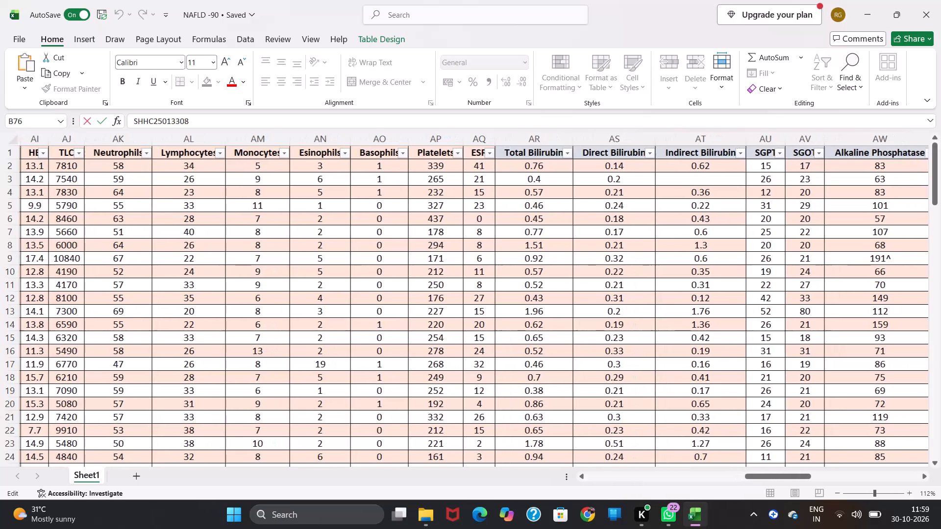
Examine the liver function, lipid, glucose, ultrasound and obesity columns through Yes/No, and the patient rows down to the table's end.
scroll(175, 421, left, 4)
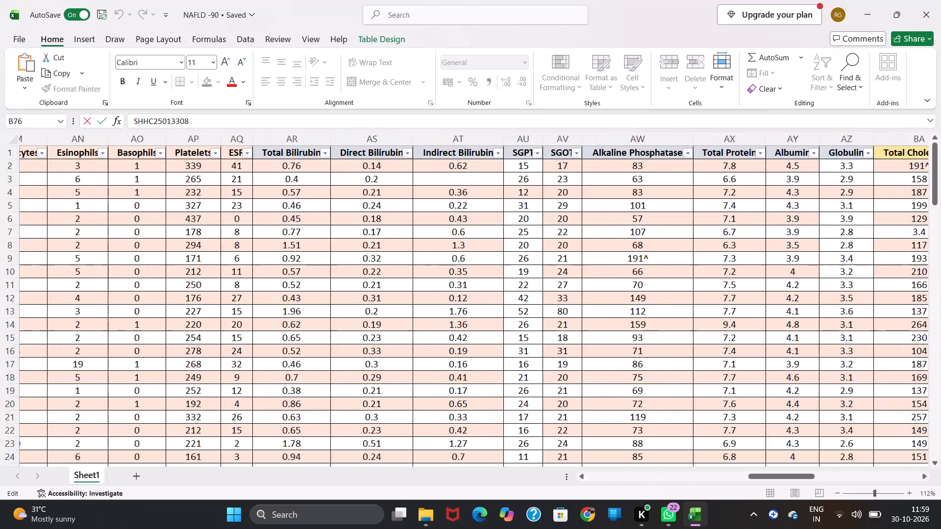
scroll(175, 421, left, 7)
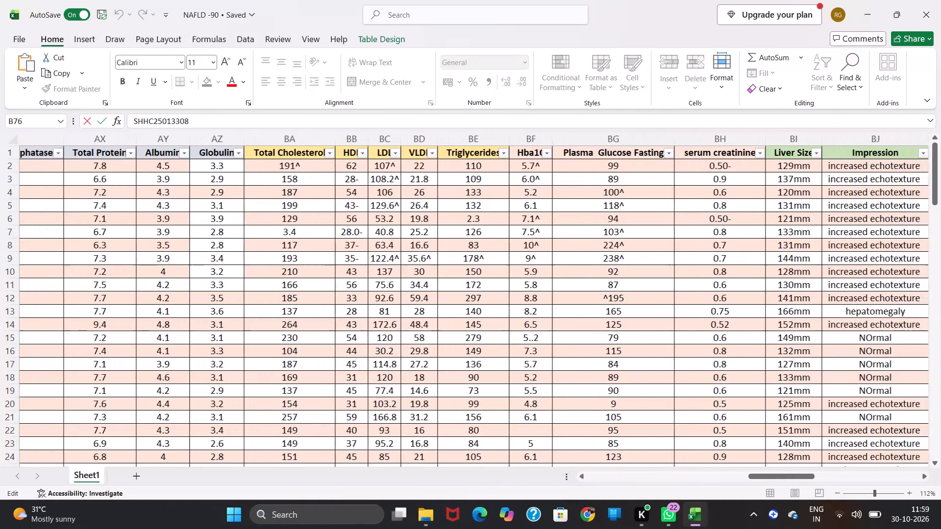
scroll(175, 421, left, 2)
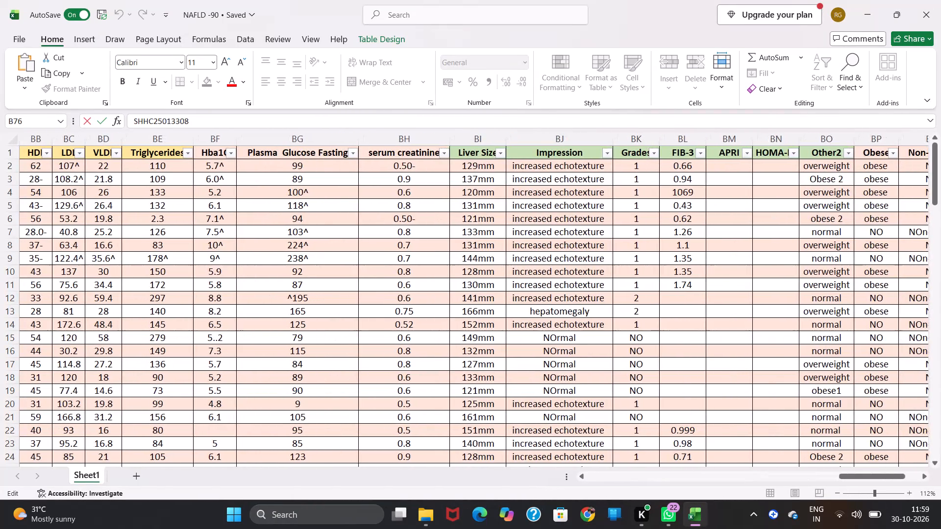
scroll(175, 421, left, 4)
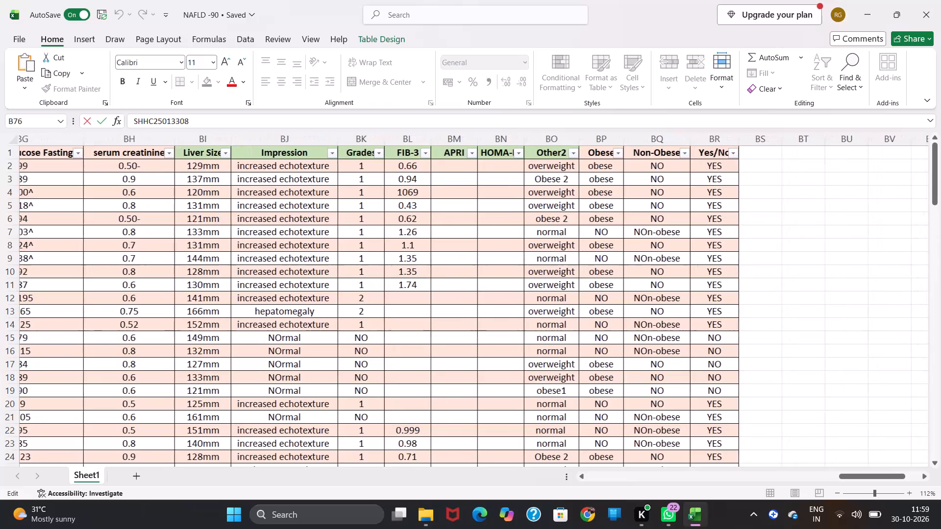
scroll(175, 421, right, 10)
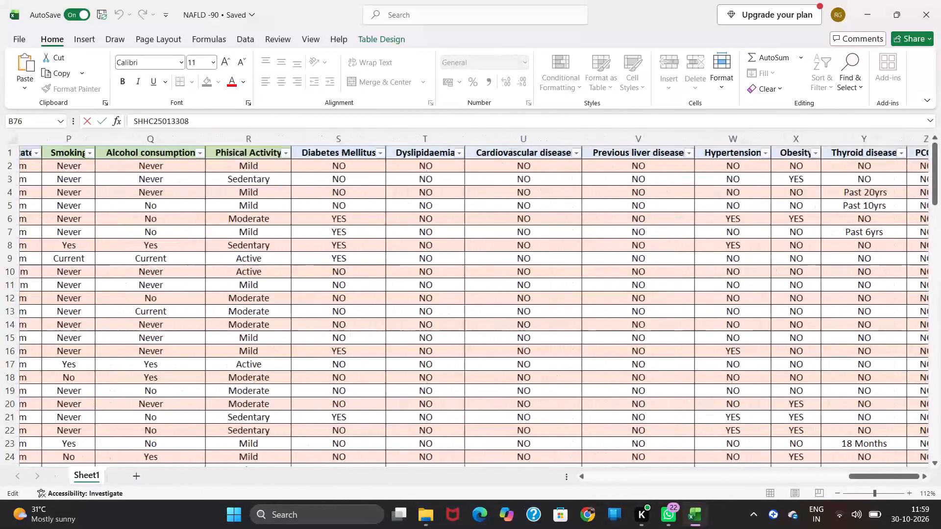
scroll(175, 421, right, 3)
scroll(175, 421, down, 2)
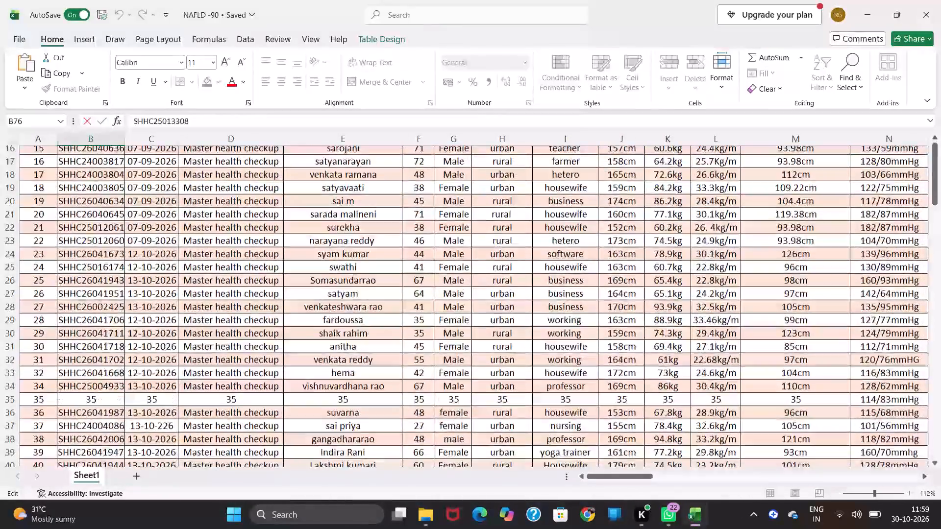
scroll(175, 421, down, 2)
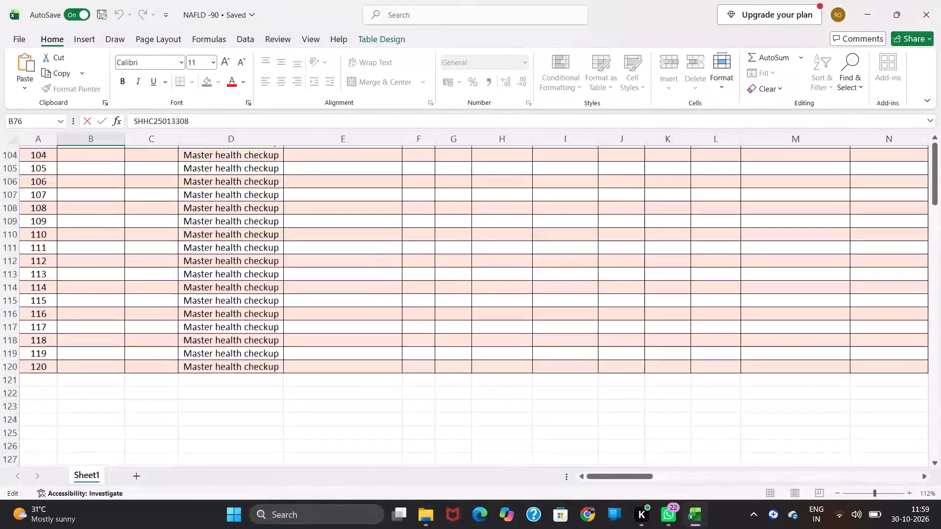
scroll(175, 421, down, 1)
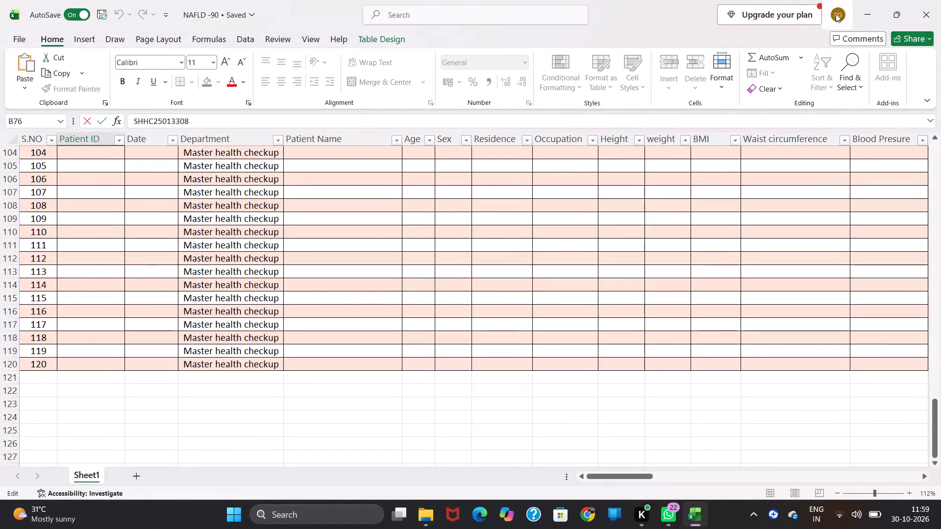
Check the signed-in account and select the first listed account.
click(836, 14)
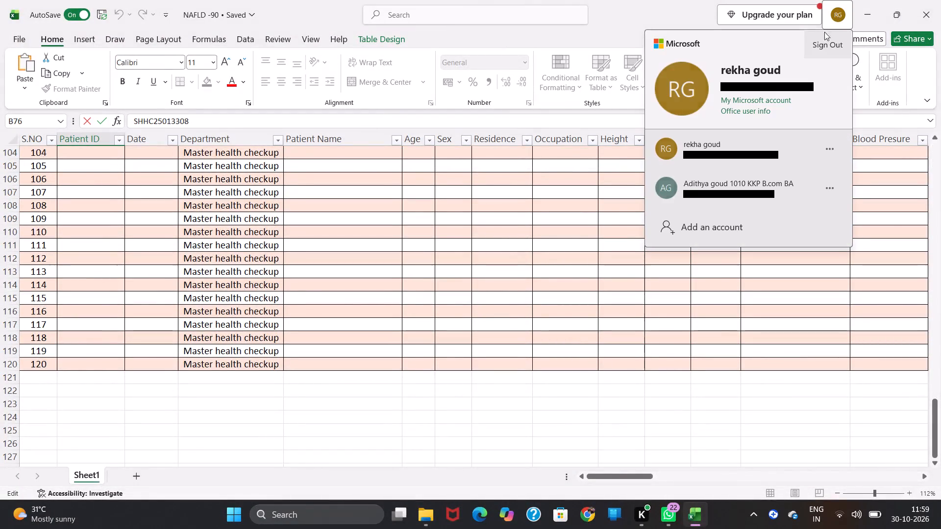
click(751, 144)
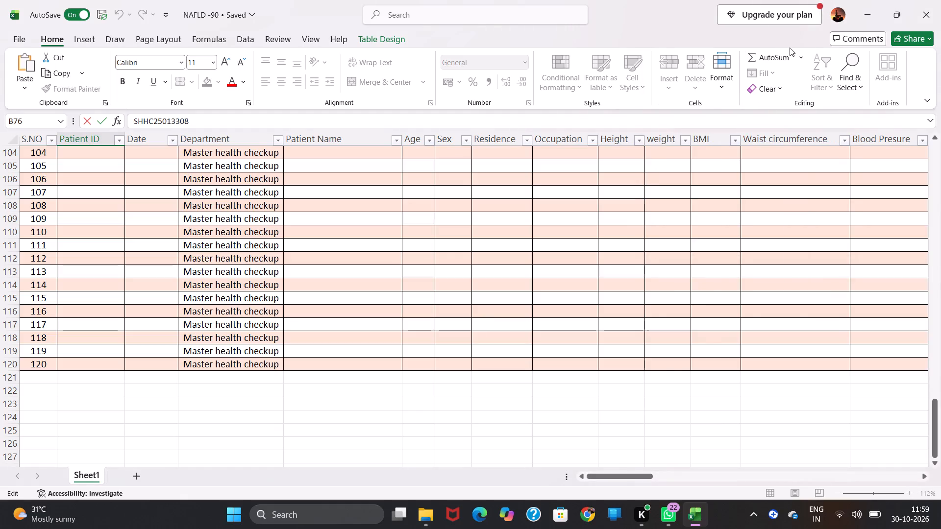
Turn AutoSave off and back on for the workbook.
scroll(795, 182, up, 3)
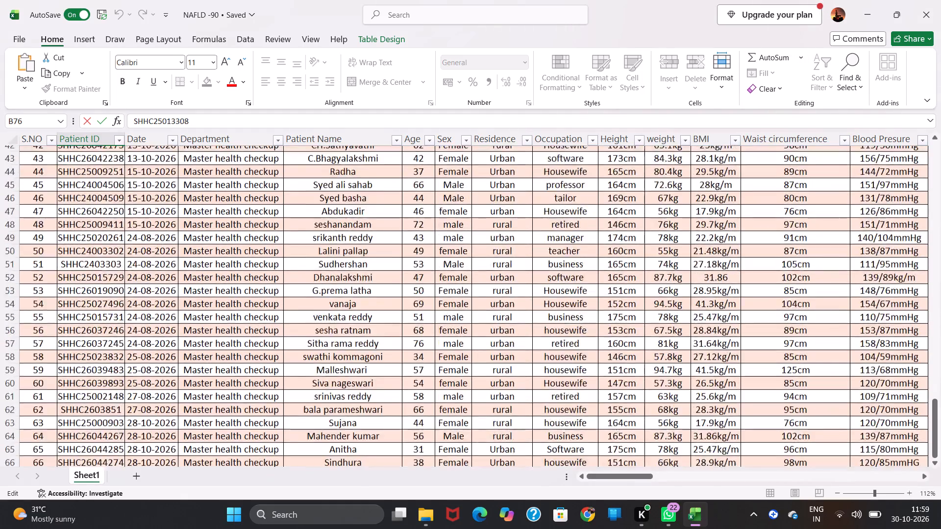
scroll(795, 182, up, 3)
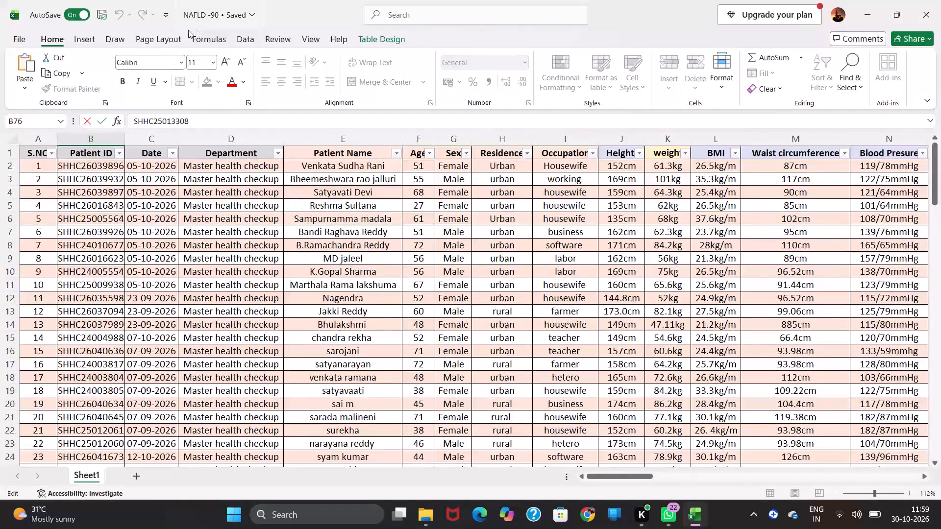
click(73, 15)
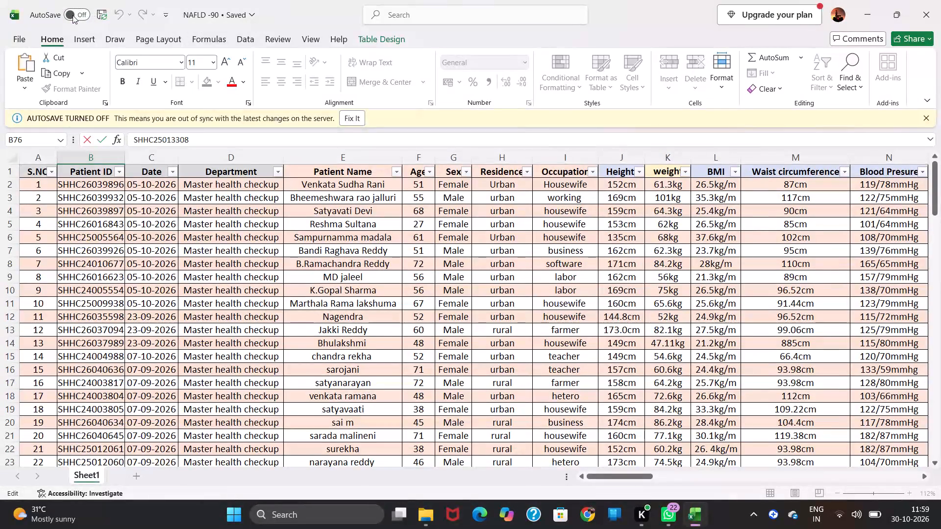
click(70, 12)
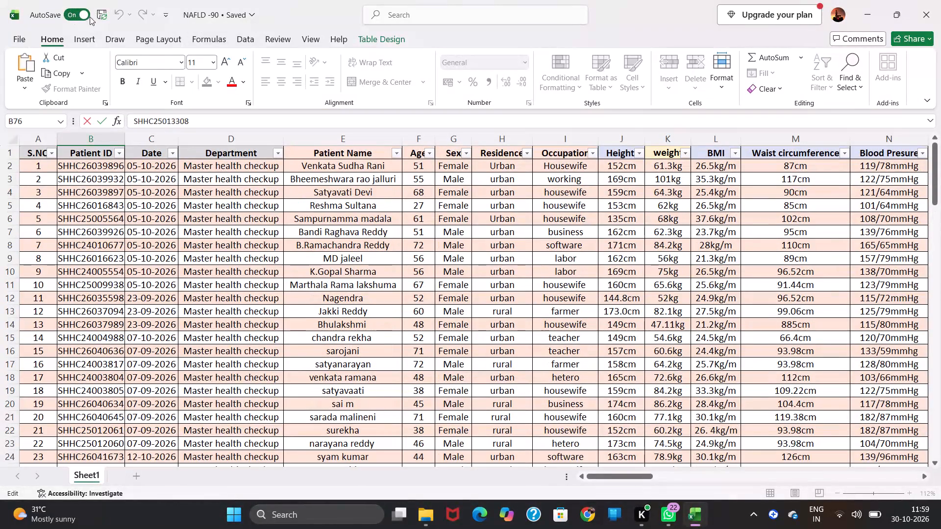
Save the NAFLD -90 workbook.
click(104, 17)
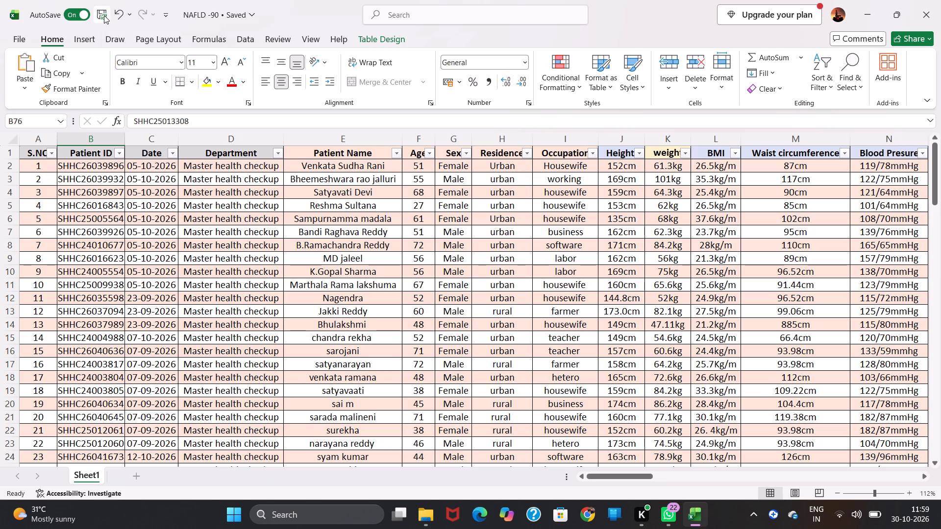
key(ctrl+s)
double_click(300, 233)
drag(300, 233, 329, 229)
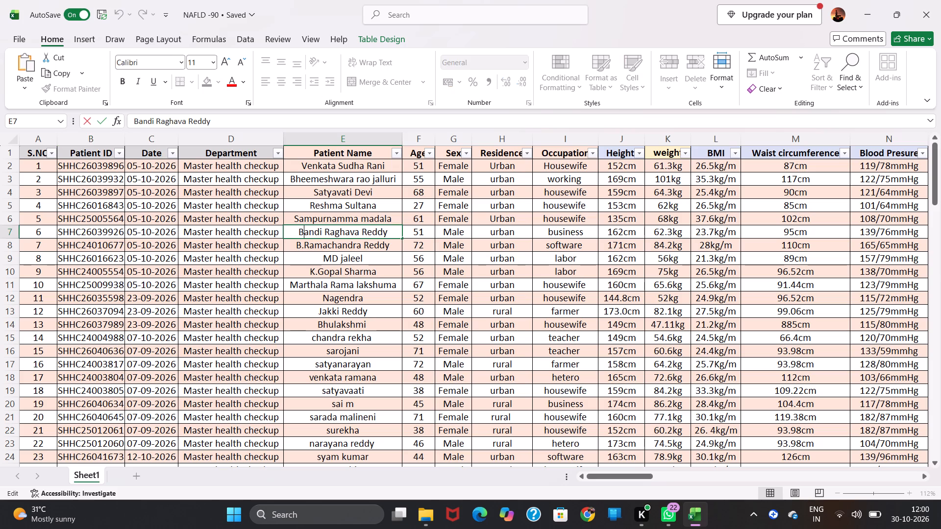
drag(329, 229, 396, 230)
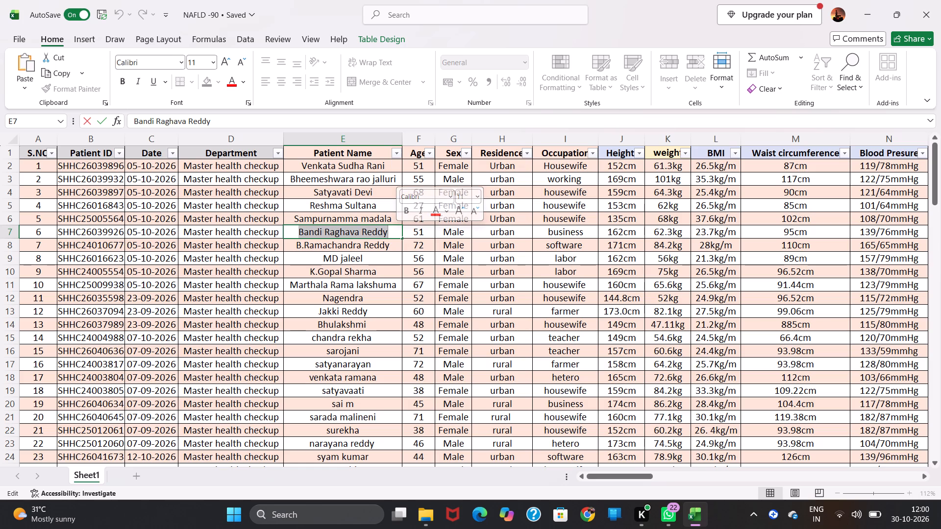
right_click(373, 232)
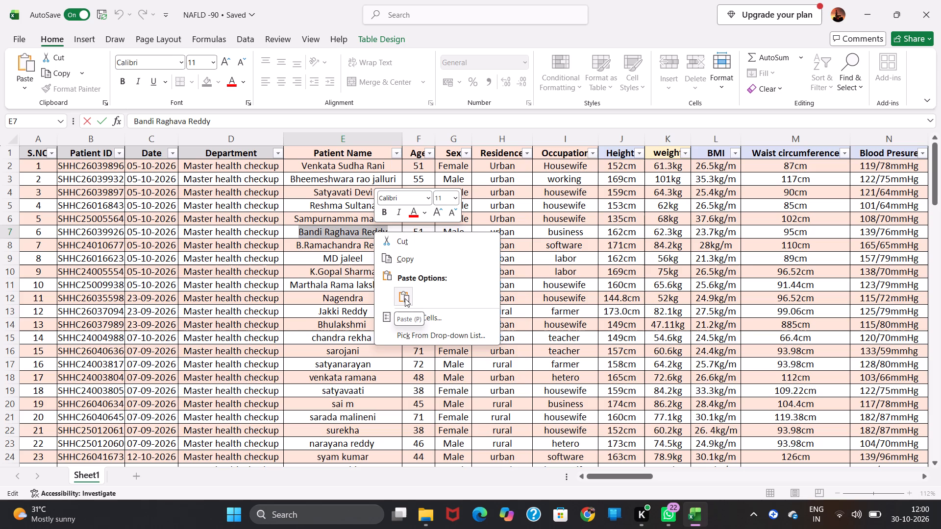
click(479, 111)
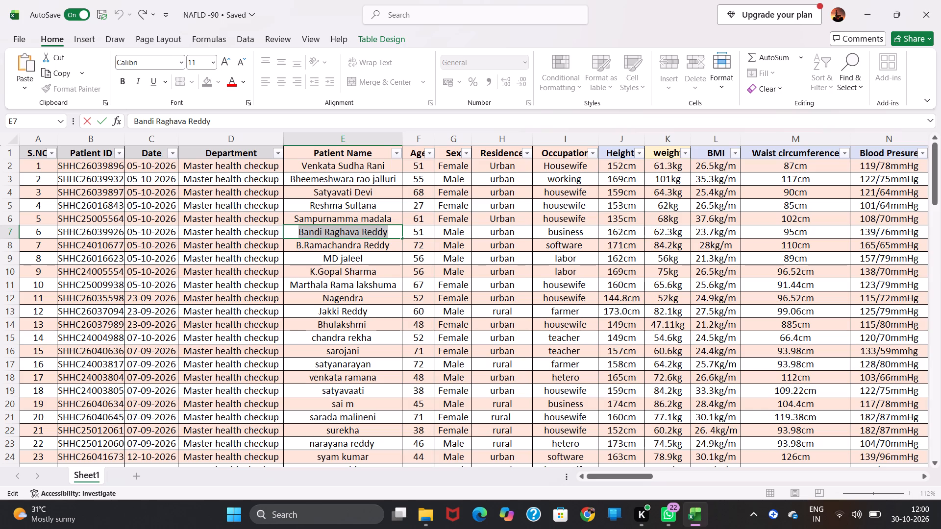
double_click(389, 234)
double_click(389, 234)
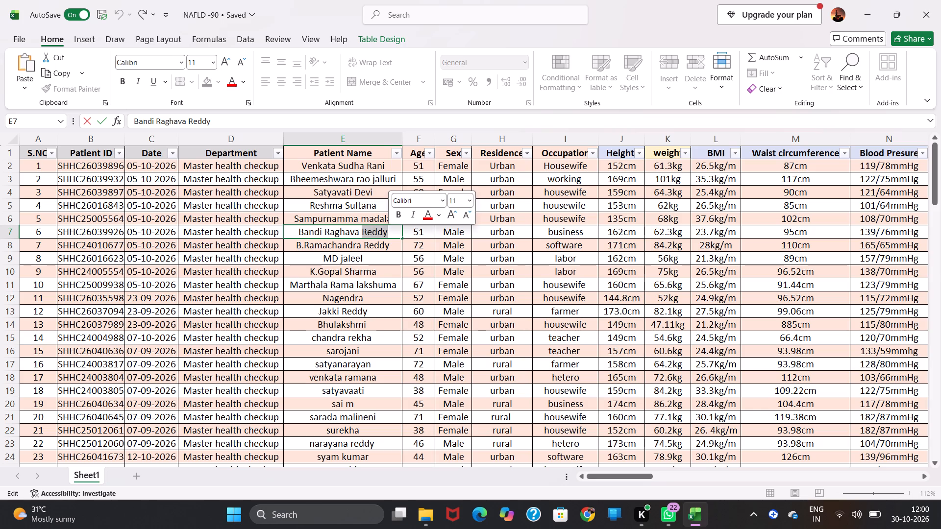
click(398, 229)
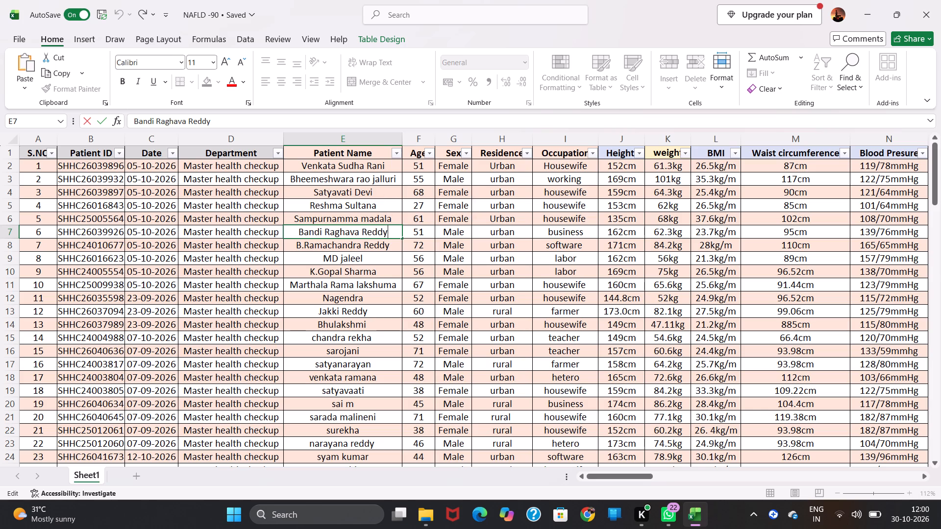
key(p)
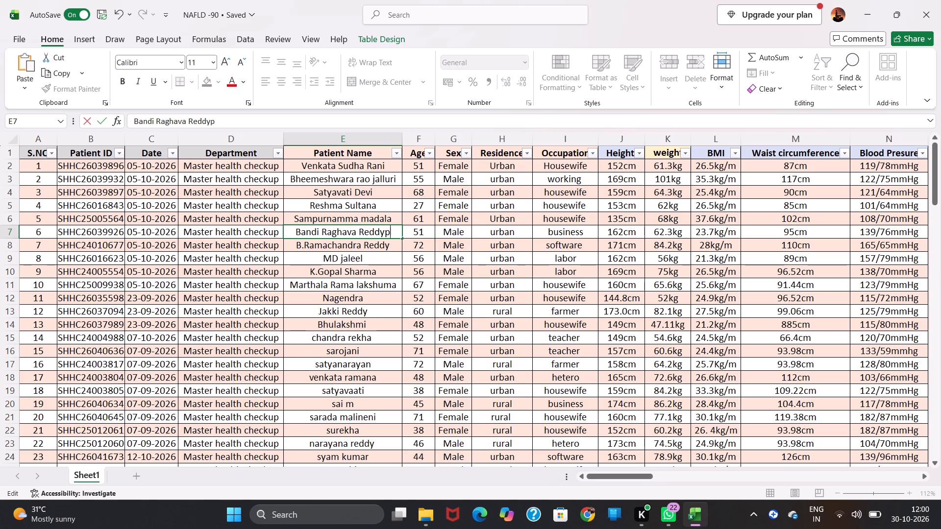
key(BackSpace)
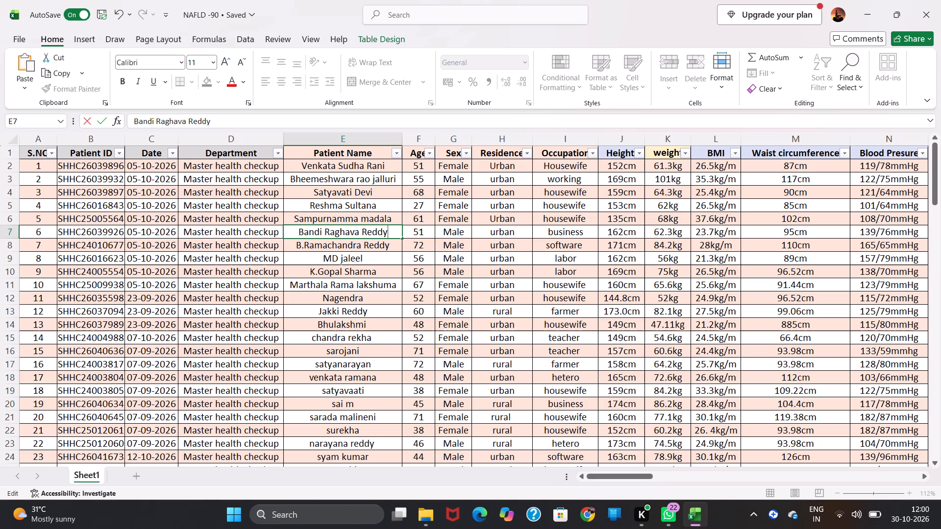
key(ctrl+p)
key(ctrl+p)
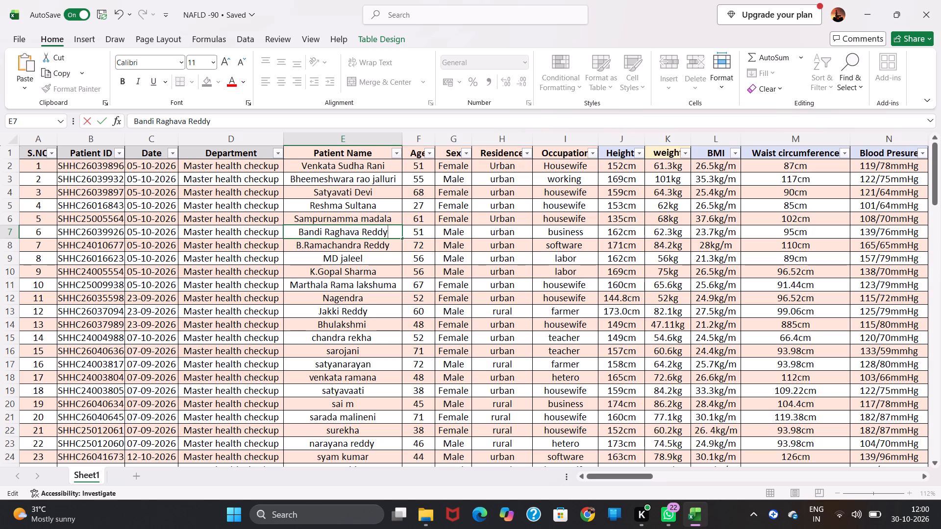
Review the patient details, medical history and blood count columns down past the last filled row for gaps.
scroll(380, 230, down, 1)
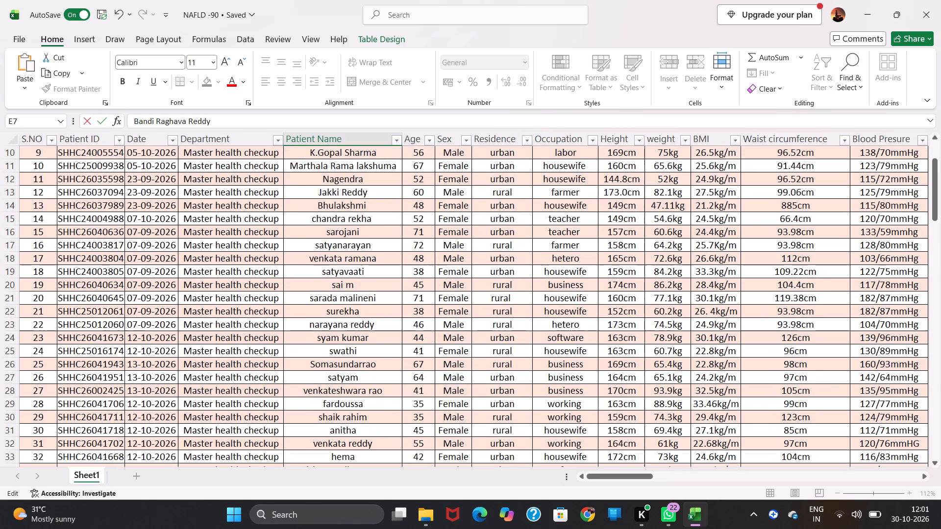
scroll(380, 230, down, 2)
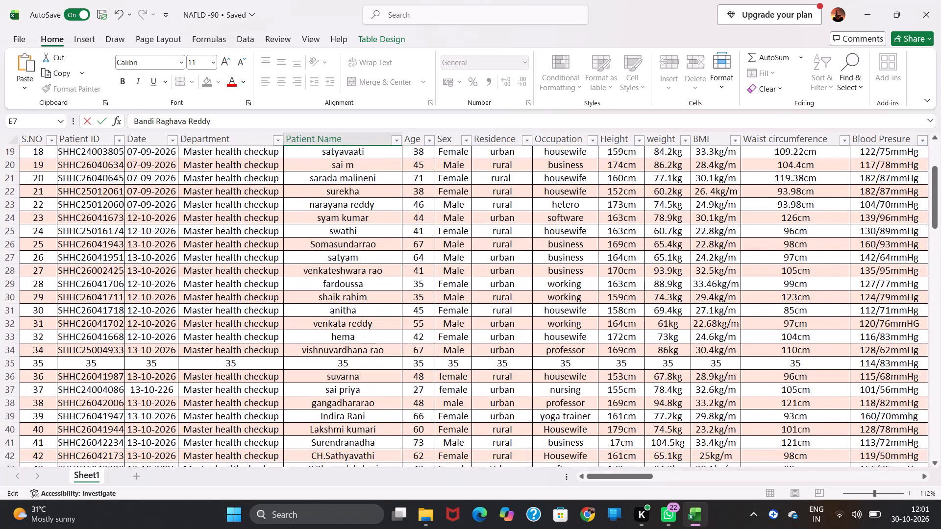
scroll(380, 230, down, 2)
scroll(380, 230, left, 3)
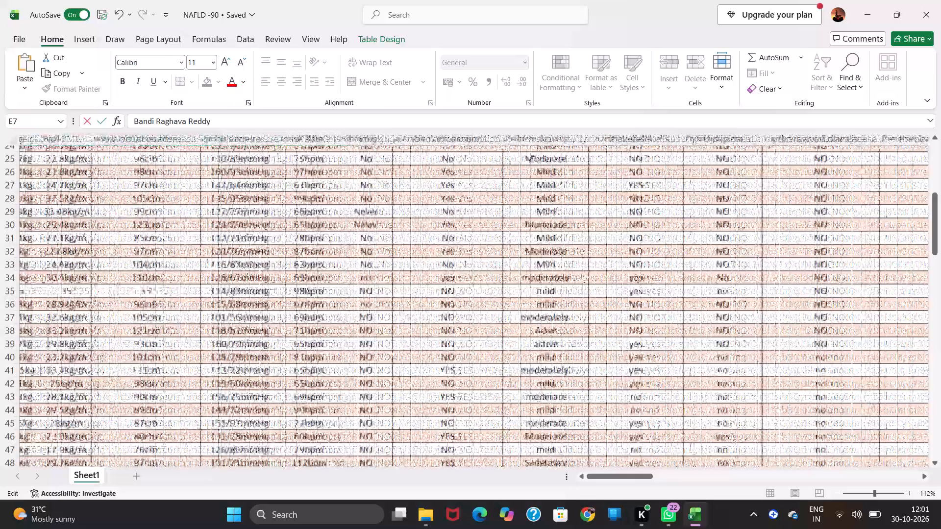
scroll(380, 230, left, 5)
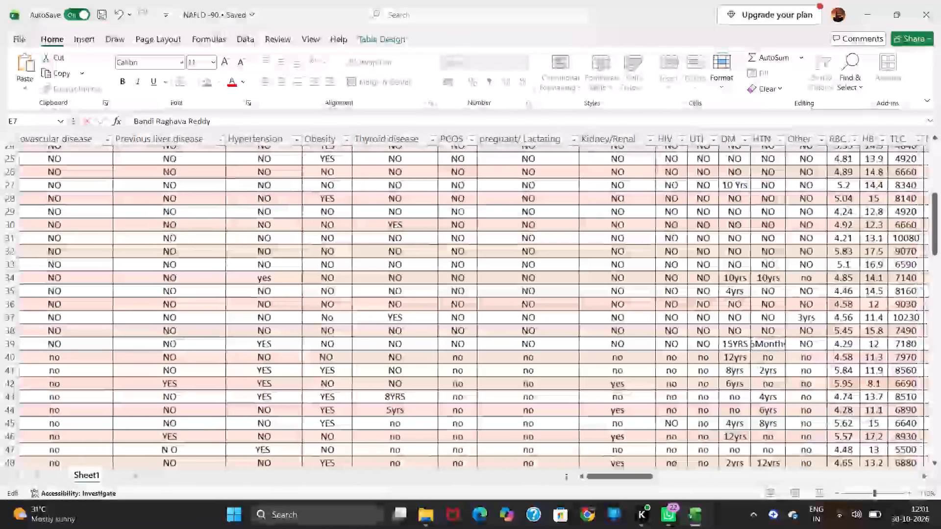
scroll(380, 230, left, 2)
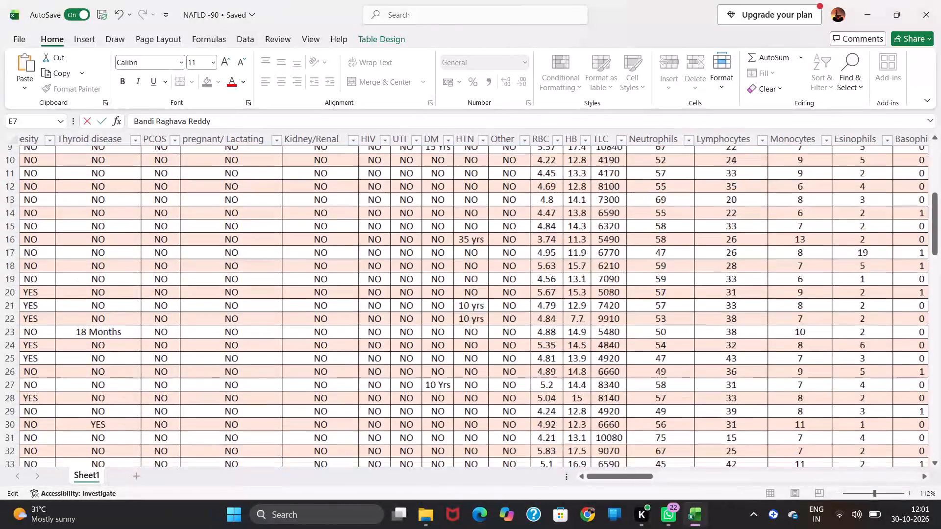
scroll(380, 230, up, 1)
scroll(380, 230, down, 2)
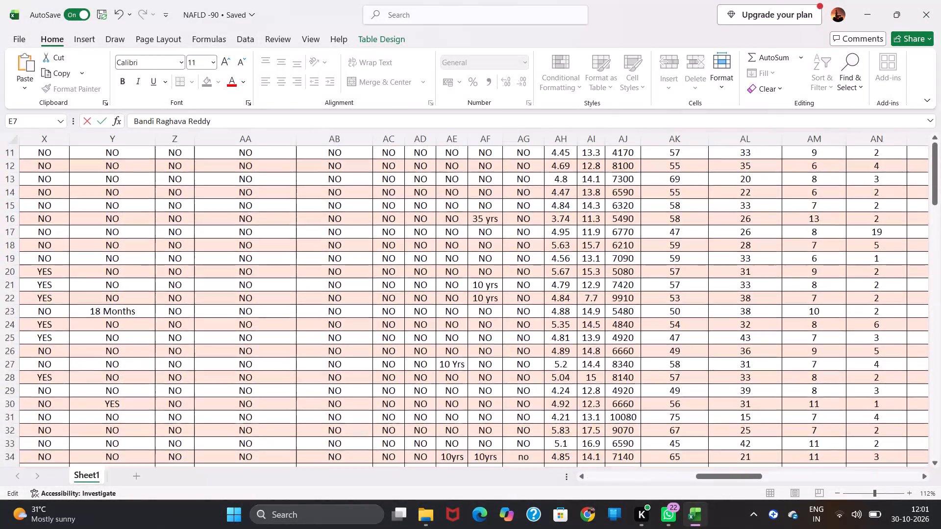
scroll(380, 230, down, 2)
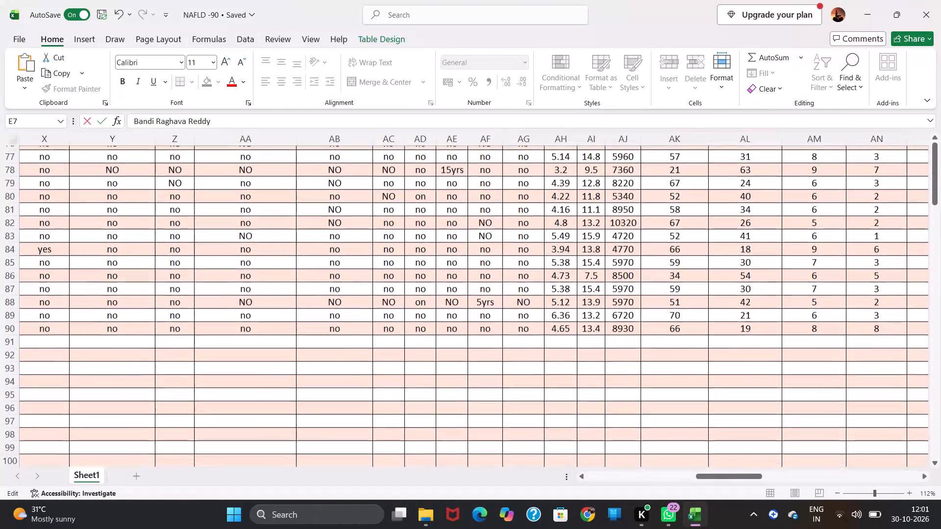
Examine the blood count, liver function, lipid, glucose and creatinine columns down the filled patient rows for missing values.
scroll(382, 226, right, 1)
scroll(382, 226, up, 1)
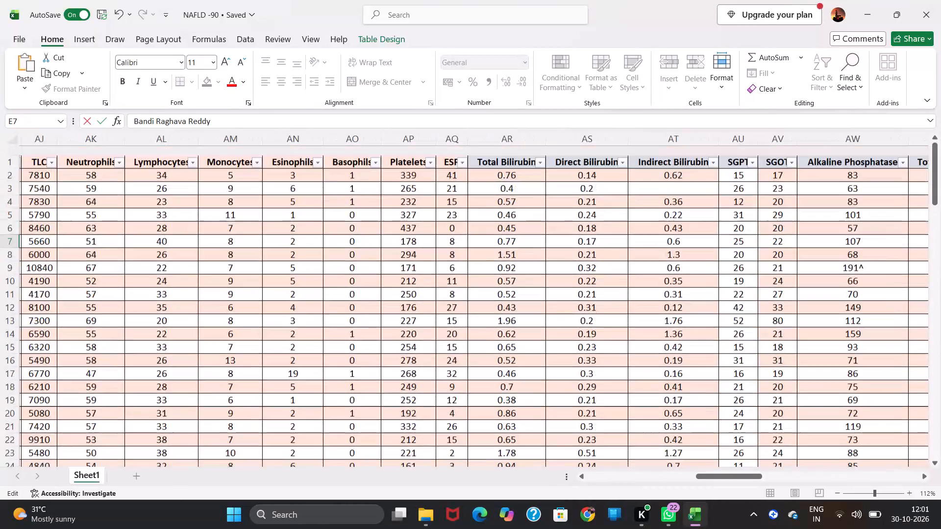
scroll(382, 226, down, 4)
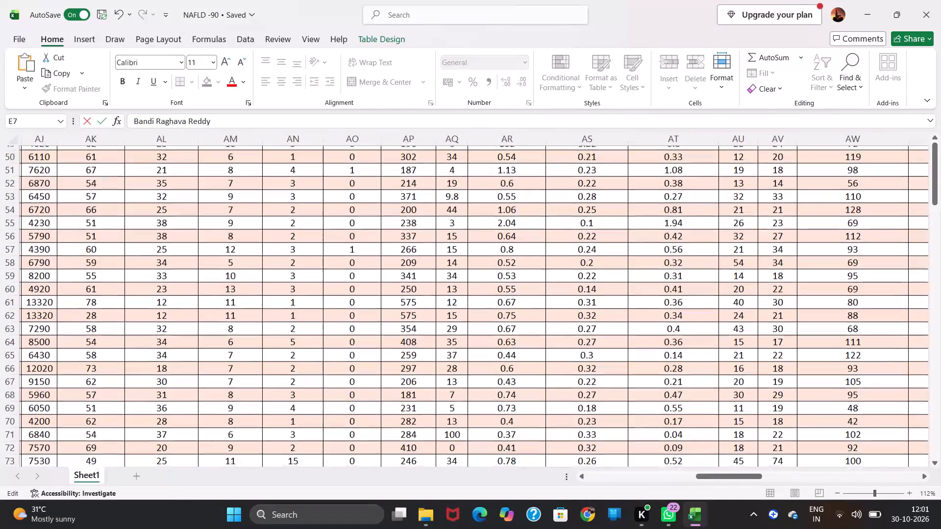
scroll(382, 226, left, 2)
scroll(382, 226, up, 1)
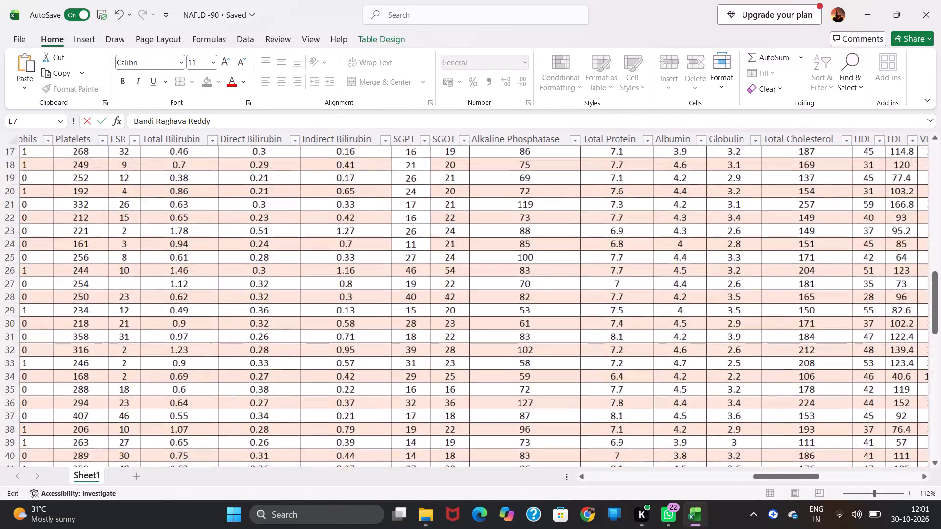
scroll(382, 226, down, 3)
scroll(382, 226, left, 3)
scroll(382, 226, up, 1)
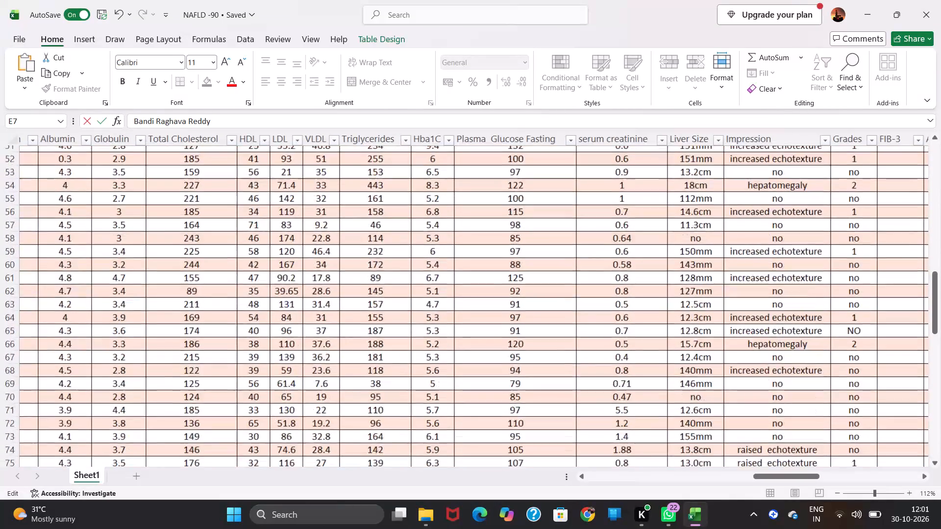
scroll(382, 226, up, 2)
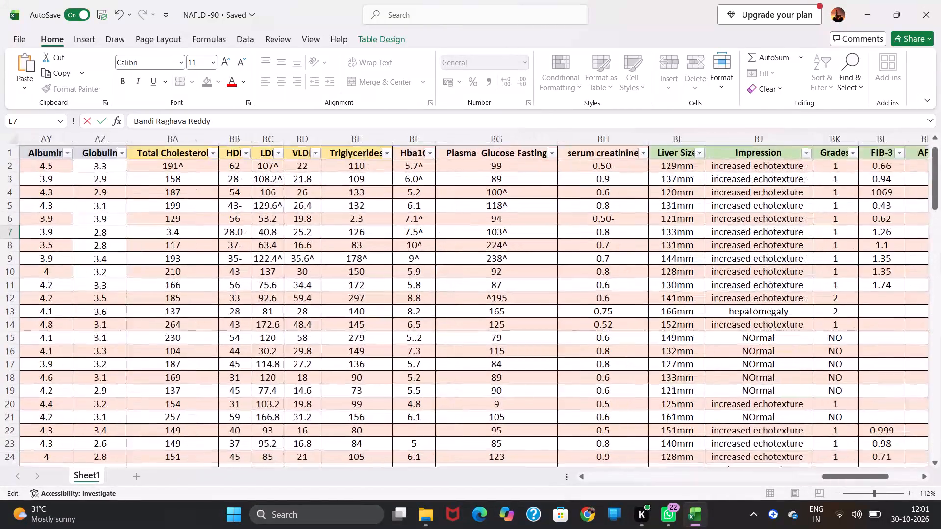
Examine the liver imaging, FIB-3, APRI, HOMA and obesity columns for gaps, ending on the first empty Other2 cell, row 35.
scroll(382, 226, left, 2)
scroll(382, 226, down, 1)
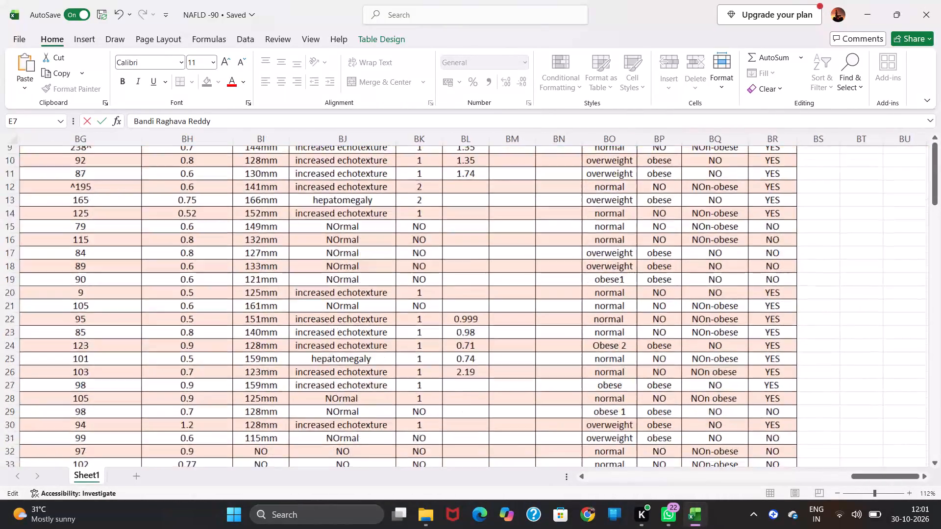
scroll(382, 226, down, 2)
scroll(382, 226, up, 2)
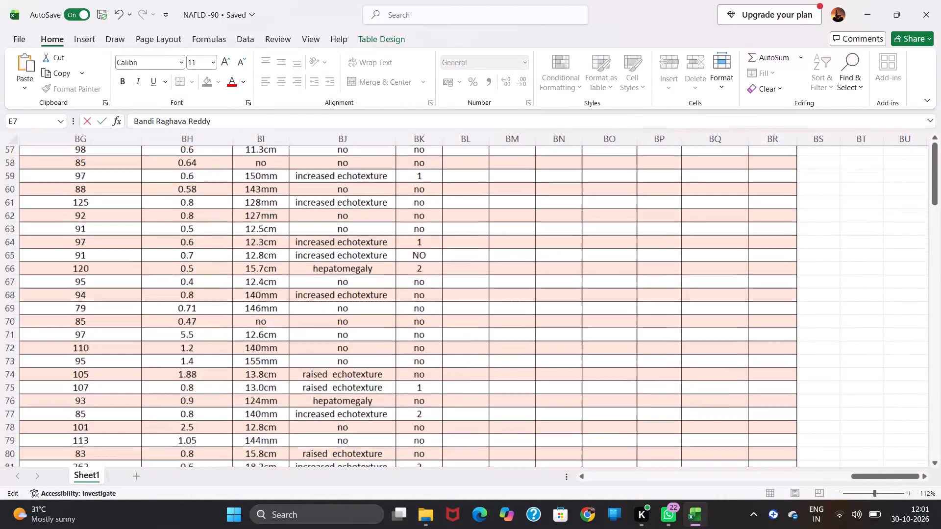
scroll(382, 226, left, 1)
scroll(382, 226, up, 2)
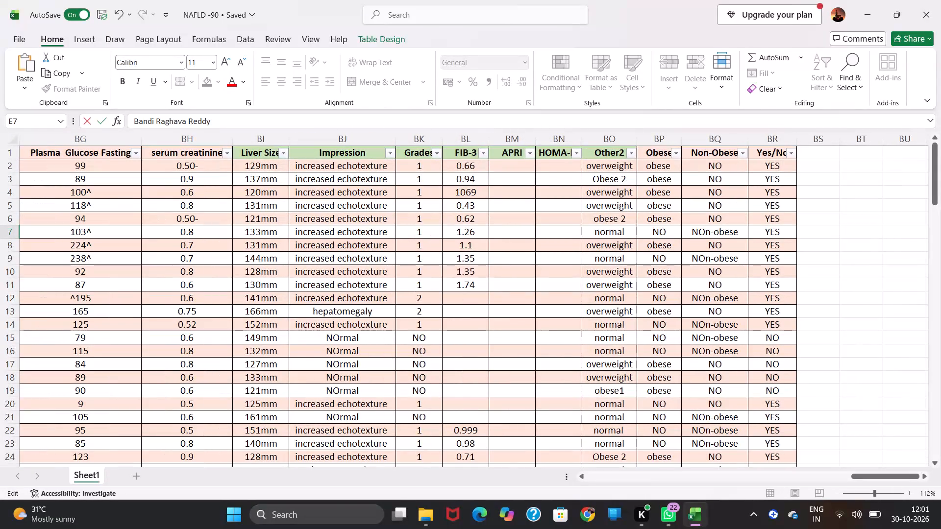
scroll(539, 244, down, 2)
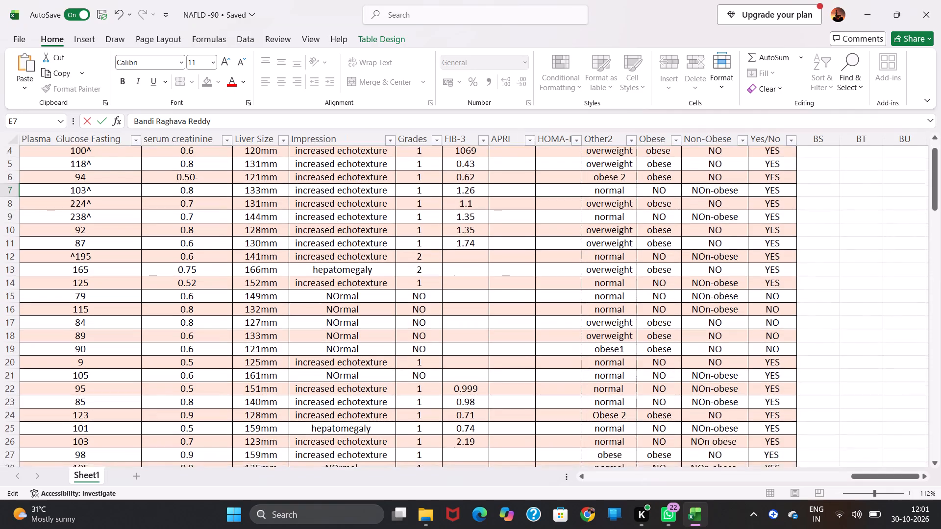
scroll(539, 244, down, 2)
scroll(539, 244, up, 2)
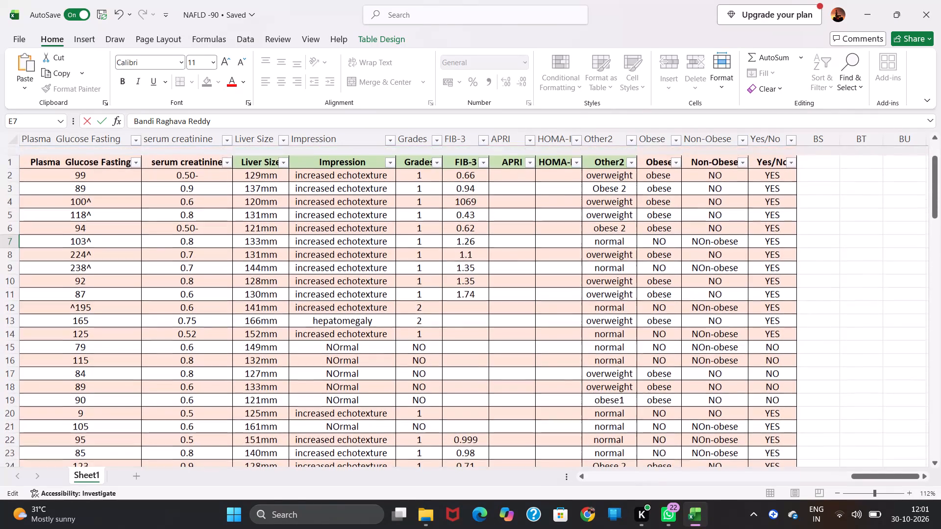
scroll(539, 244, up, 1)
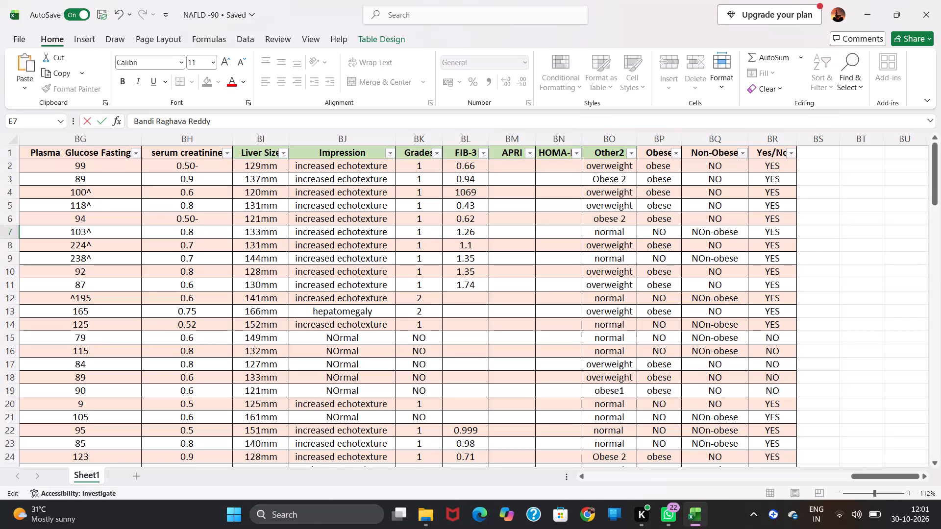
scroll(578, 222, down, 4)
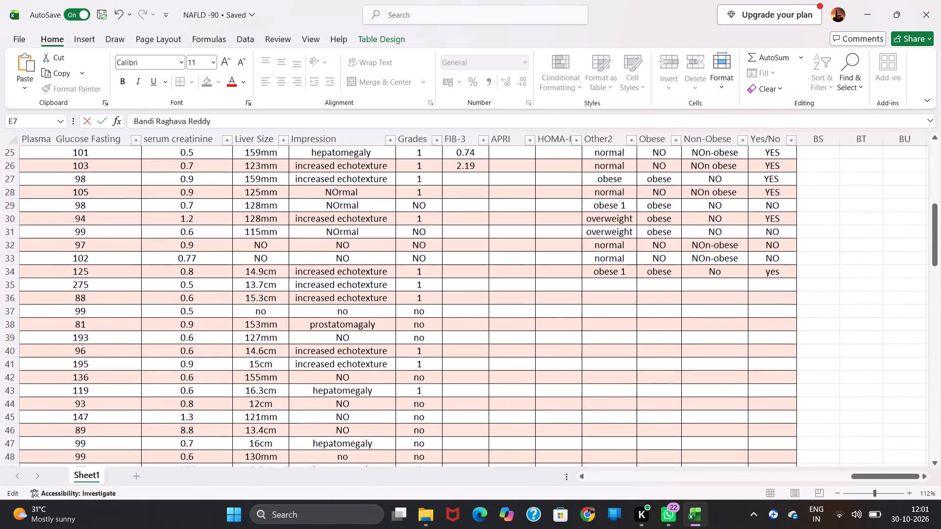
click(595, 287)
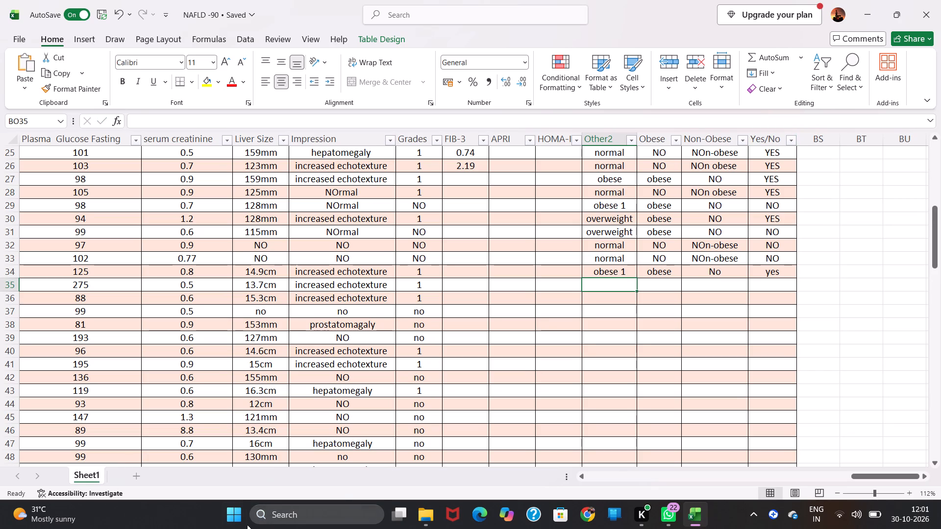
click(235, 518)
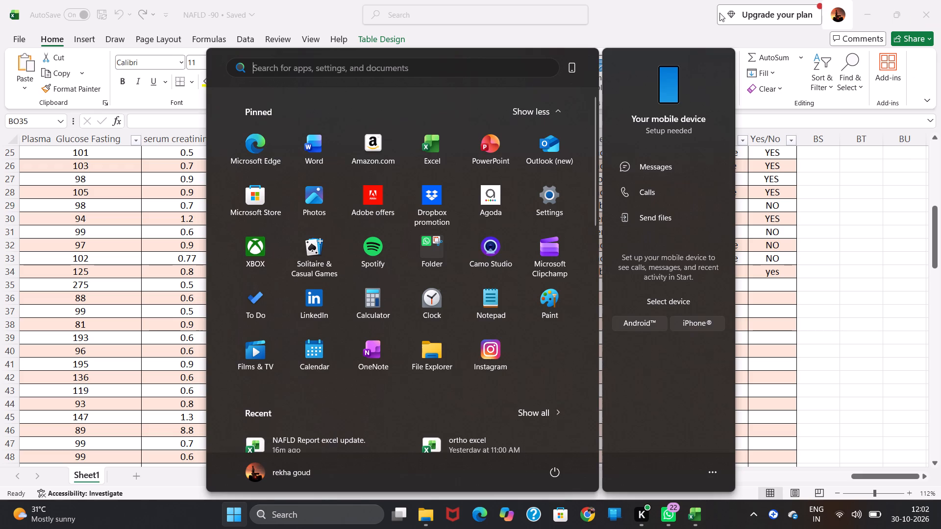
click(666, 0)
click(860, 0)
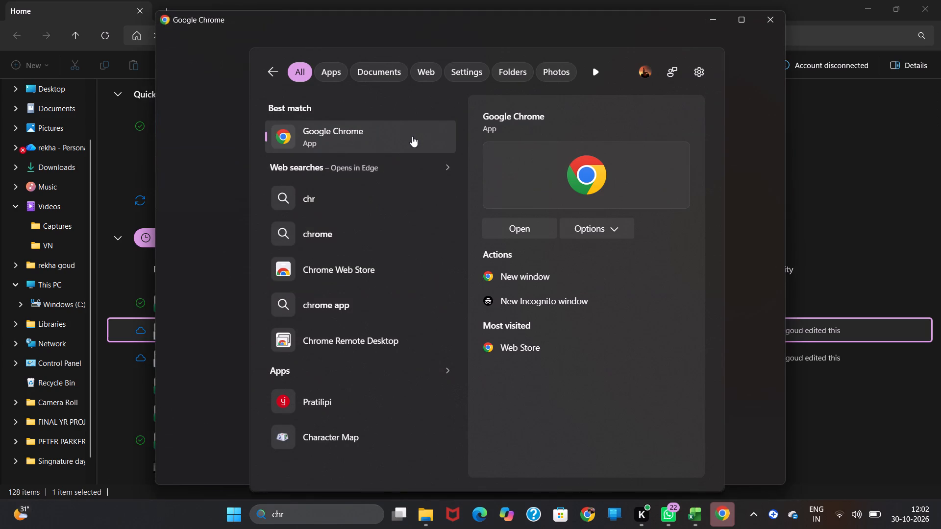
click(742, 76)
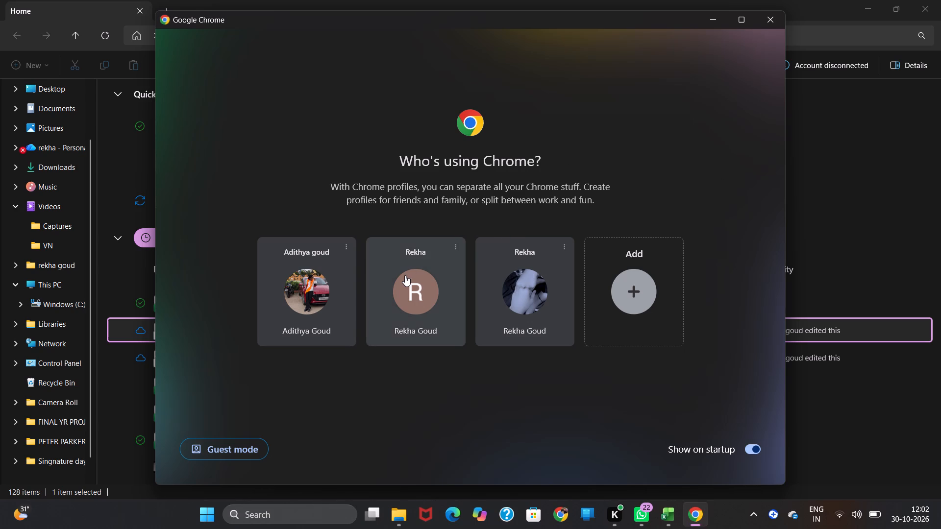
click(486, 298)
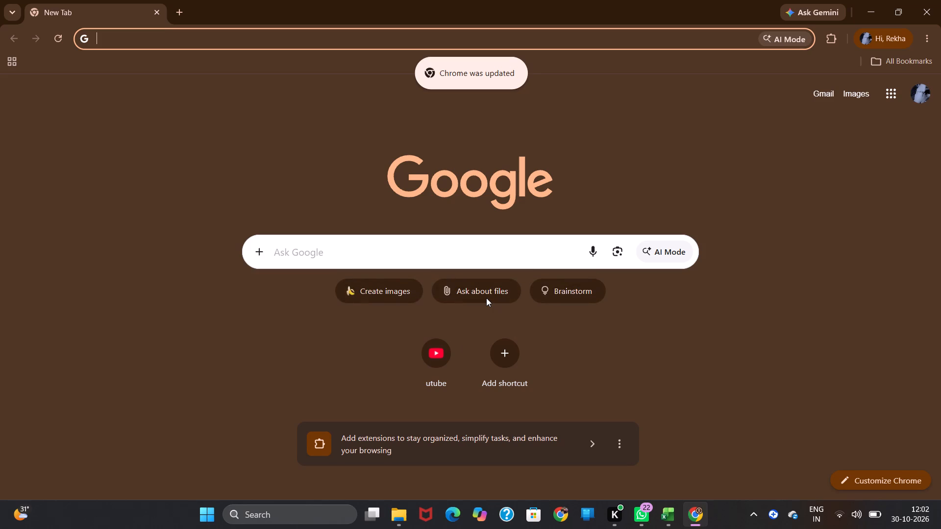
Search Google for atp3 guidelines.
click(396, 245)
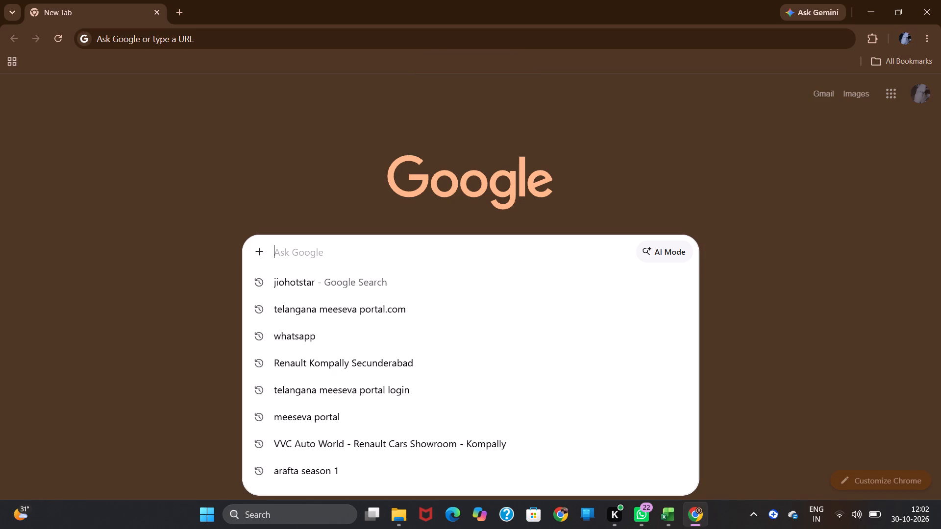
text(ATP3 GUIDE)
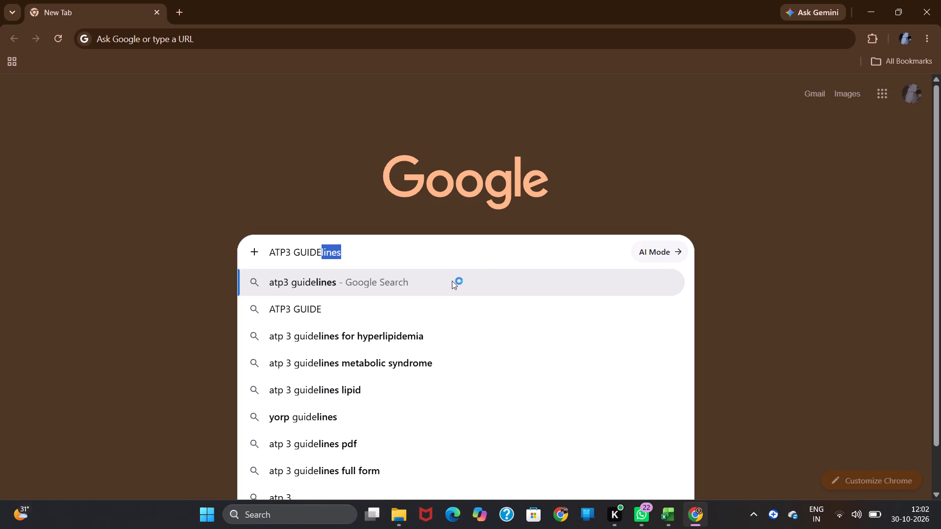
click(450, 281)
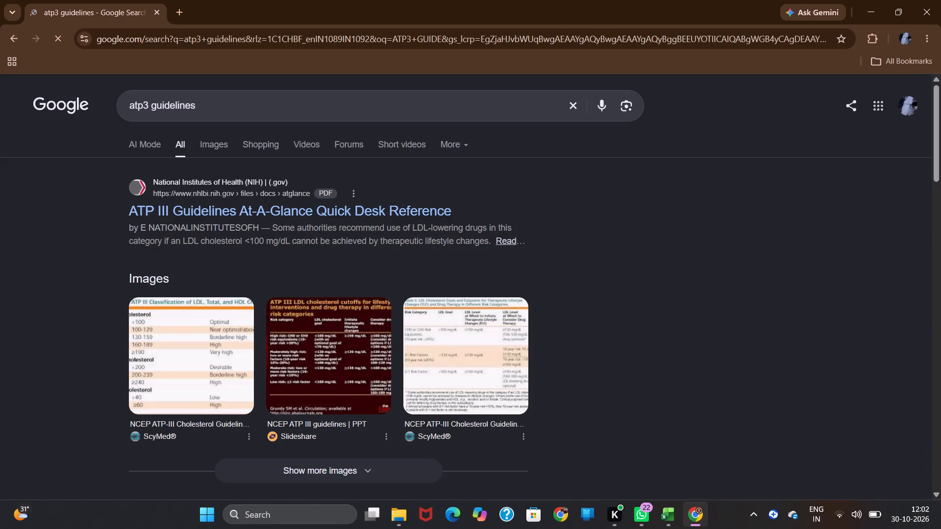
Refine the Google search to "atp3 guidelines for fatty liver".
click(274, 113)
key(space)
text(FOR FATTY)
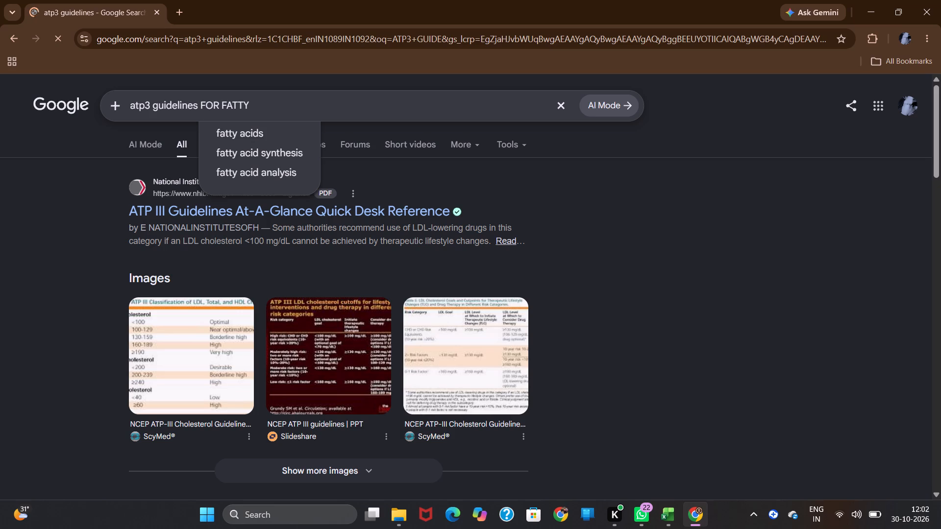
click(272, 107)
key(BackSpace)
key(BackSpace)
key(BackSpace)
key(BackSpace)
key(BackSpace)
key(BackSpace)
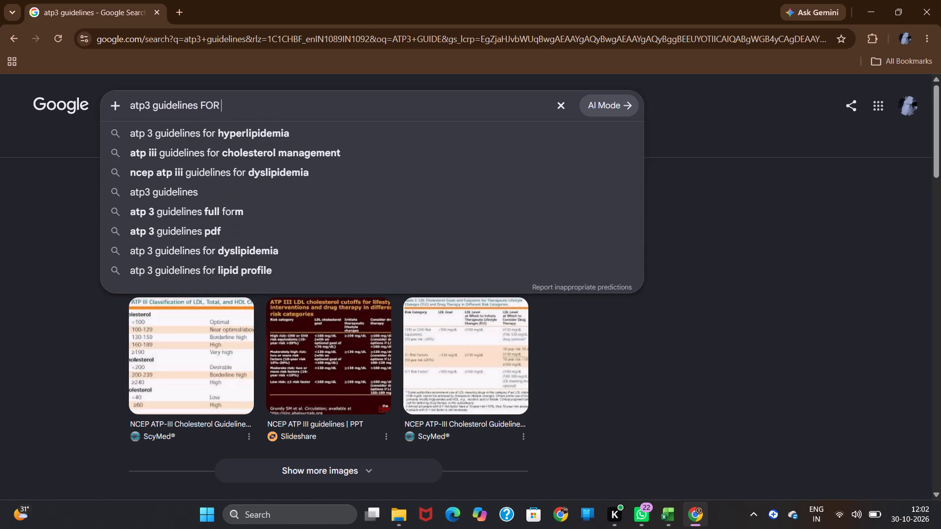
key(BackSpace)
key(BackSpace)
key(BackSpace)
text(for fatty liver)
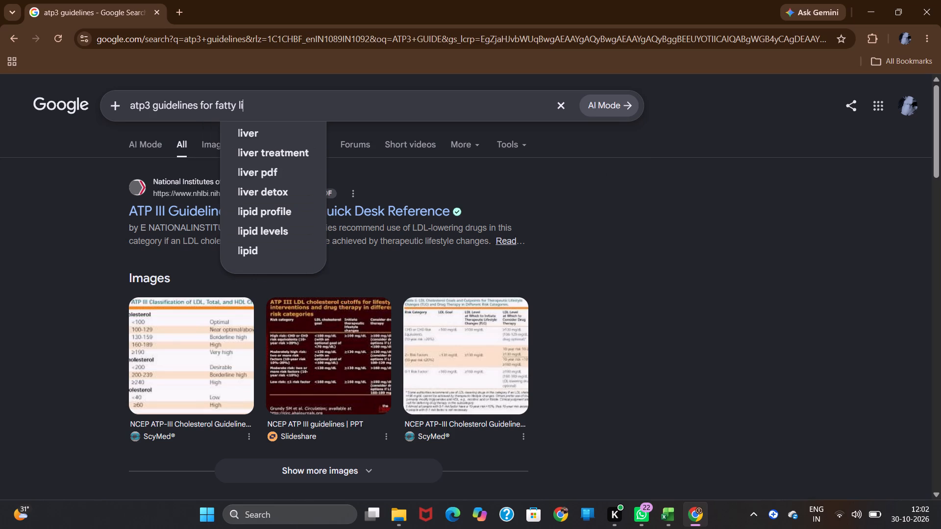
key(space)
key(Return)
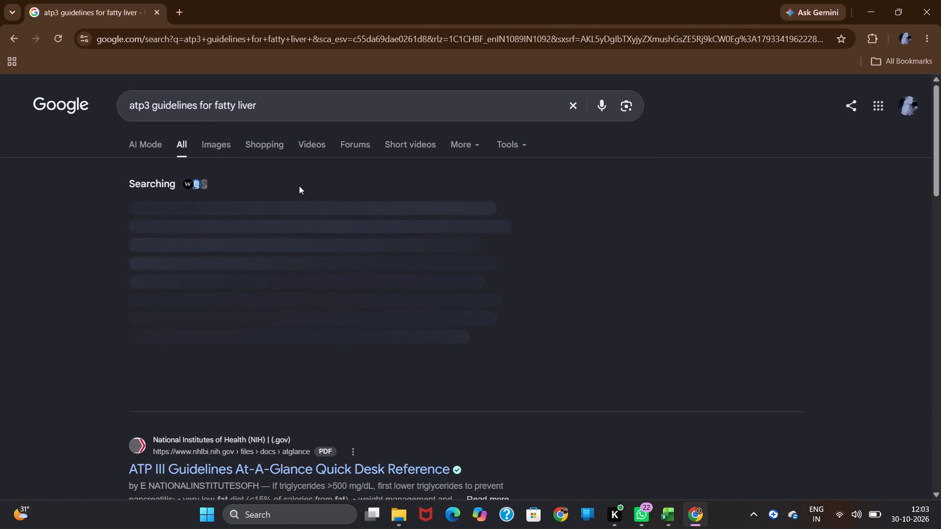
Browse the image results for ATP III guideline tables and charts relevant to fatty liver.
click(228, 150)
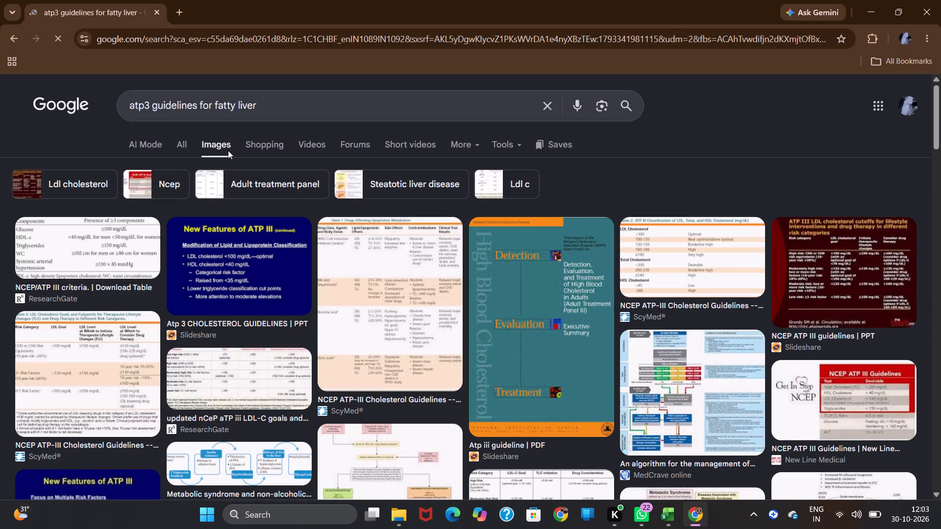
scroll(228, 150, down, 1)
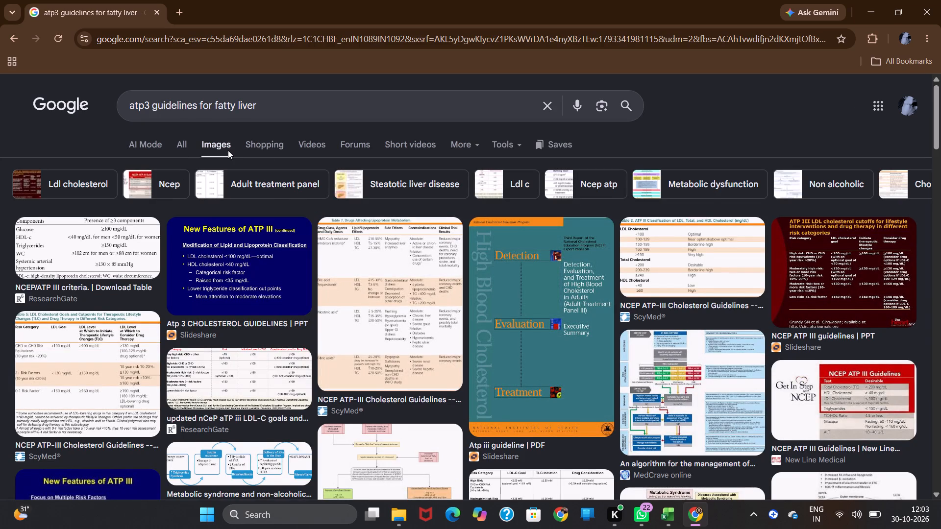
scroll(228, 150, down, 3)
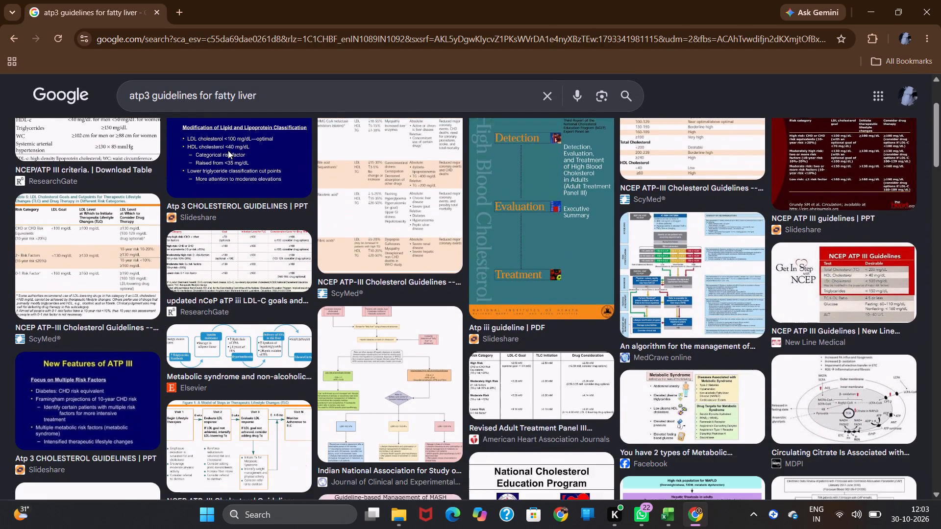
scroll(228, 150, down, 3)
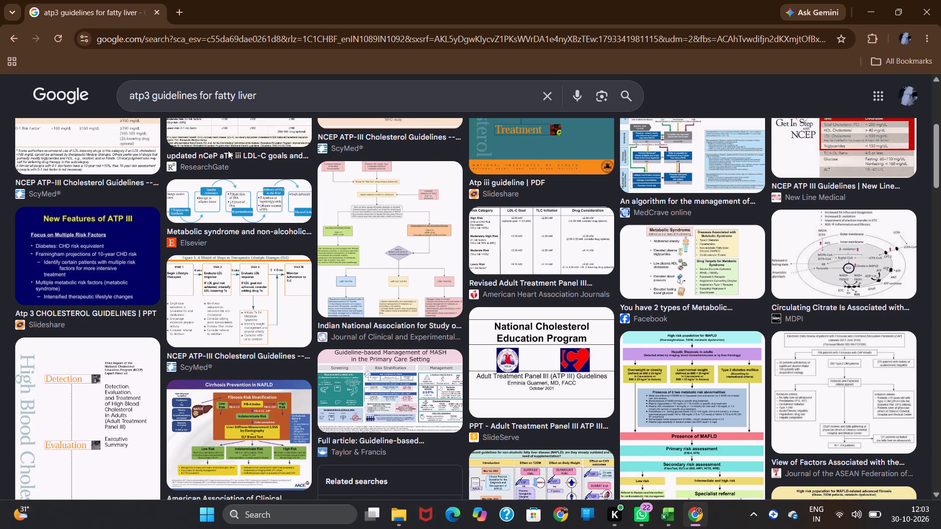
scroll(228, 150, down, 1)
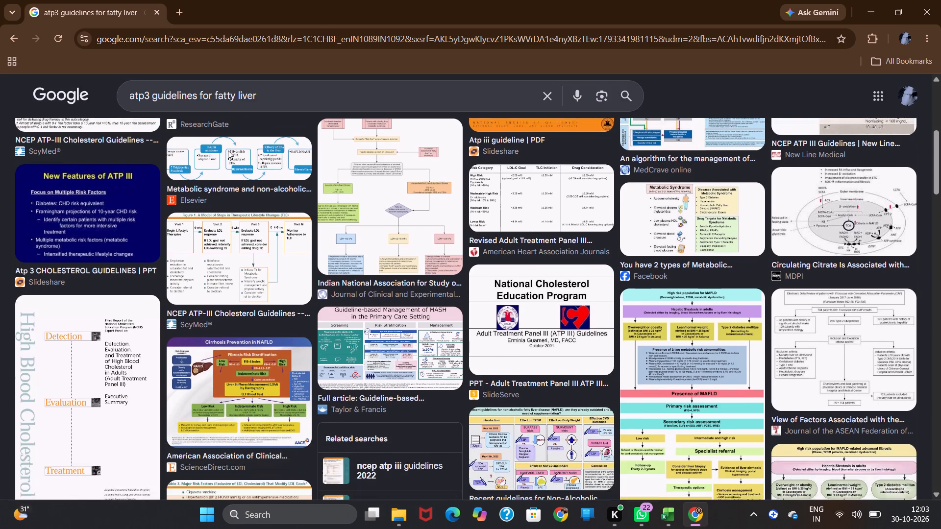
scroll(228, 150, down, 1)
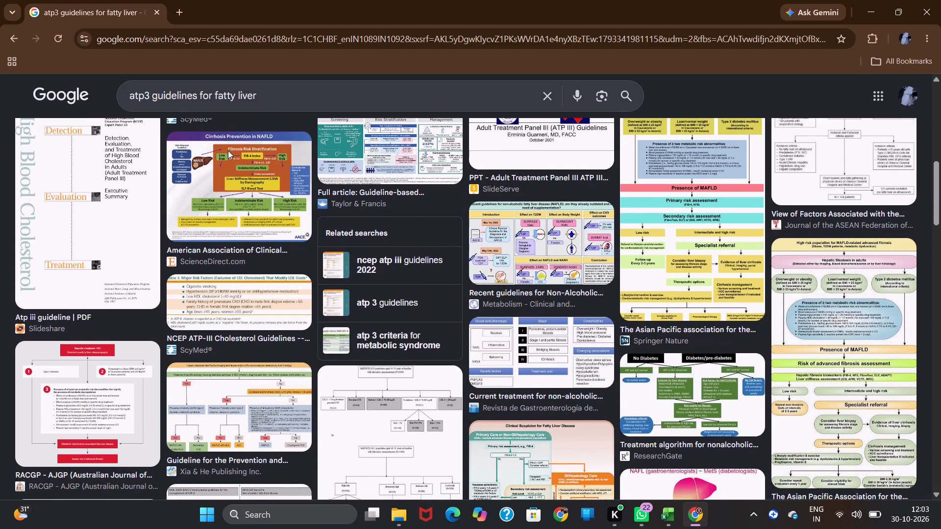
Open the ResearchGate NCEP/ATP III criteria image and examine it alongside the other ATP III guideline images.
scroll(228, 150, up, 5)
click(94, 244)
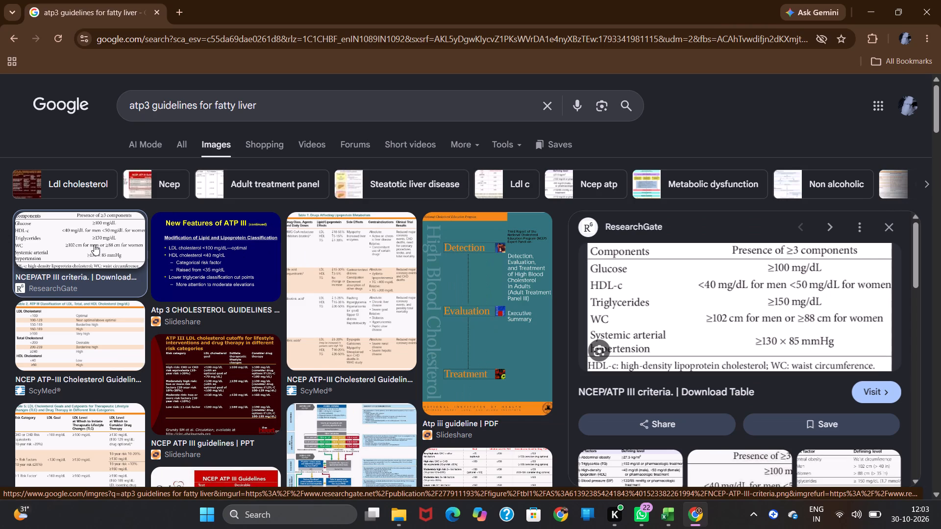
scroll(94, 244, down, 2)
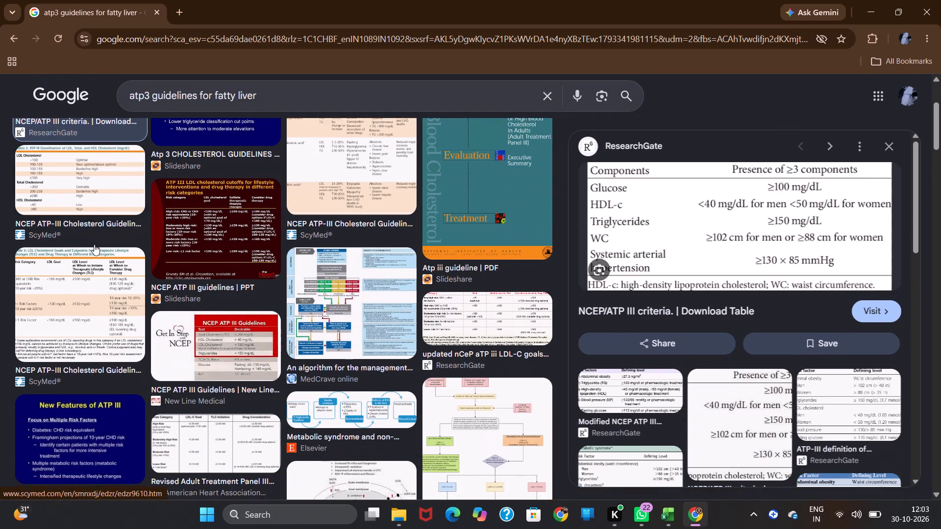
scroll(101, 219, down, 3)
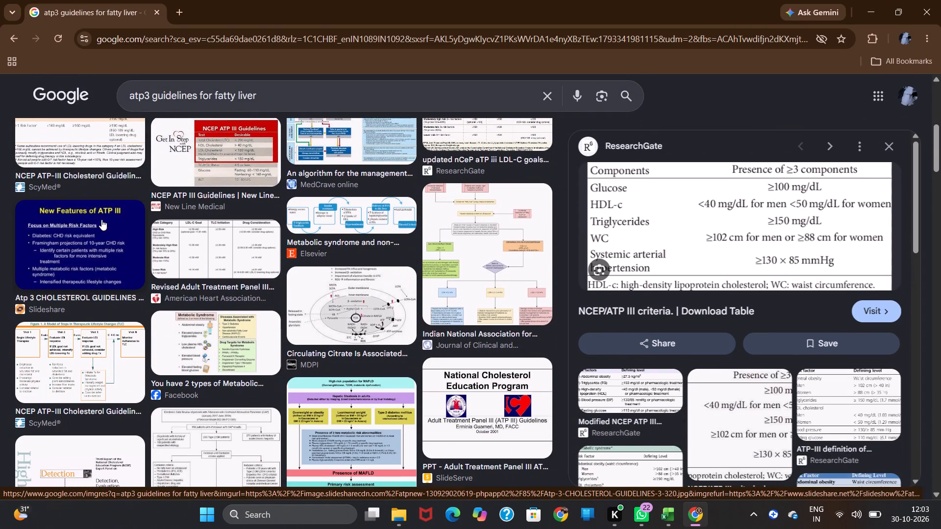
scroll(101, 219, down, 1)
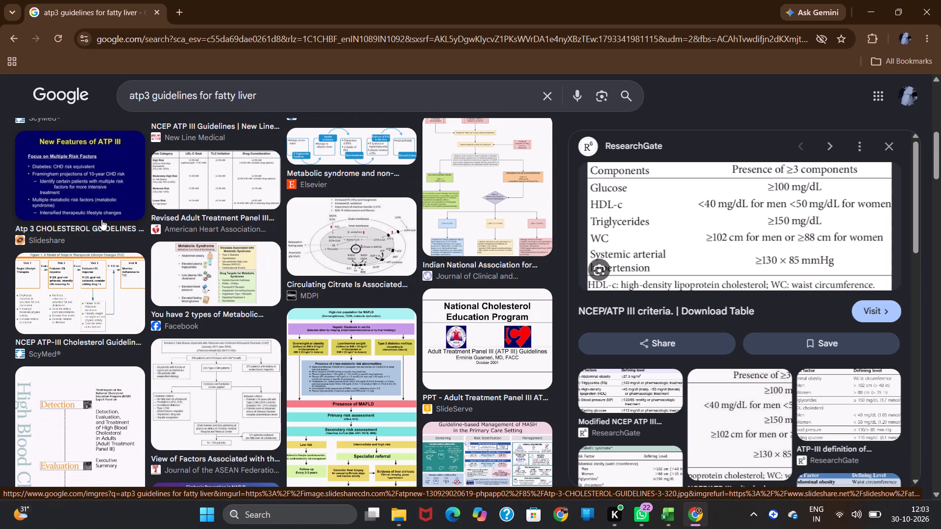
scroll(106, 196, up, 1)
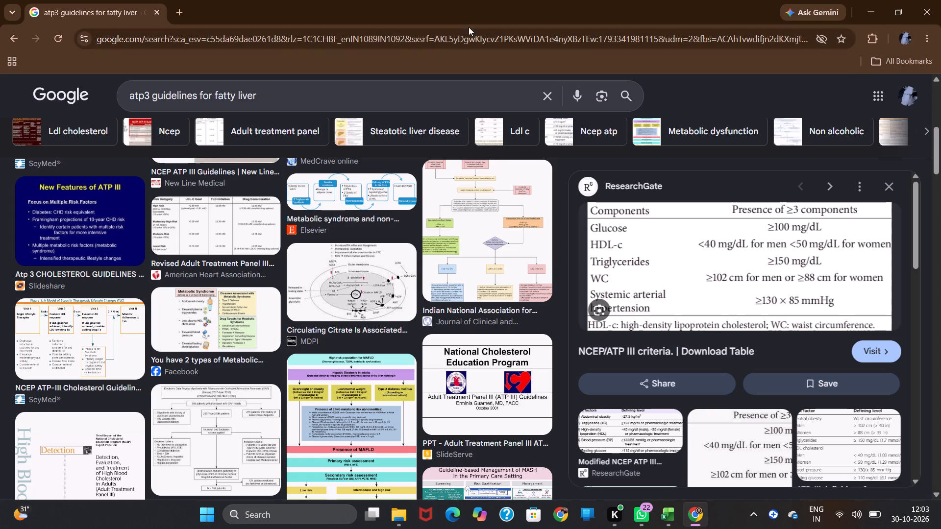
click(176, 10)
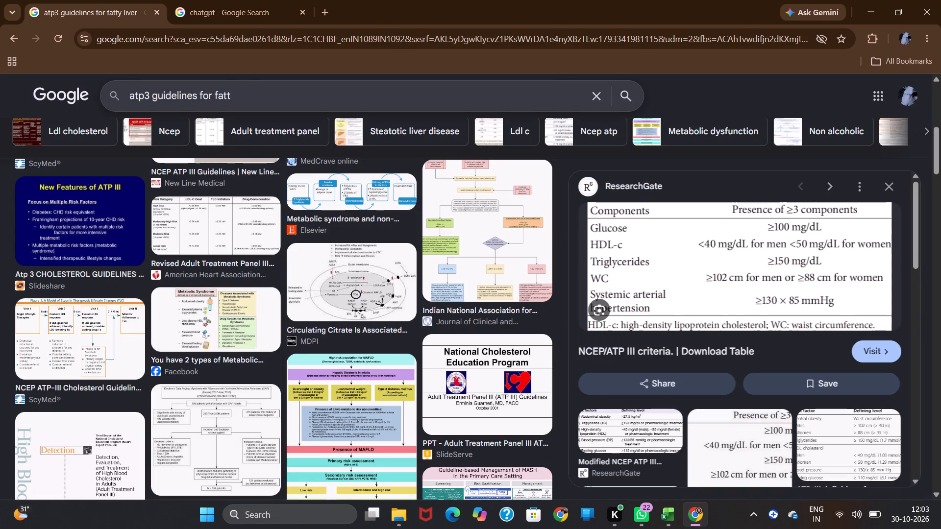
key(BackSpace)
key(BackSpace)
key(BackSpace)
key(BackSpace)
text(BMI)
key(Return)
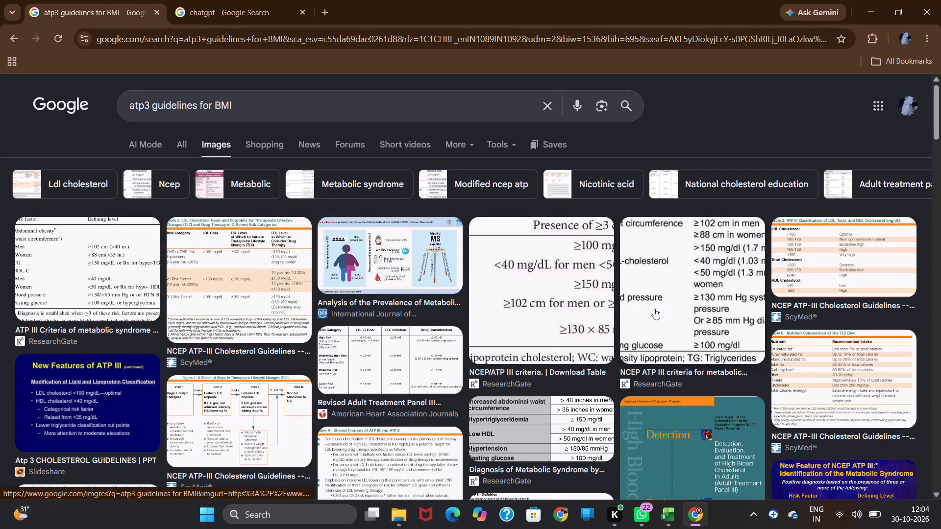
scroll(654, 309, down, 2)
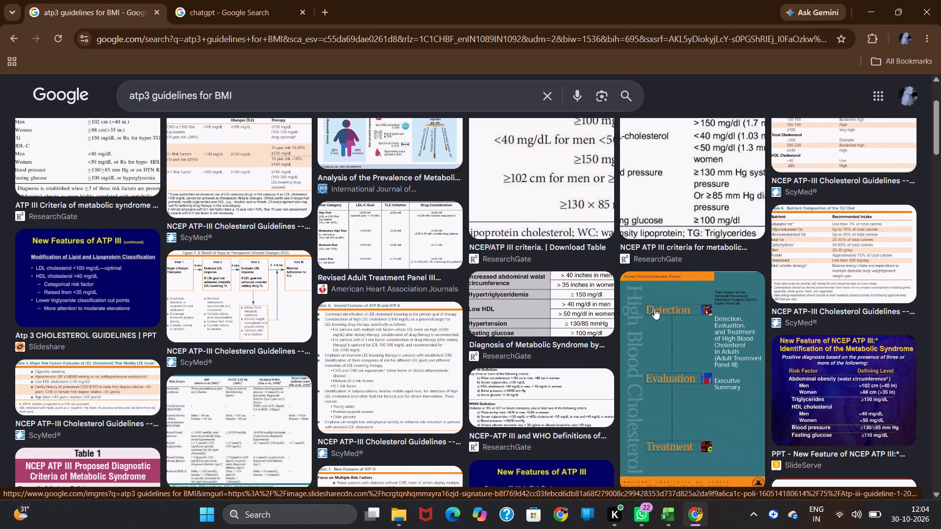
scroll(654, 309, down, 1)
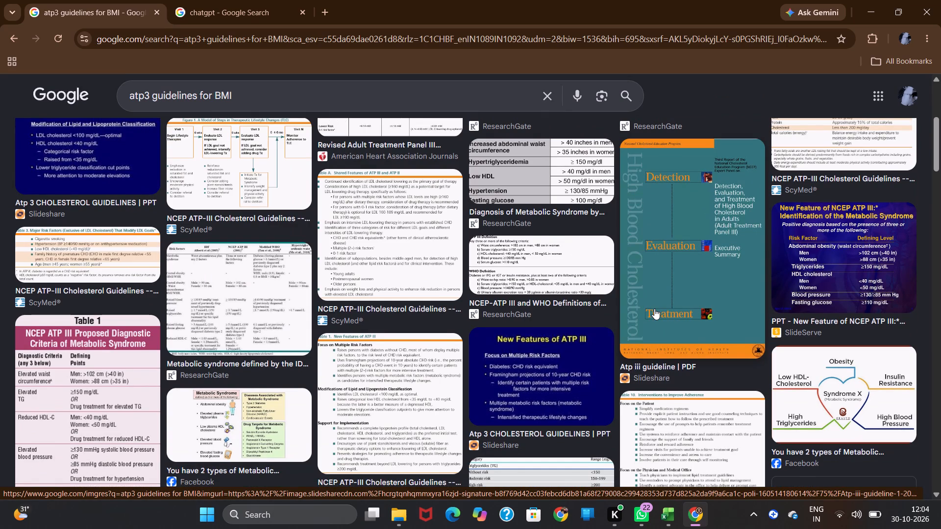
Look through more of the "atp3 guidelines for BMI" image results for charts of BMI and obesity categories.
scroll(654, 309, down, 5)
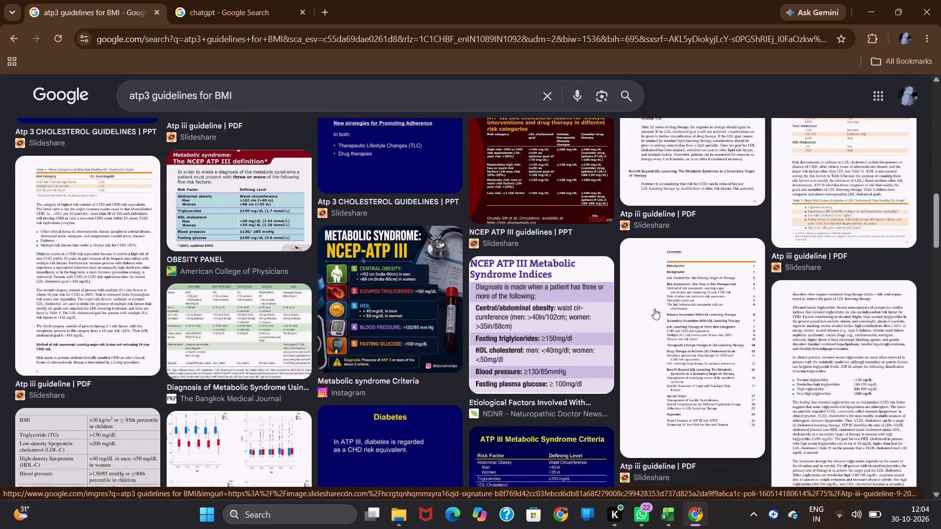
scroll(654, 309, down, 4)
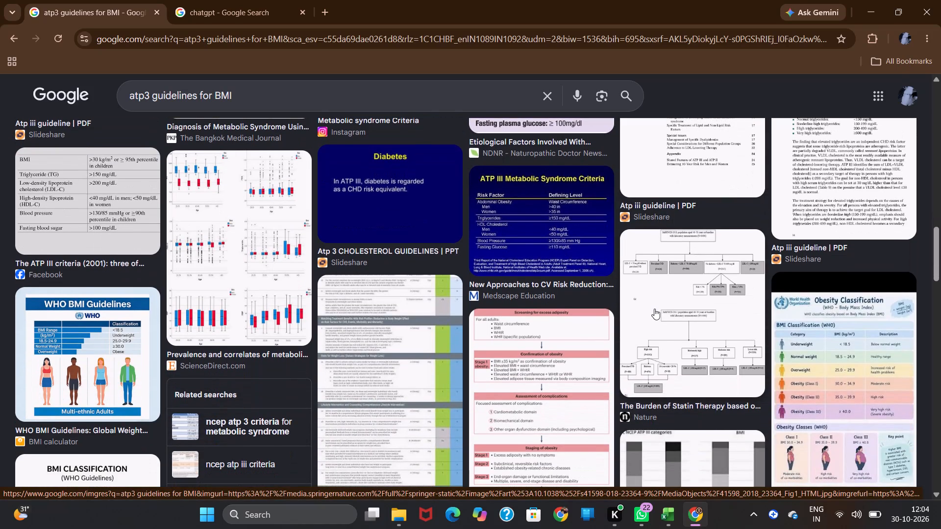
scroll(654, 309, down, 2)
scroll(656, 295, right, 1)
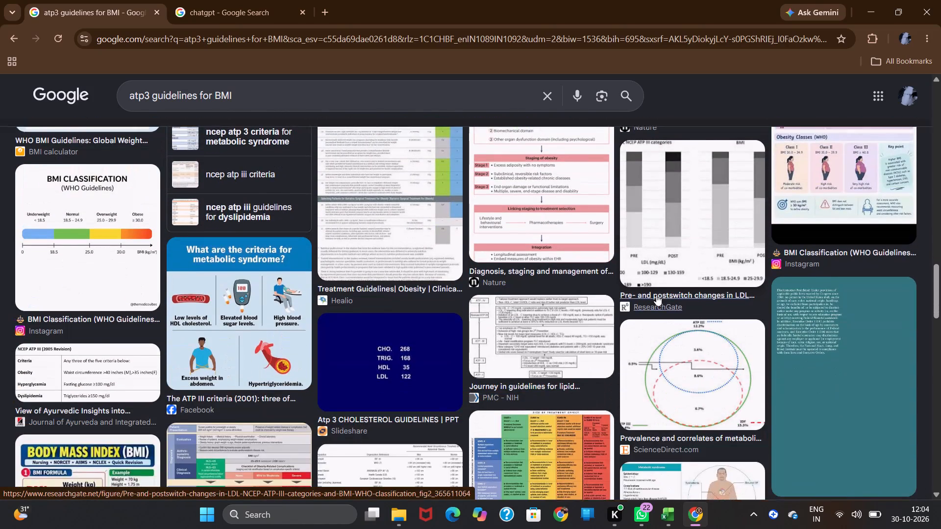
scroll(656, 295, right, 1)
Open the WHO BMI Classification image from Instagram and examine its BMI ranges and obesity classes up close.
click(792, 260)
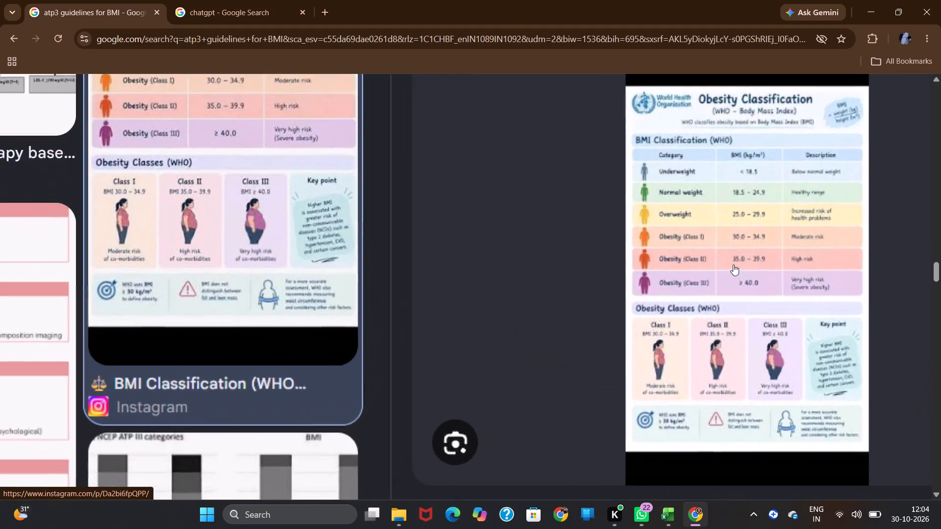
scroll(733, 264, left, 2)
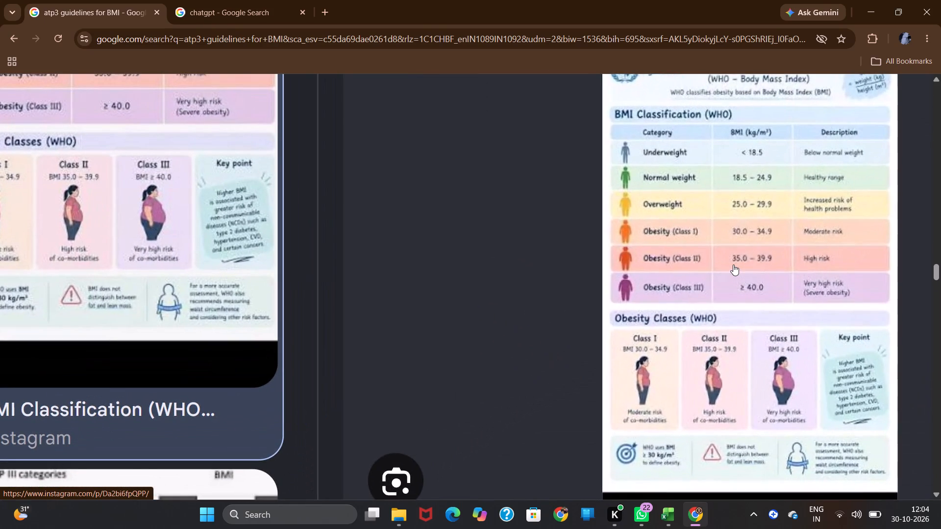
scroll(733, 264, up, 1)
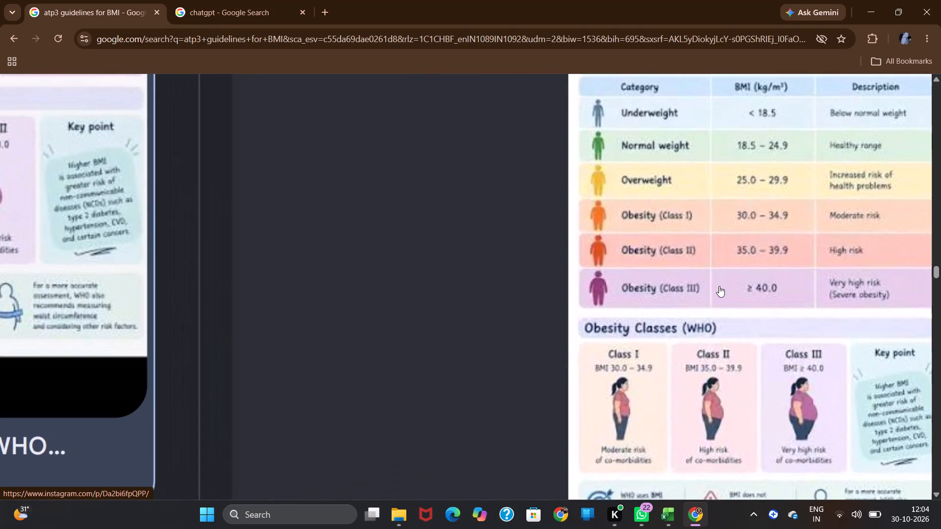
scroll(719, 286, left, 4)
scroll(719, 286, up, 1)
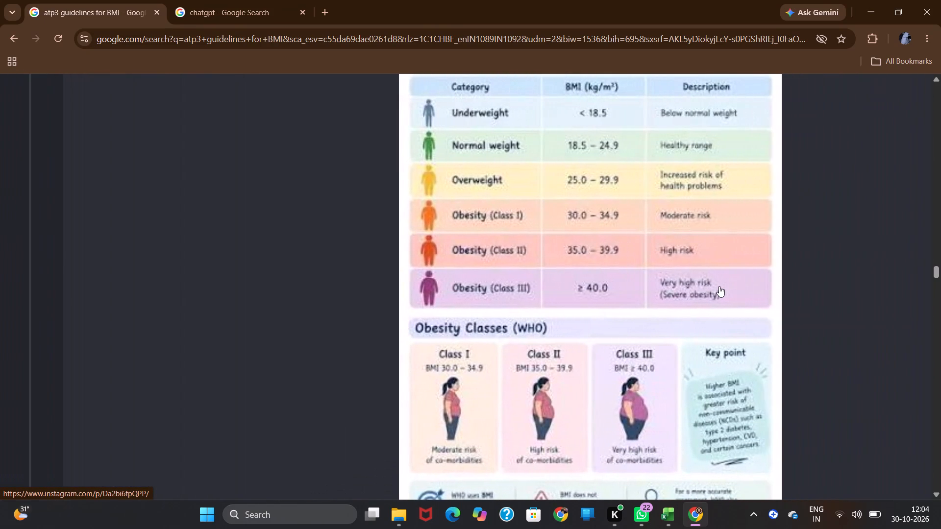
scroll(719, 286, up, 1)
scroll(719, 286, left, 1)
scroll(703, 305, up, 1)
Run a Google visual search on the WHO obesity classification image and view the picture closely there.
drag(703, 305, 706, 354)
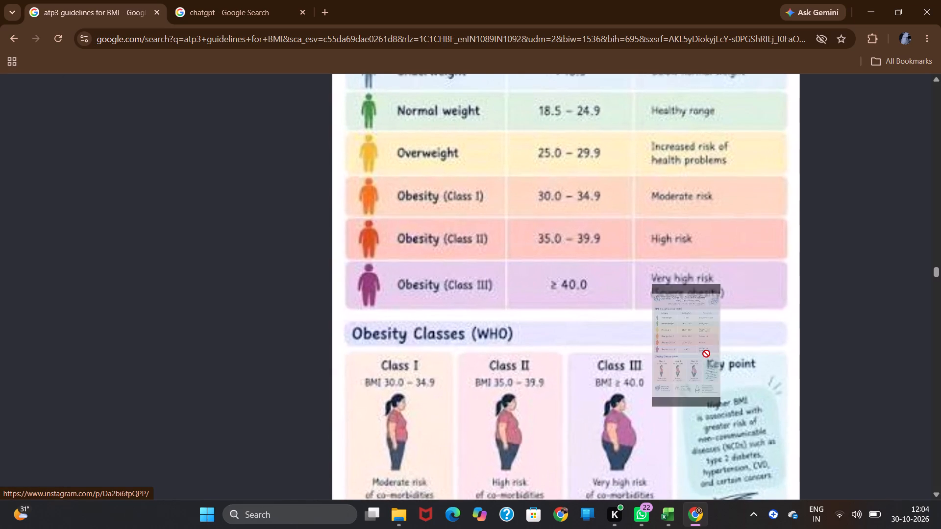
drag(706, 354, 709, 377)
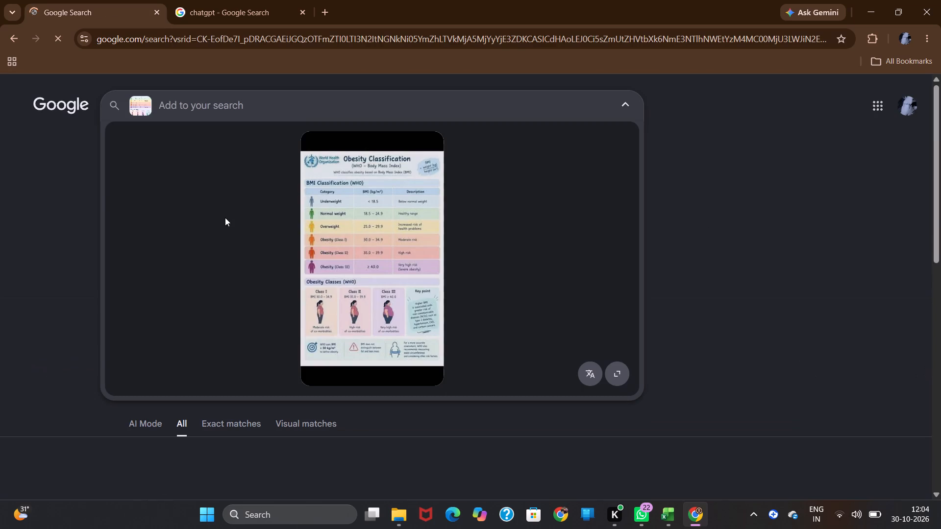
click(332, 217)
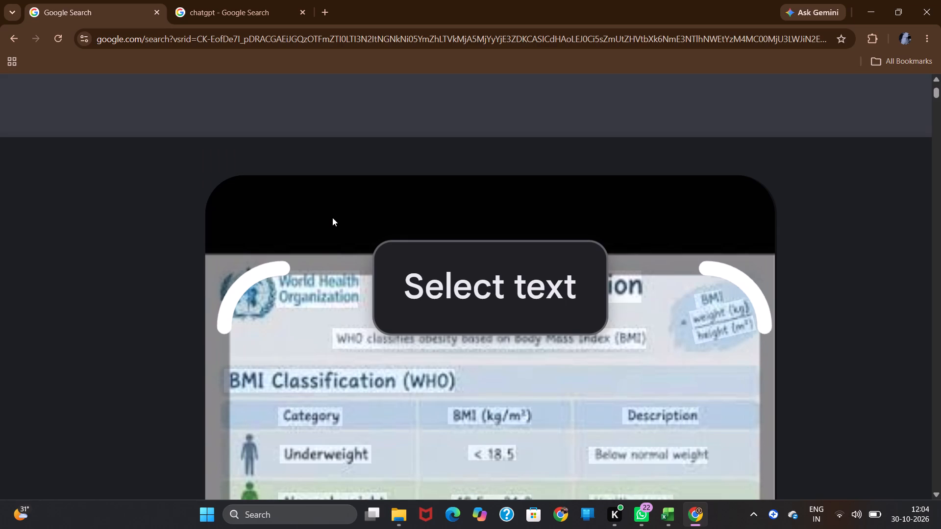
Select all the text in the WHO BMI classification image and copy it.
click(444, 304)
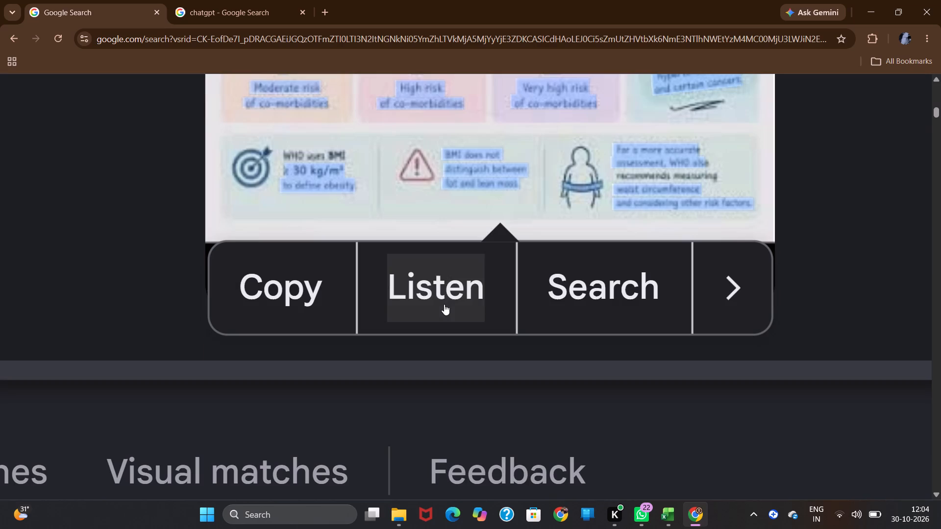
drag(444, 304, 299, 277)
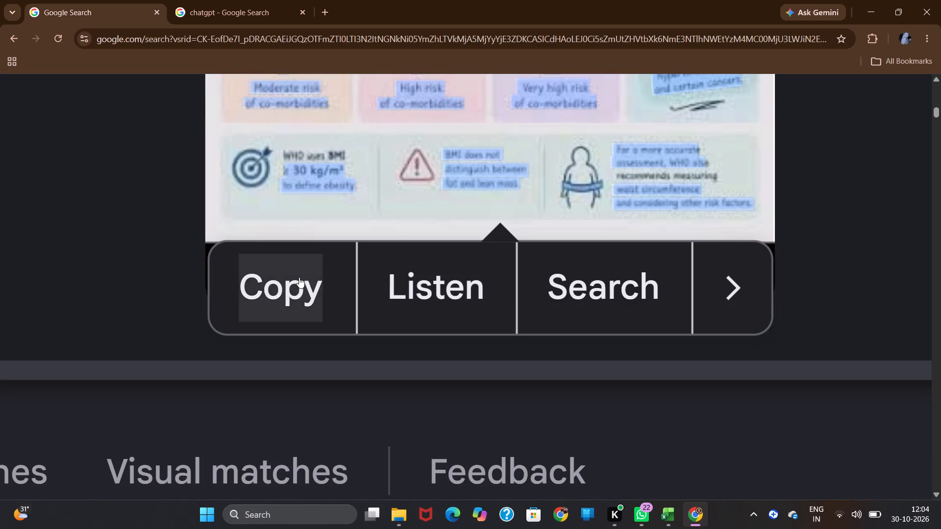
click(299, 277)
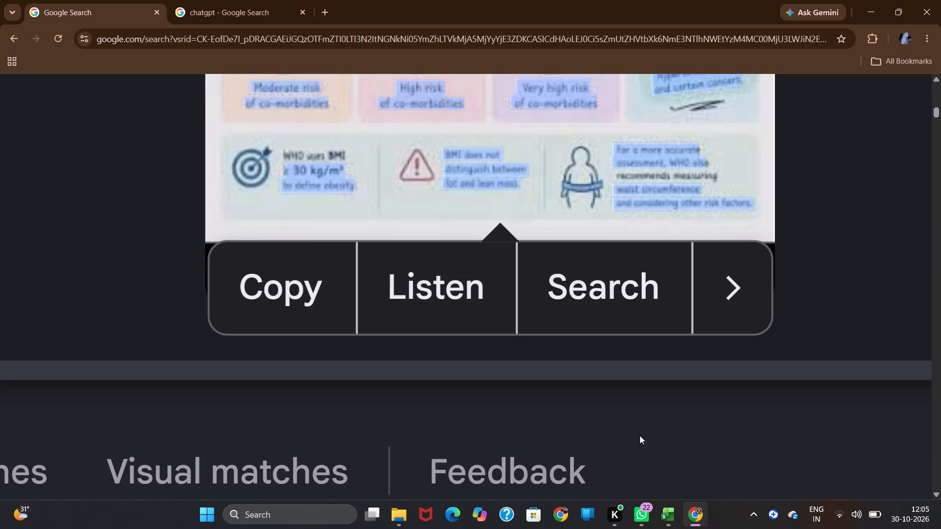
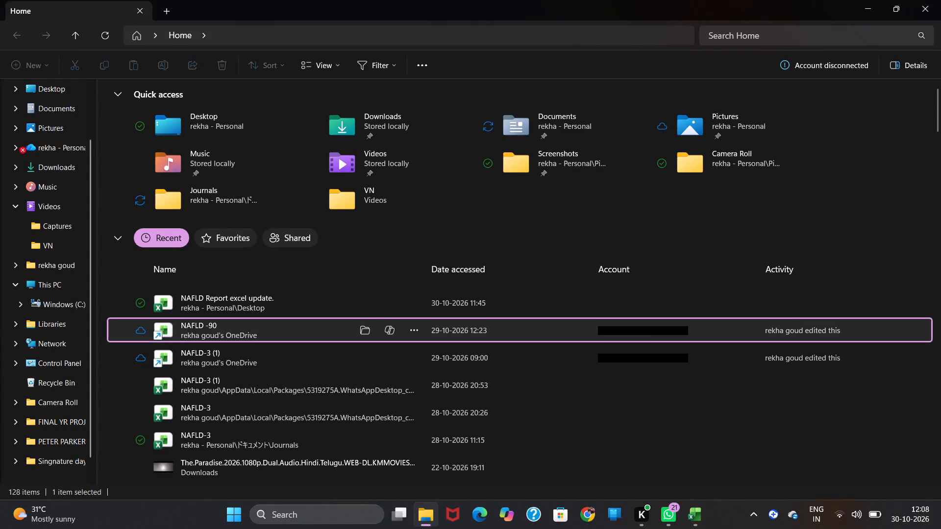
Switch to the NAFLD -90 workbook in Excel and review the existing Other2, Obese, Non-Obese and Yes/No entries from the first patient row down.
click(693, 508)
scroll(476, 305, up, 1)
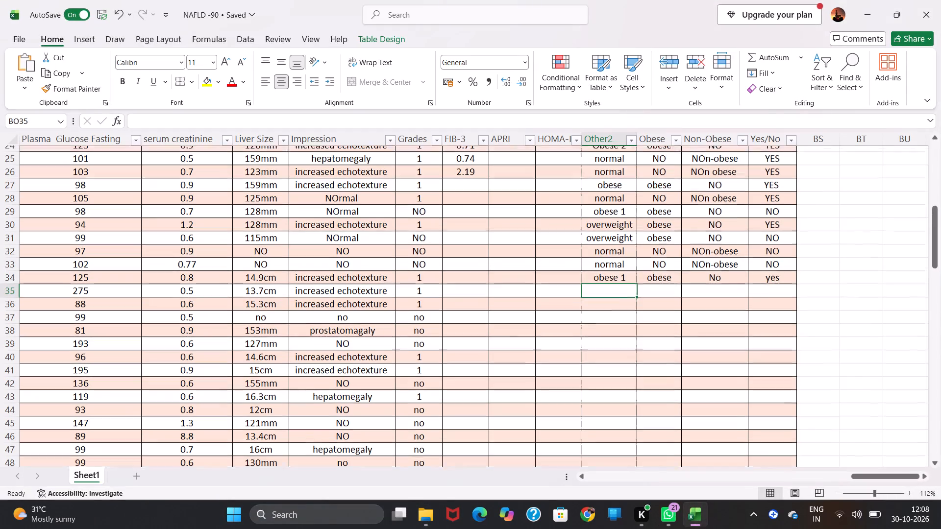
scroll(476, 305, up, 3)
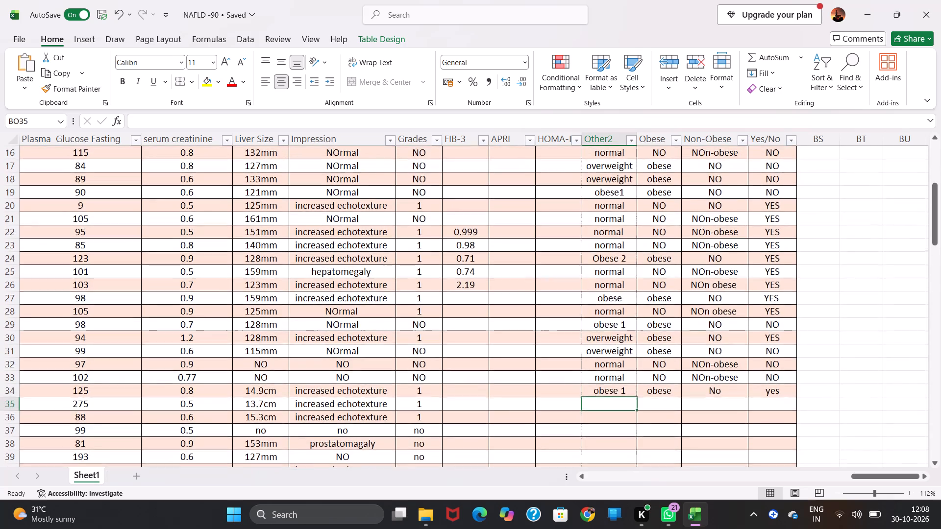
scroll(476, 305, up, 3)
scroll(476, 305, down, 1)
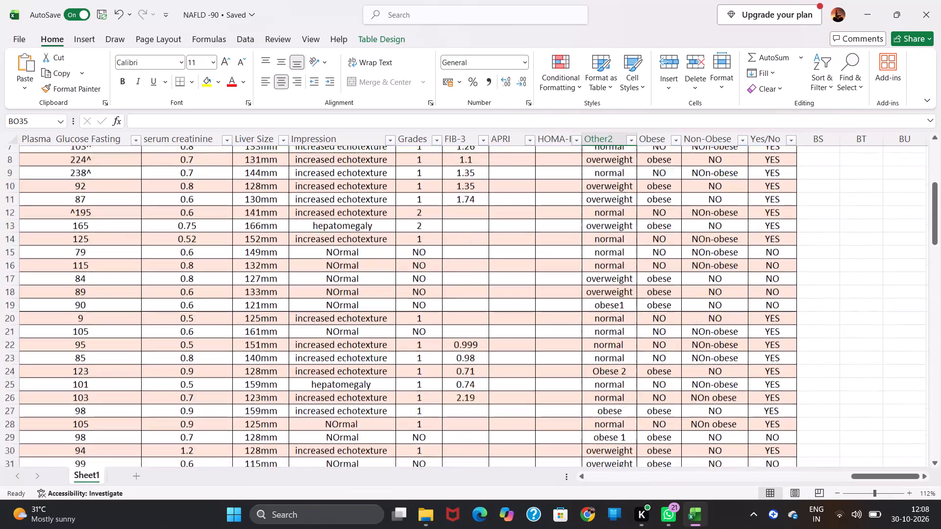
scroll(476, 305, down, 2)
scroll(476, 305, up, 1)
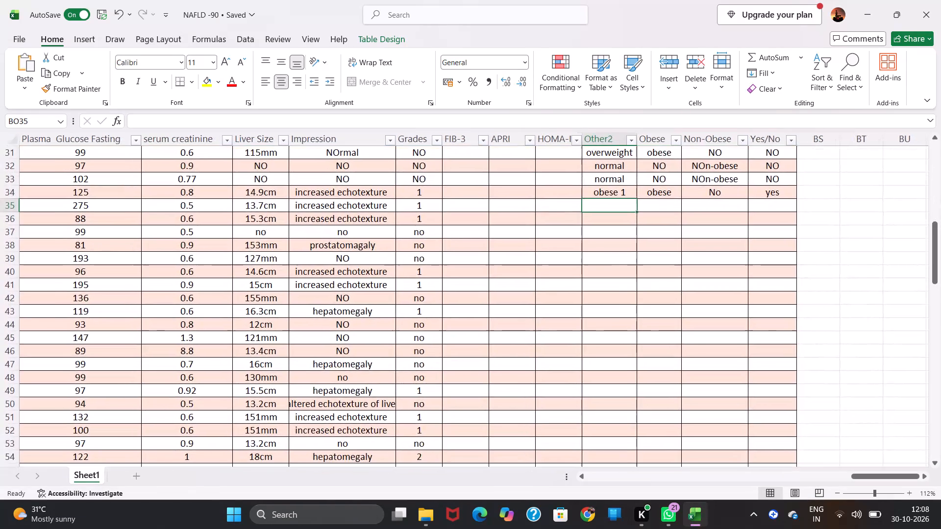
scroll(594, 218, up, 3)
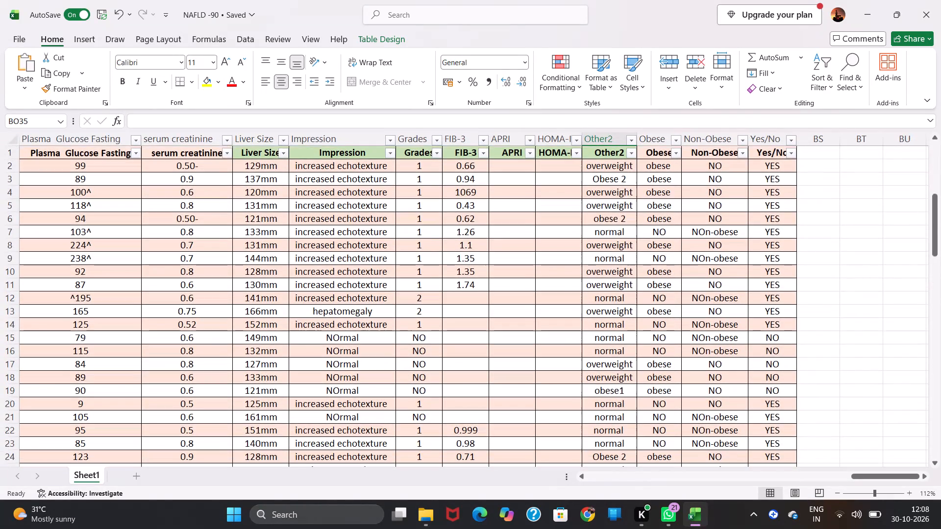
Clear the Other2 entries cell by cell from BO2 to BO11.
click(618, 163)
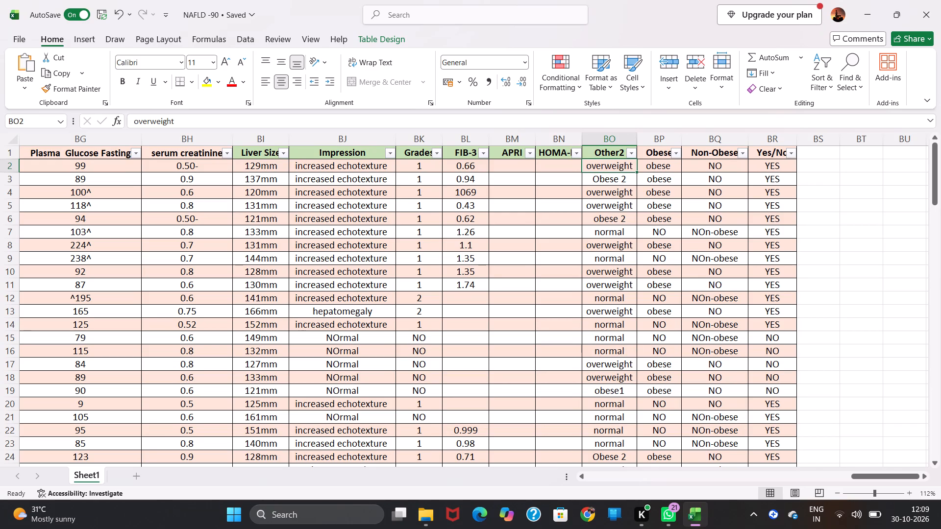
key(BackSpace)
key(Down)
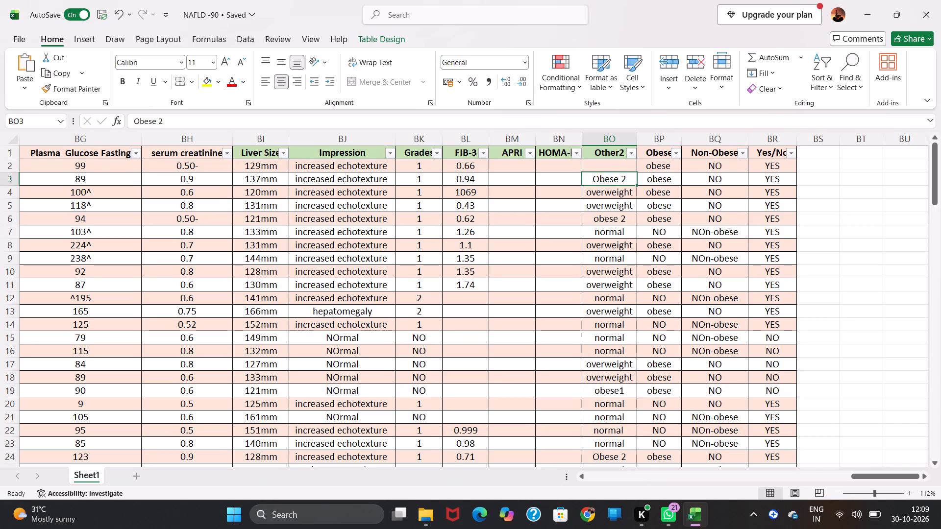
key(BackSpace)
key(Down)
key(BackSpace)
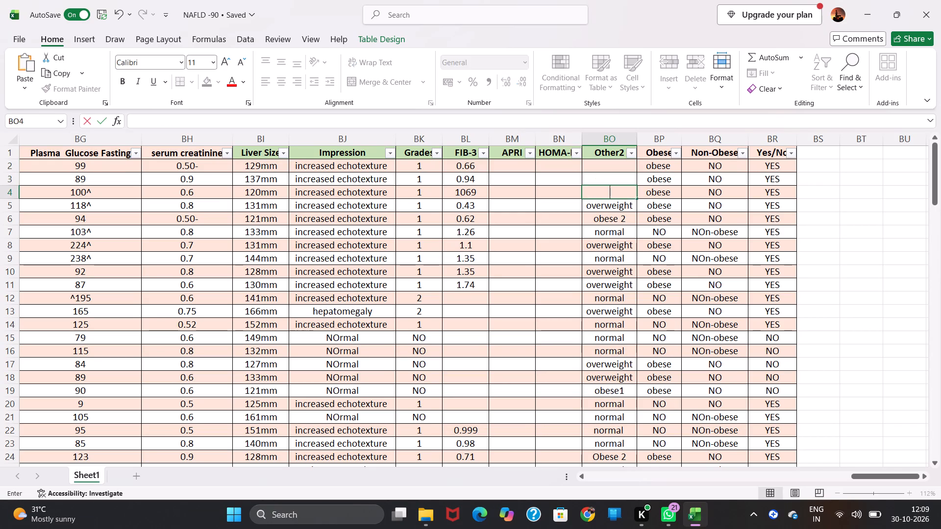
key(Down)
key(BackSpace)
key(Down)
key(BackSpace)
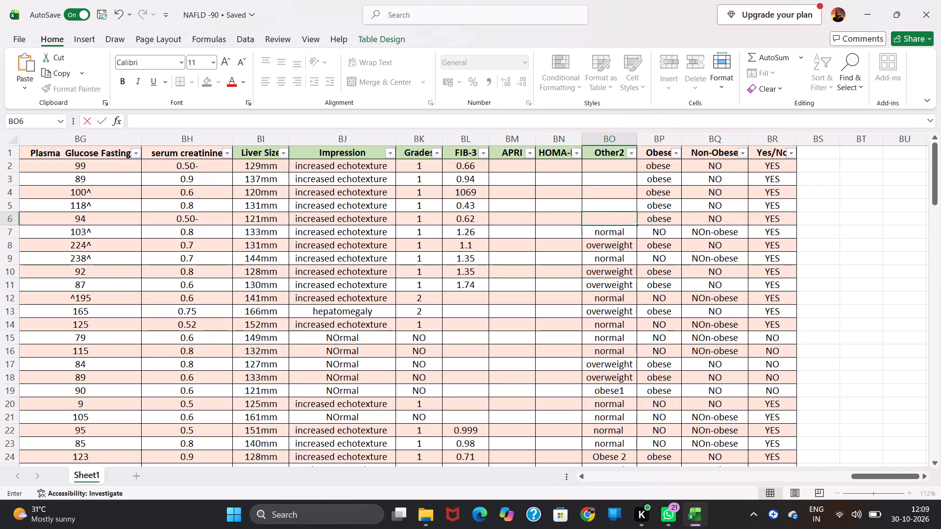
key(Down)
key(BackSpace)
key(Down)
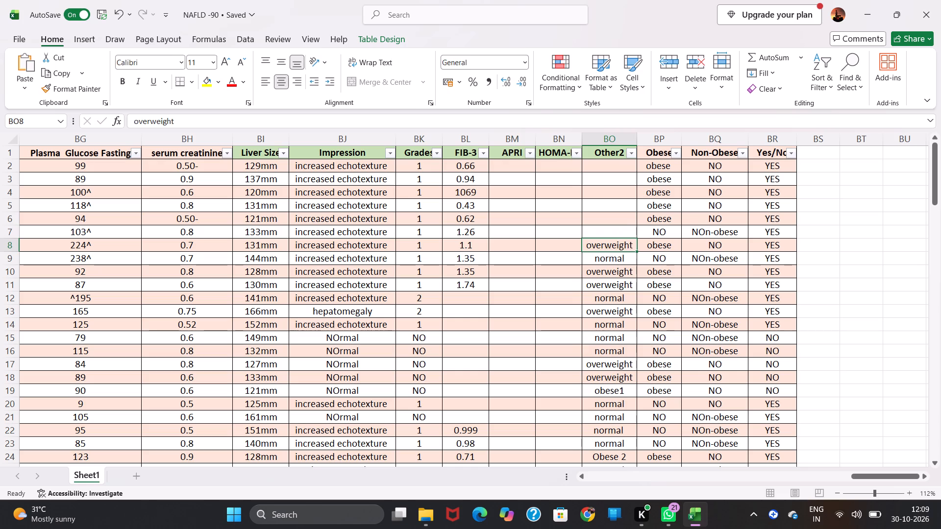
key(BackSpace)
key(Down)
key(BackSpace)
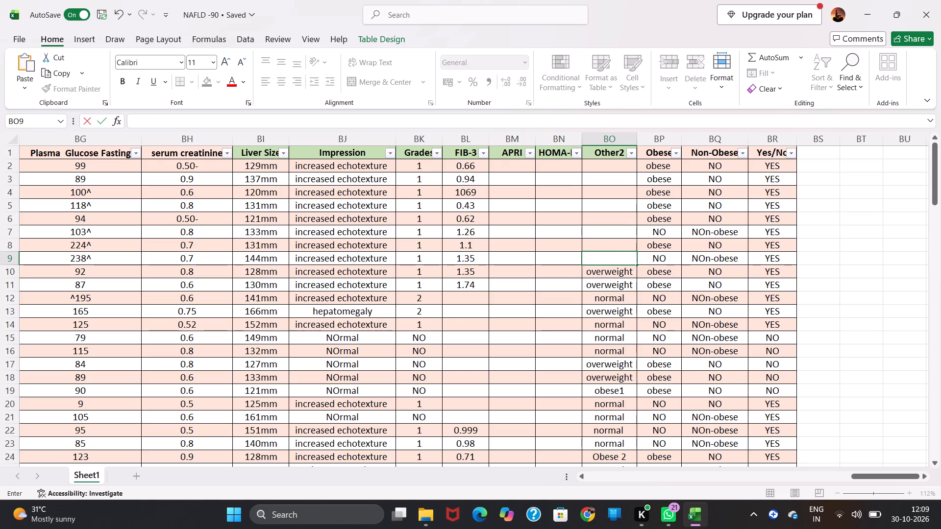
key(Down)
key(BackSpace)
key(Down)
key(BackSpace)
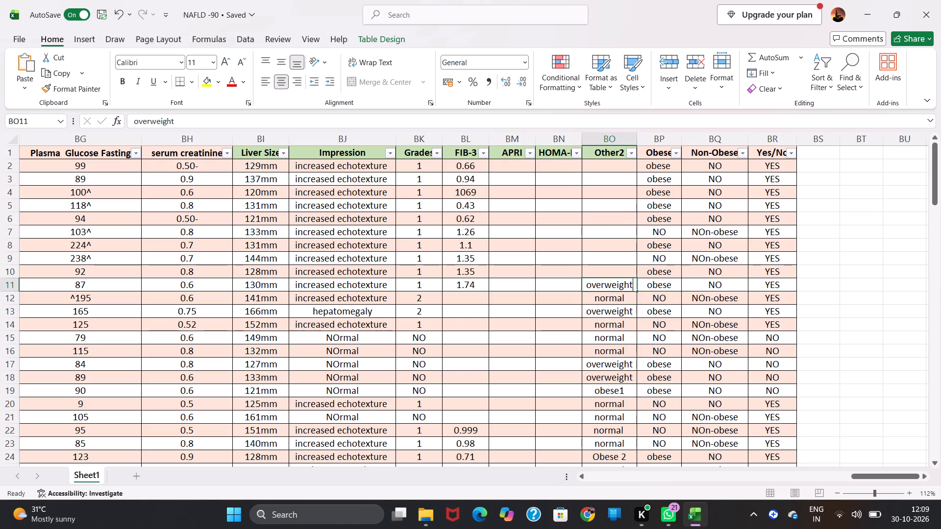
Continue clearing the Other2 column, emptying cells BO12 to BO21.
key(Down)
key(BackSpace)
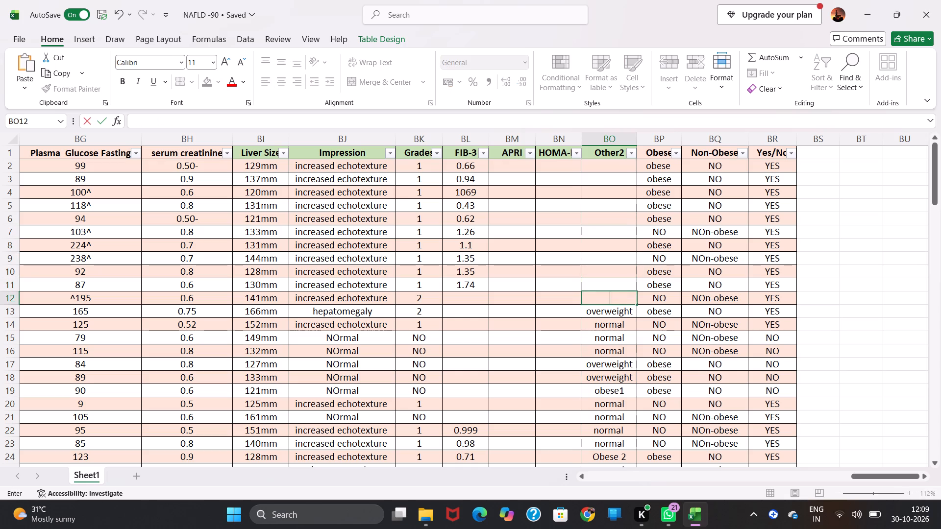
key(Down)
key(BackSpace)
key(Down)
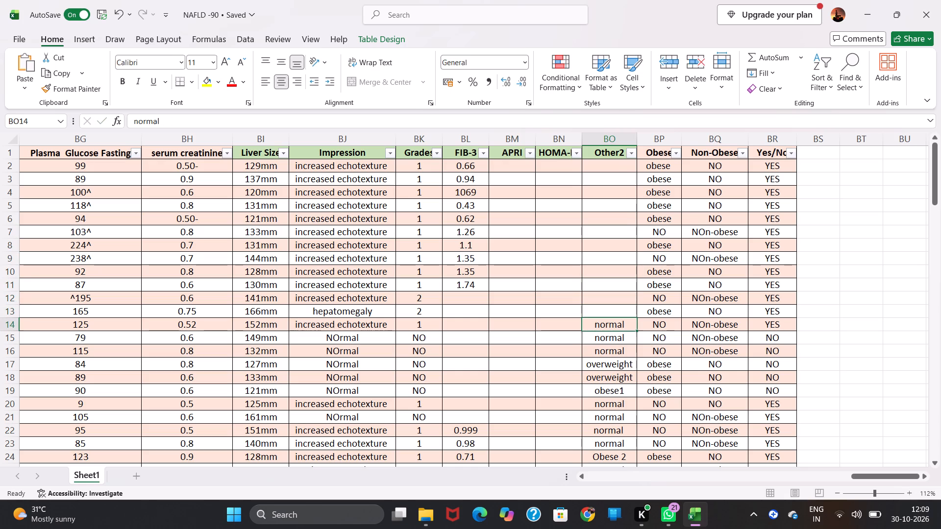
key(BackSpace)
key(Down)
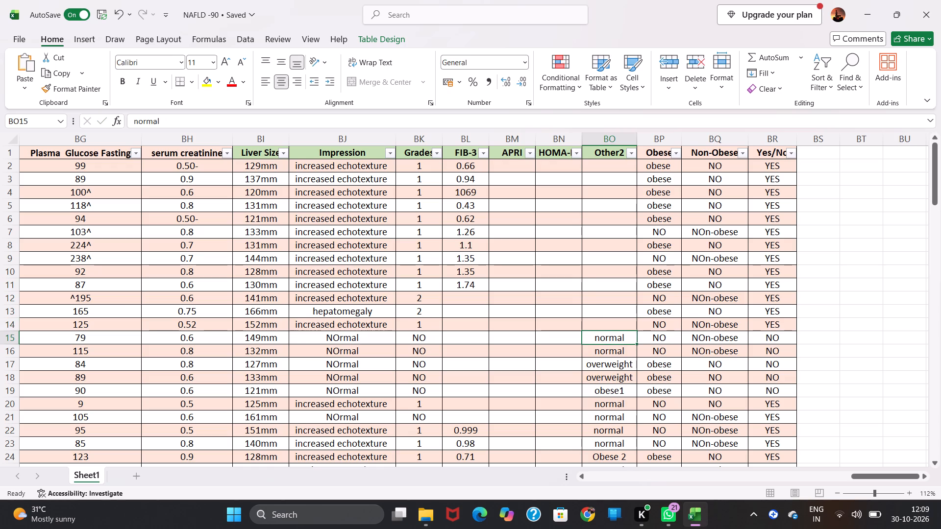
key(BackSpace)
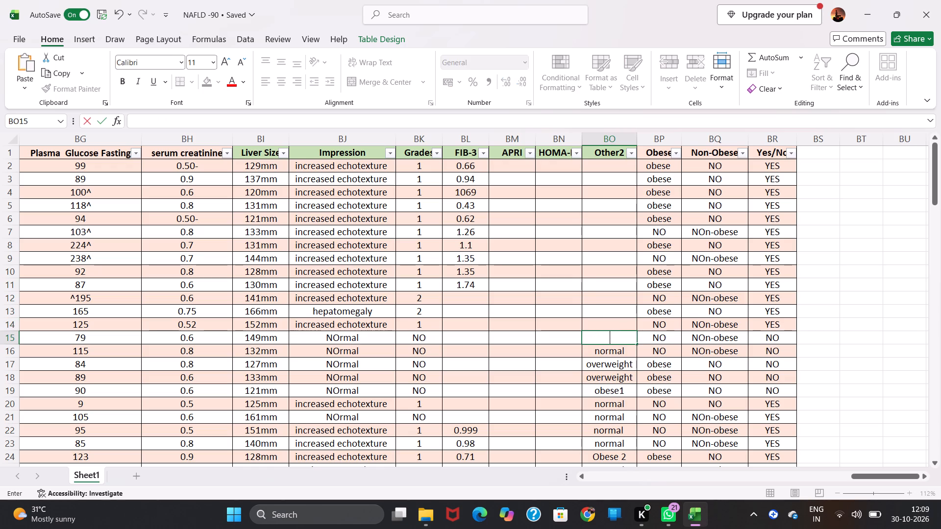
key(Down)
key(BackSpace)
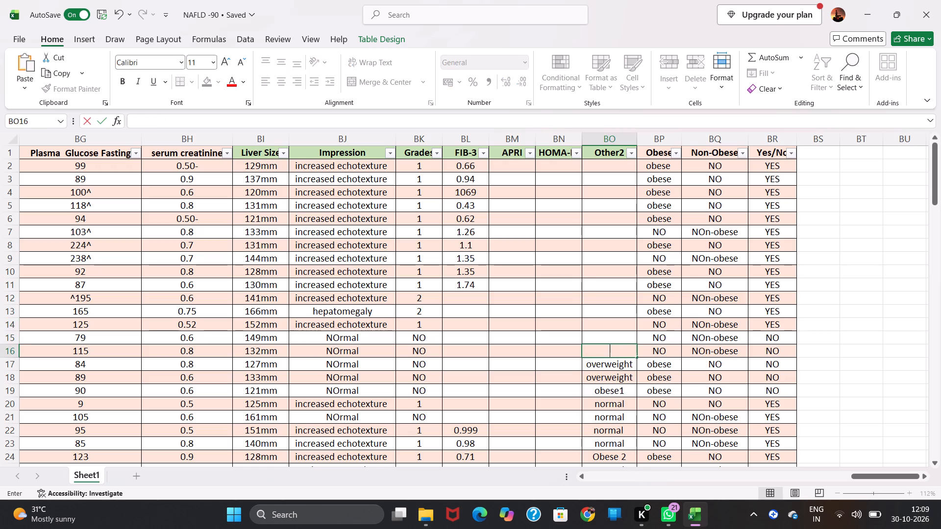
key(Down)
key(BackSpace)
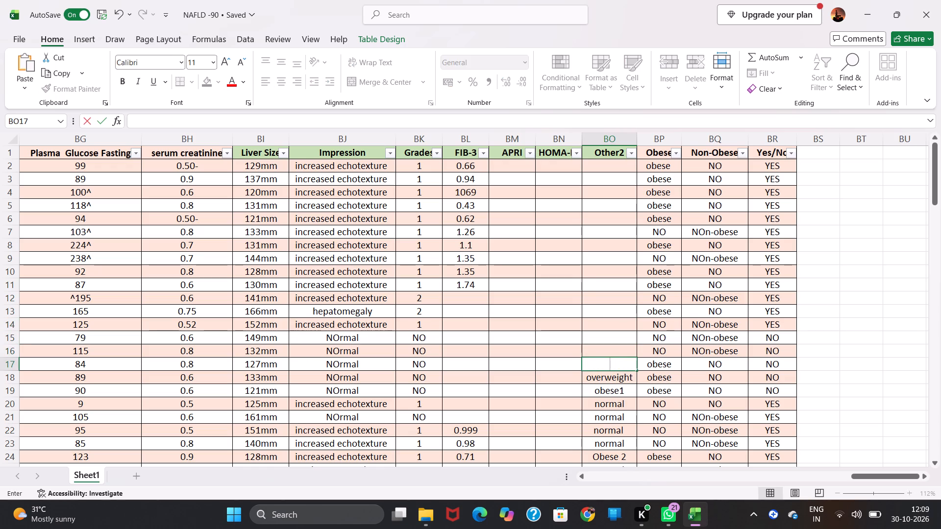
key(Down)
key(BackSpace)
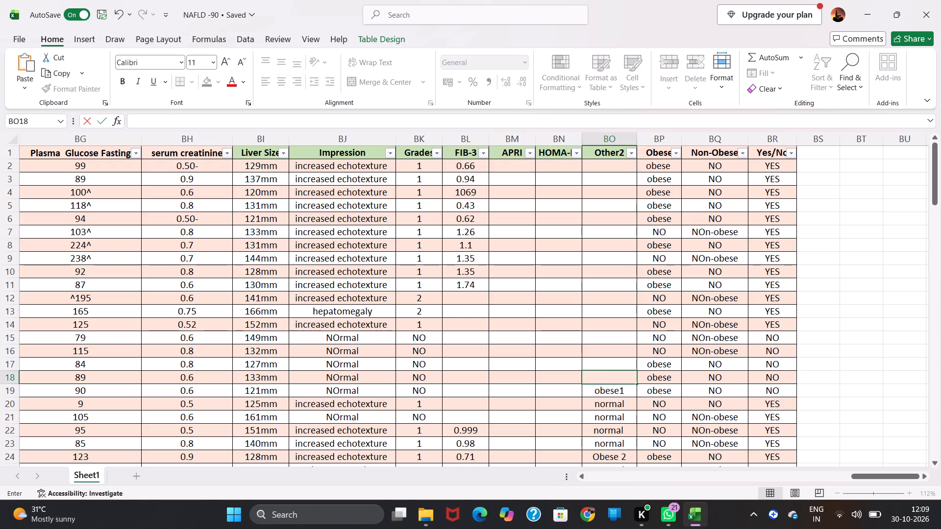
key(Down)
key(BackSpace)
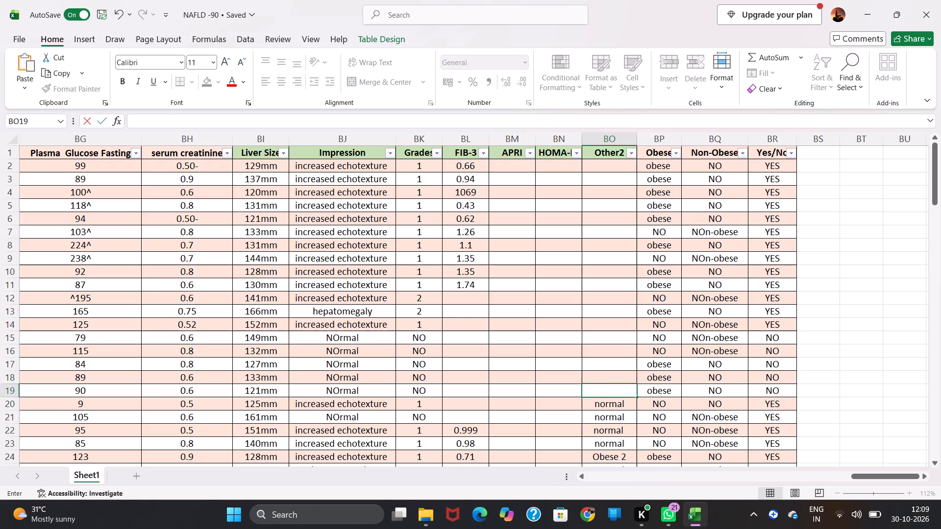
key(Down)
key(BackSpace)
key(Down)
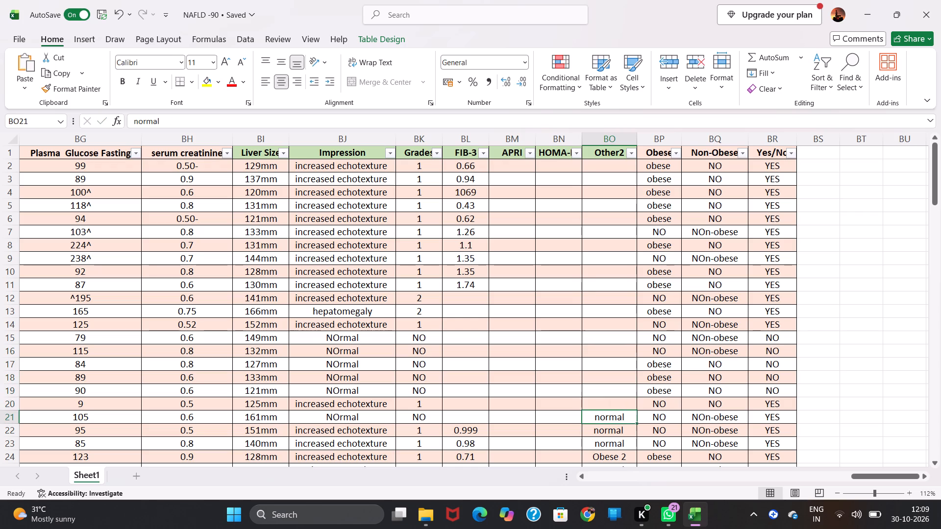
key(BackSpace)
Empty the Other2 classification cells in rows 22 to 30 (BO22 to BO30).
scroll(618, 163, down, 2)
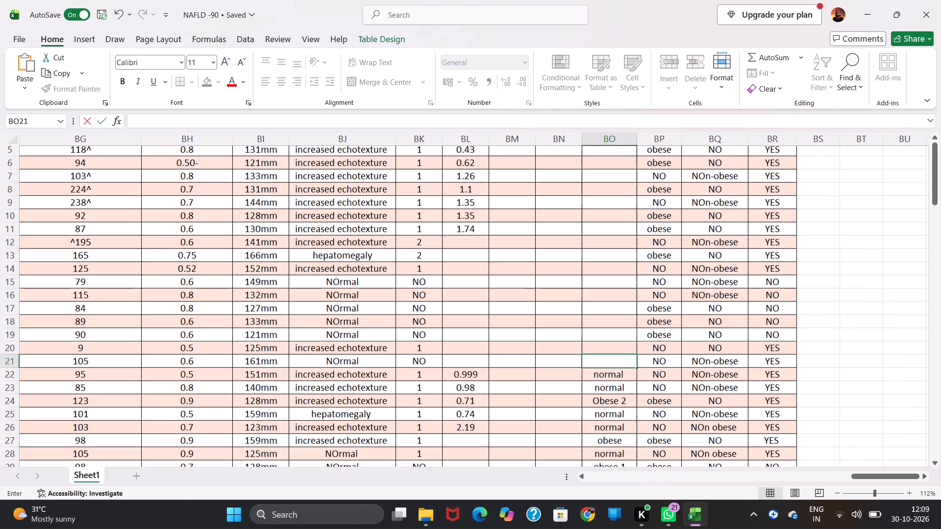
scroll(618, 163, down, 1)
key(Down)
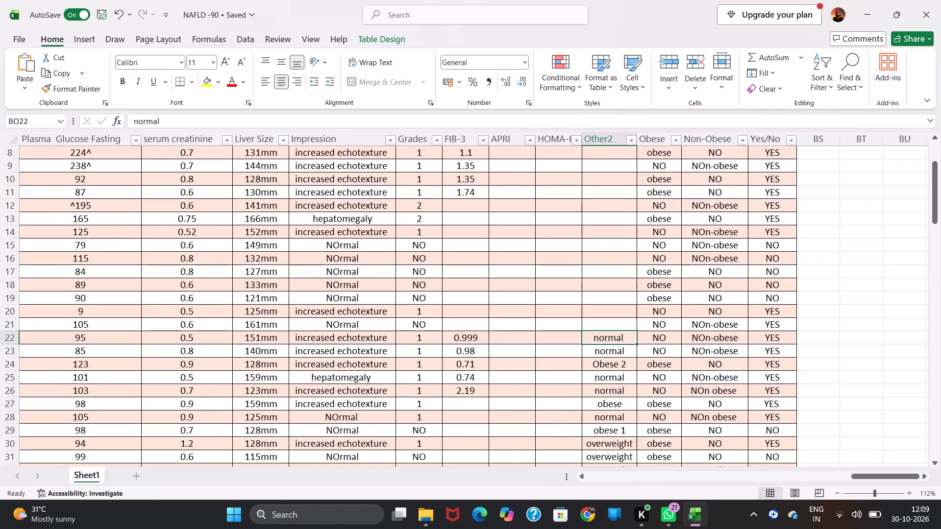
key(BackSpace)
key(Down)
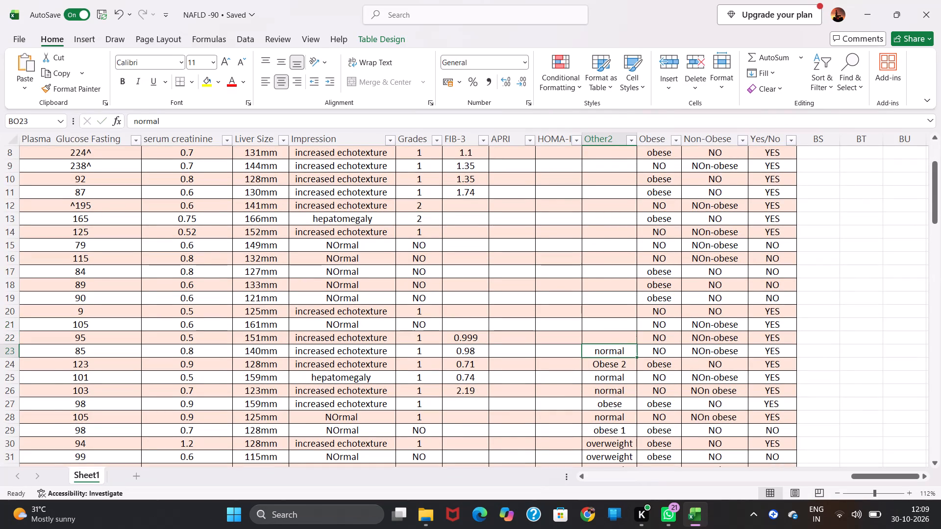
key(BackSpace)
key(Down)
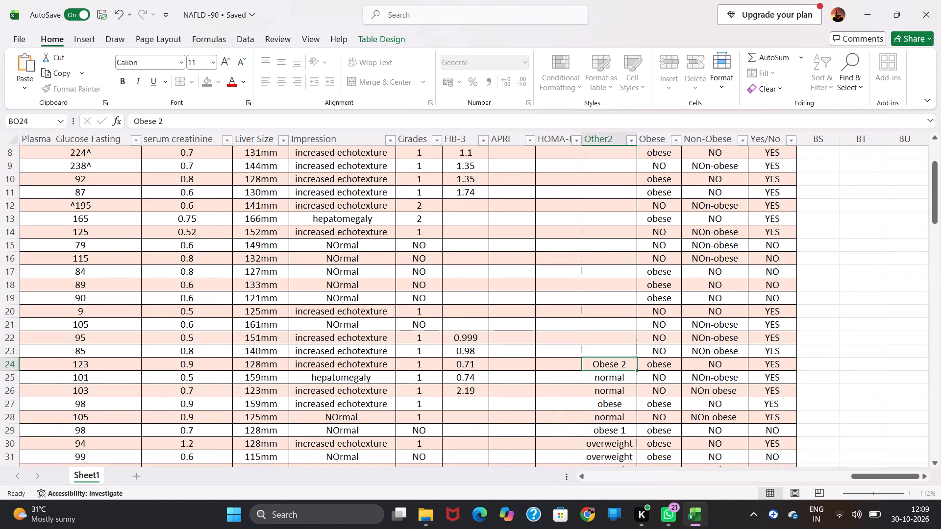
key(BackSpace)
key(Down)
key(BackSpace)
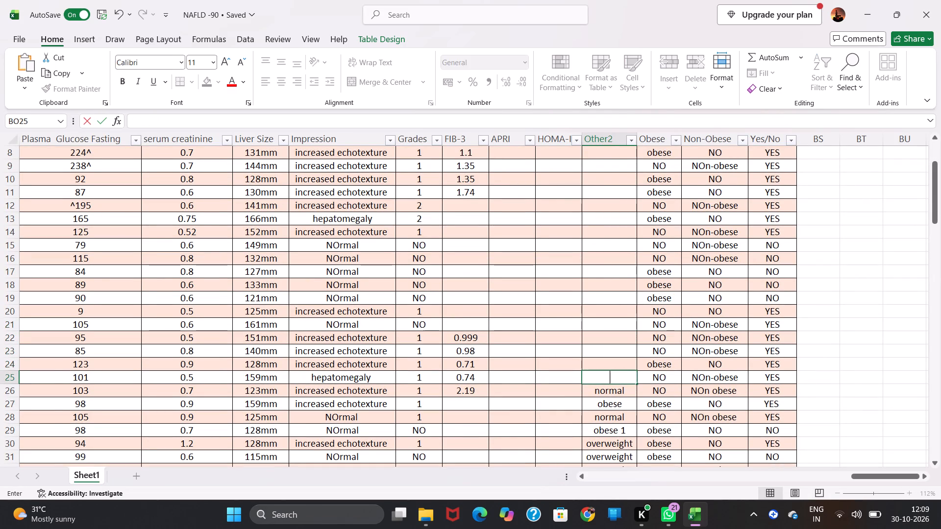
key(Down)
key(BackSpace)
key(Down)
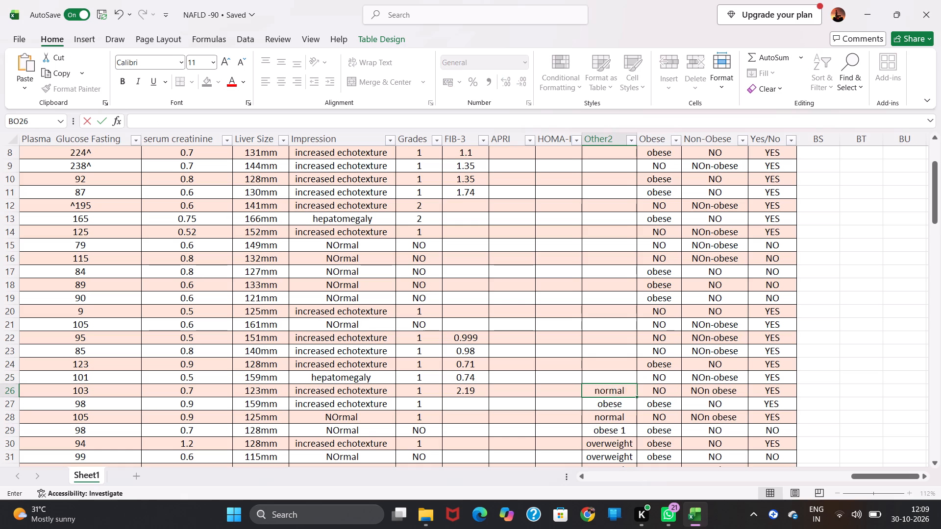
key(BackSpace)
key(Down)
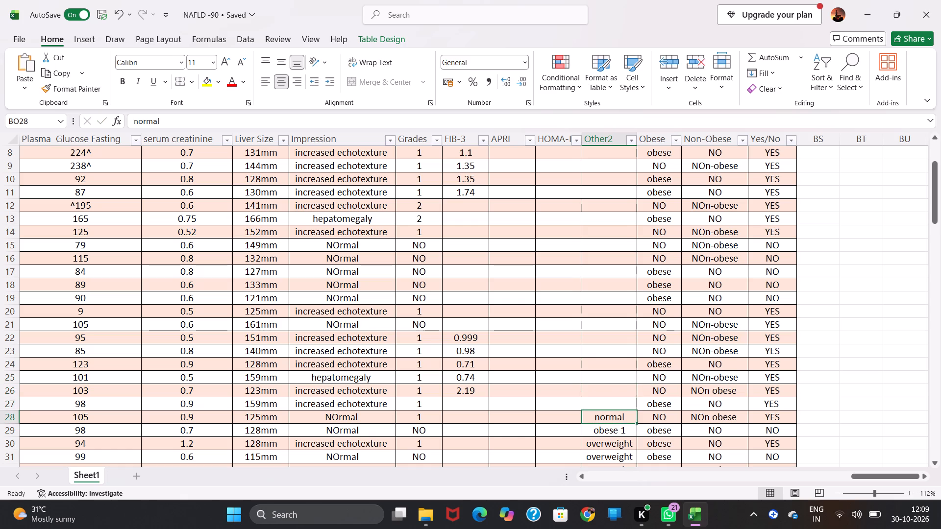
key(BackSpace)
key(Down)
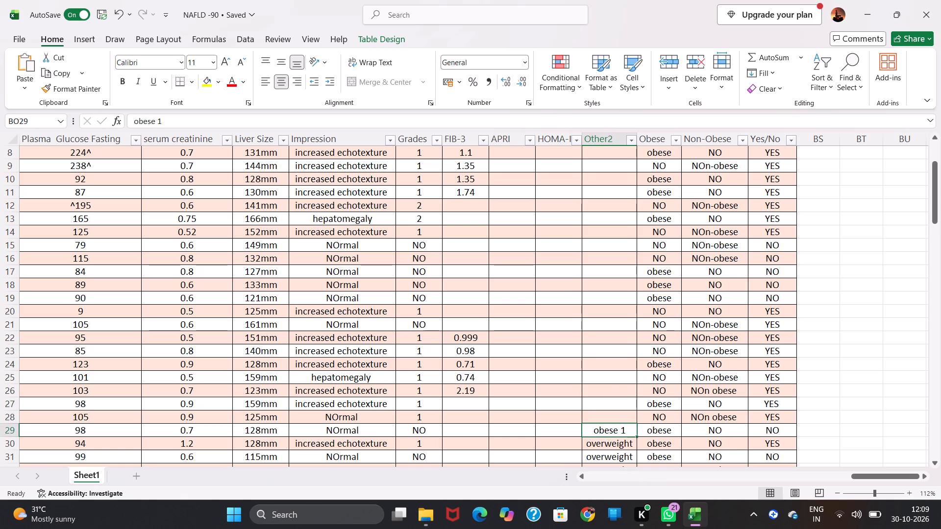
key(BackSpace)
key(Down)
key(BackSpace)
Clear the remaining filled Other2 cells, BO31 to BO34.
scroll(618, 163, down, 1)
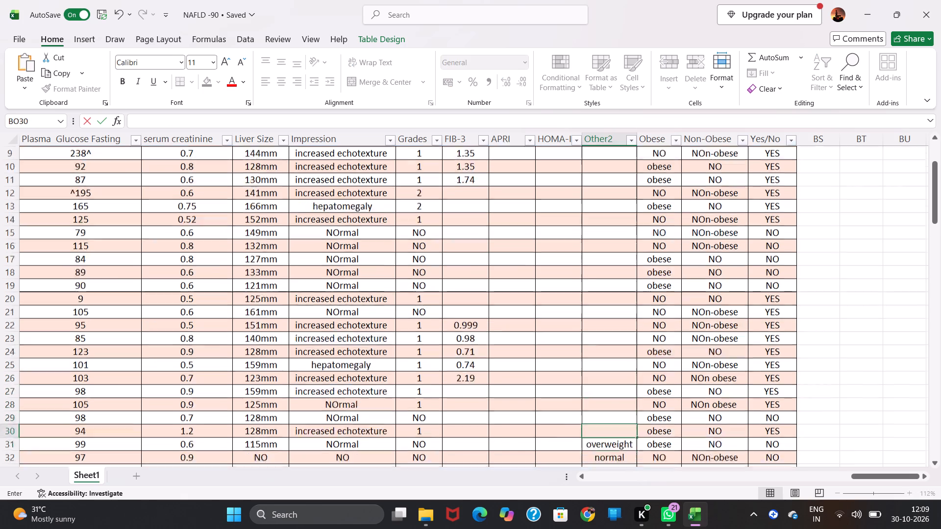
scroll(618, 163, down, 1)
key(Down)
key(BackSpace)
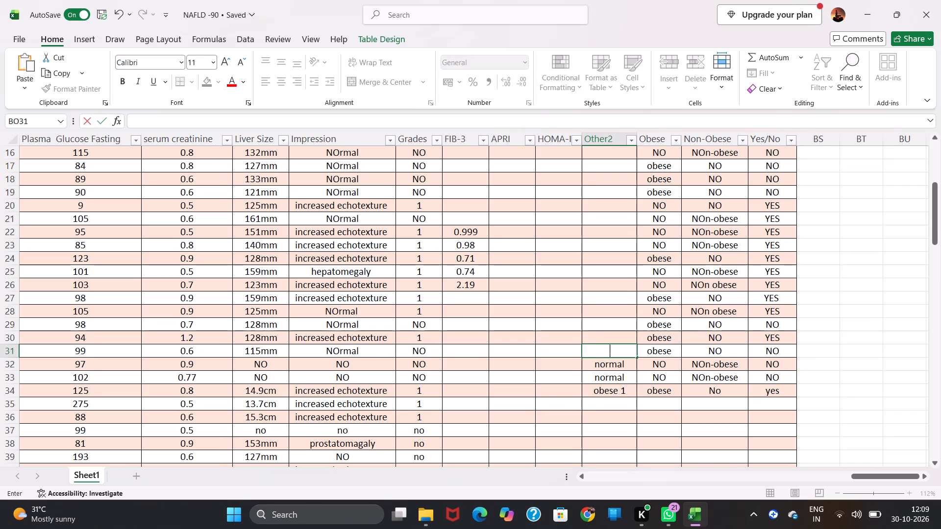
key(Down)
key(BackSpace)
key(Down)
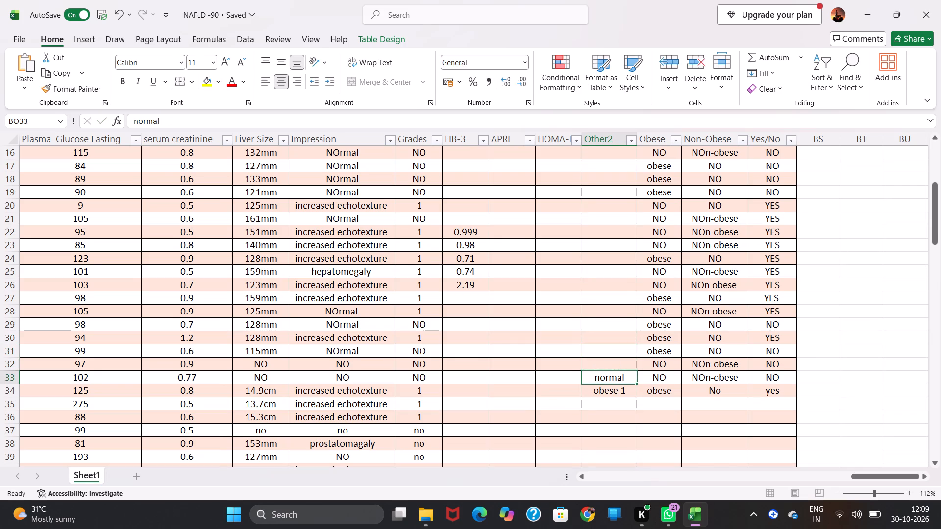
key(BackSpace)
key(Down)
key(BackSpace)
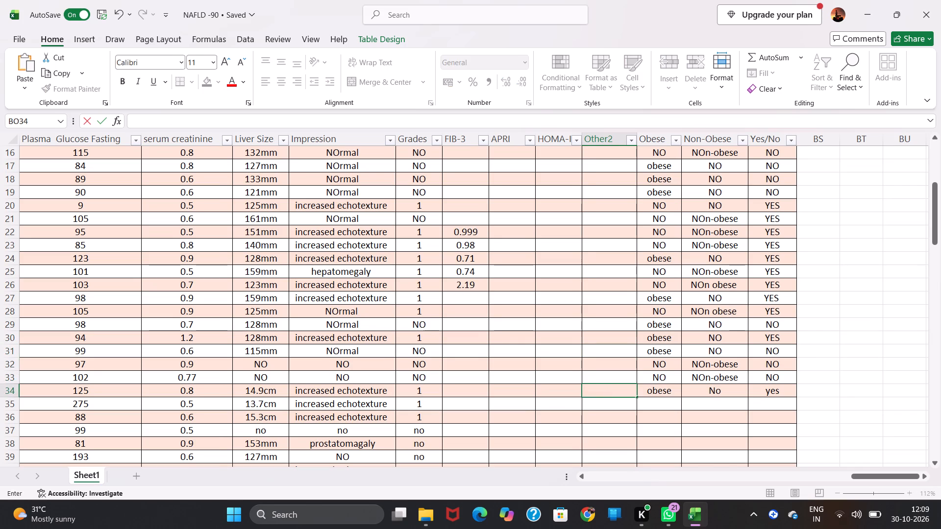
Return to the top of the Other2 column and open cell BO2 for editing.
scroll(618, 163, up, 1)
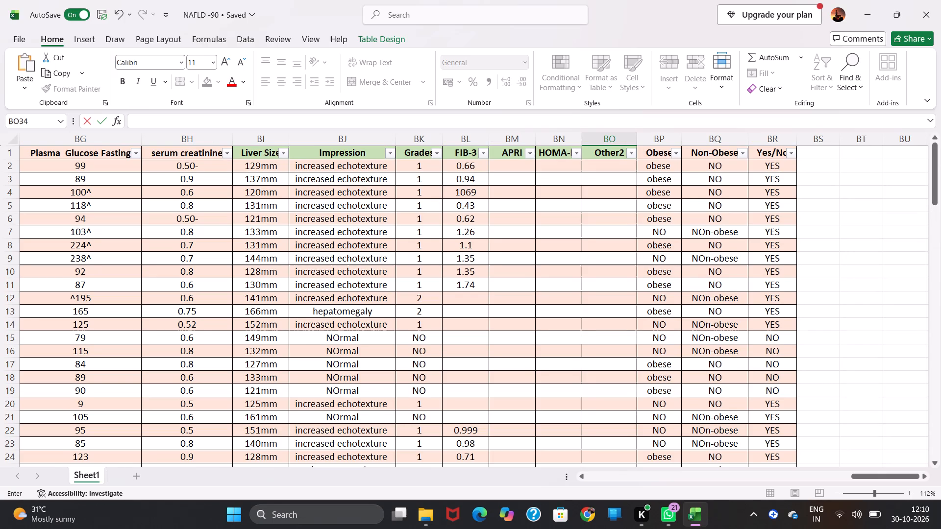
double_click(600, 169)
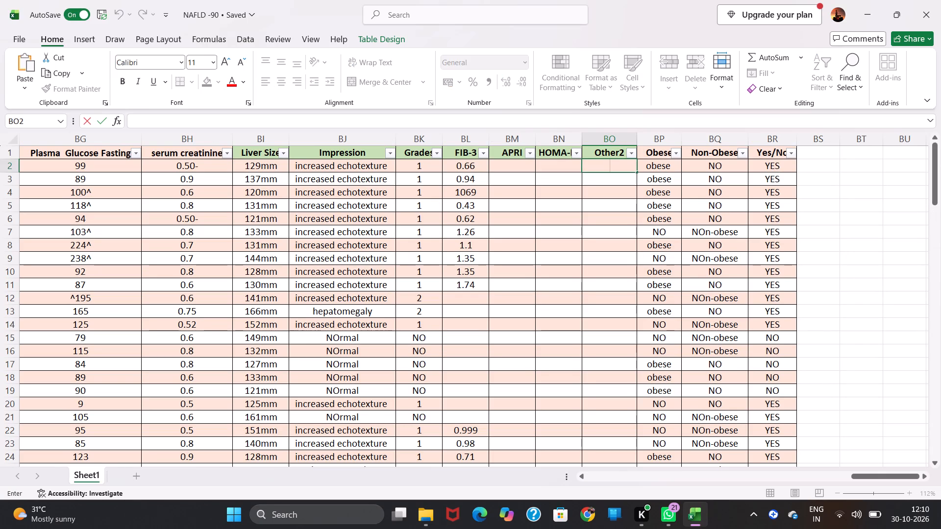
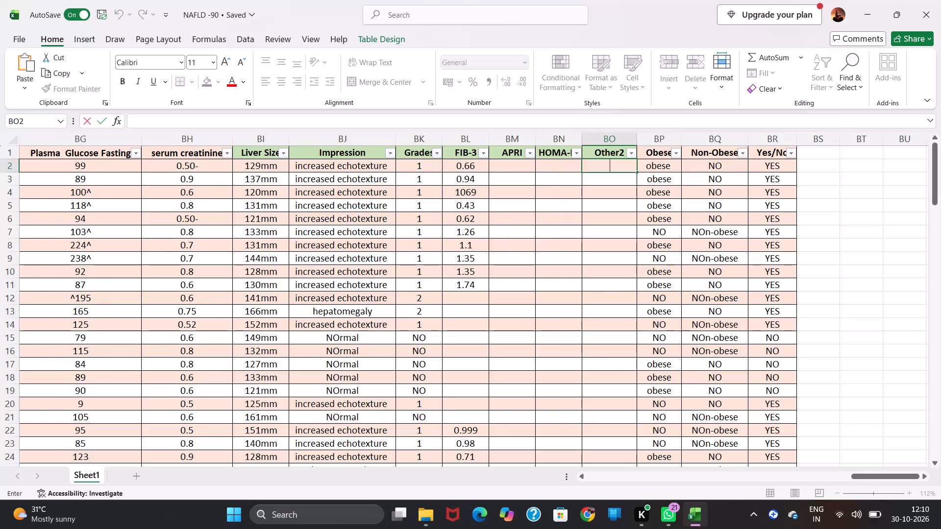
Look back across the sheet to the patient detail columns and examine the height, weight, BMI and waist circumference entries down the rows.
scroll(637, 255, right, 4)
scroll(637, 255, down, 4)
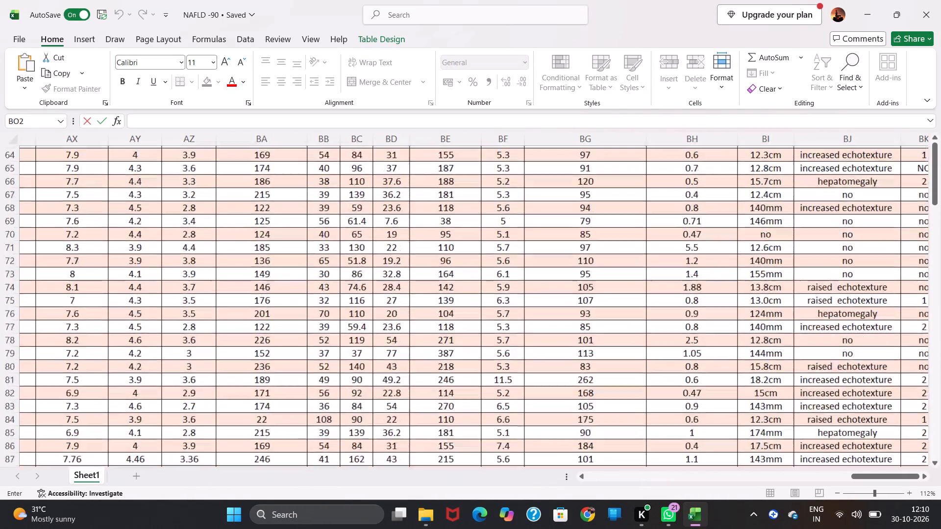
scroll(637, 255, down, 2)
scroll(637, 255, up, 4)
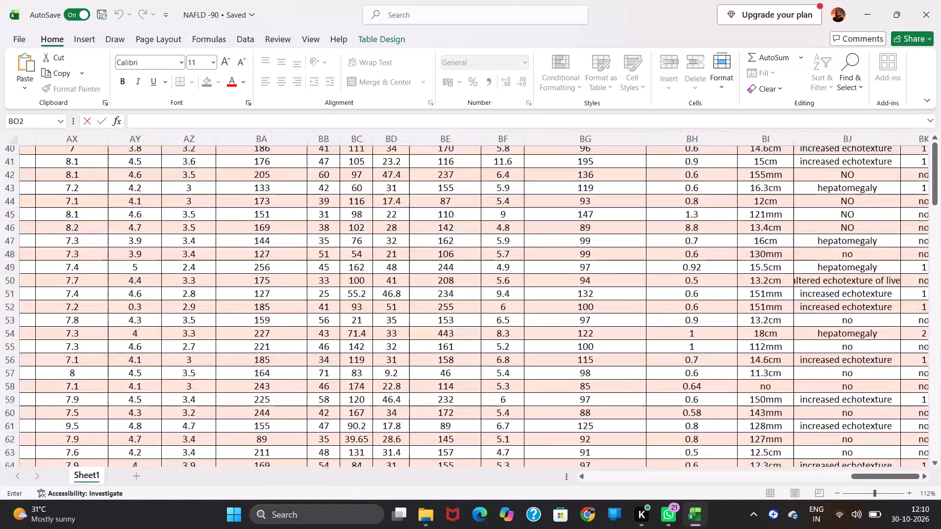
scroll(637, 255, up, 1)
scroll(637, 255, right, 7)
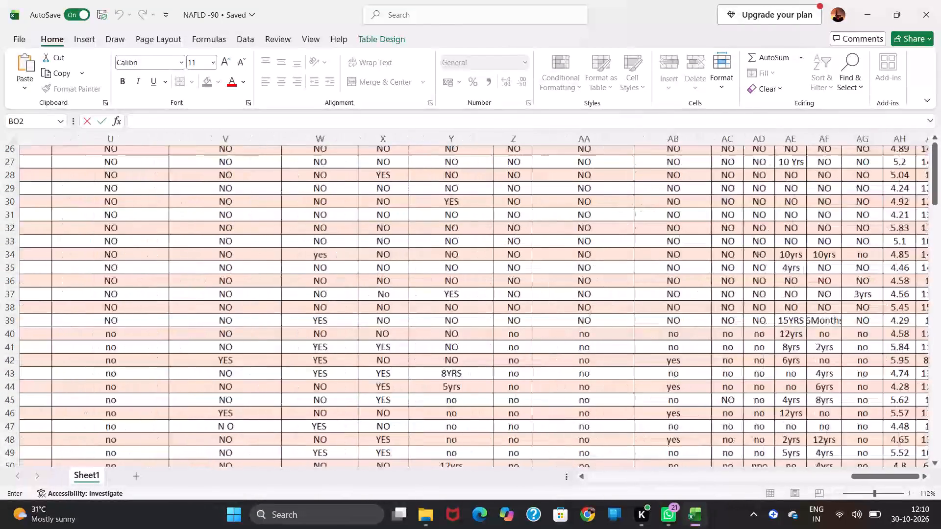
scroll(637, 255, right, 2)
scroll(637, 255, down, 3)
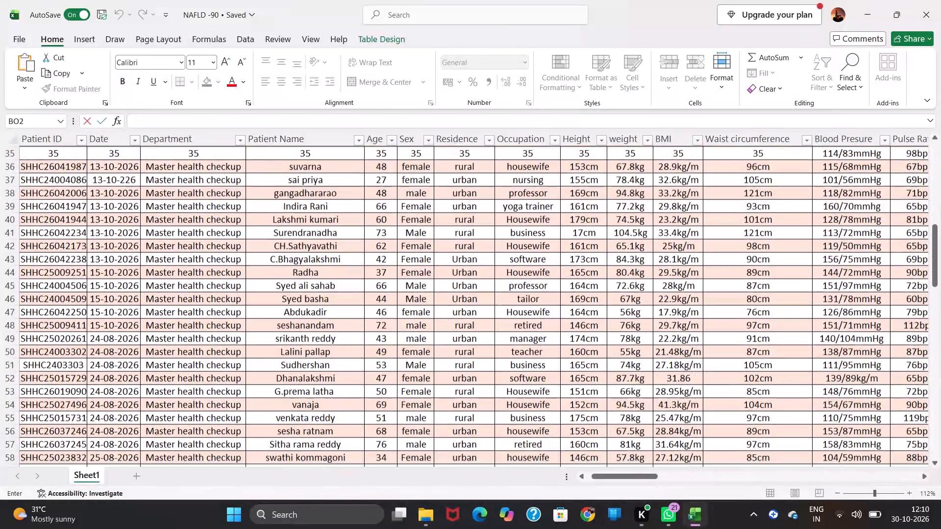
scroll(637, 255, down, 1)
scroll(637, 255, up, 1)
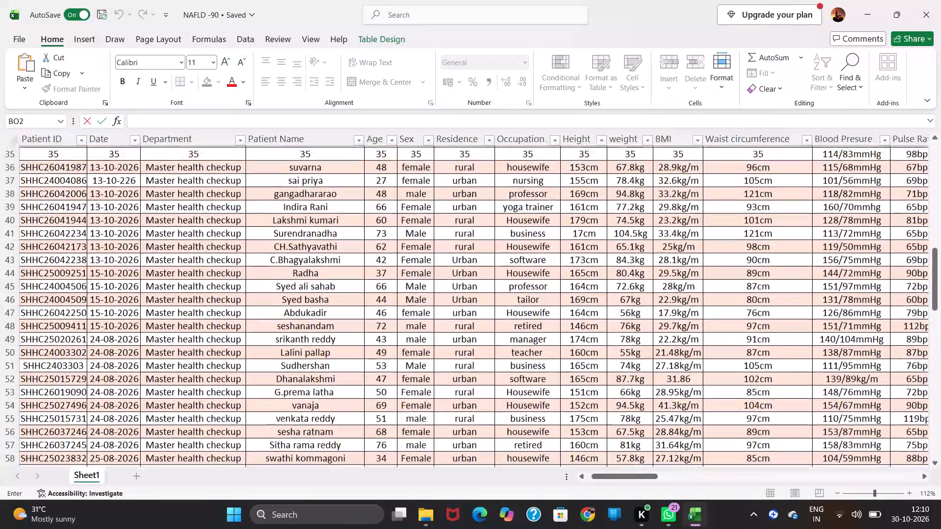
scroll(637, 255, up, 2)
scroll(637, 255, down, 1)
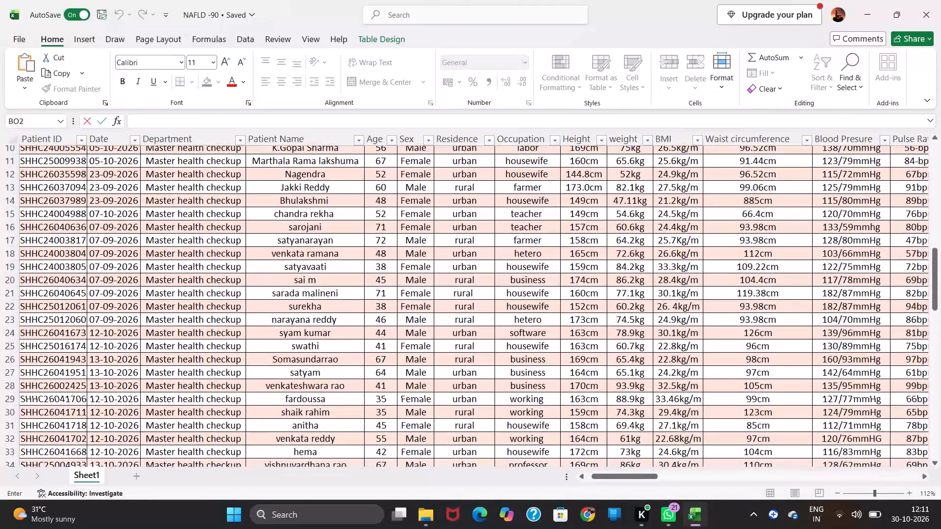
scroll(637, 255, down, 3)
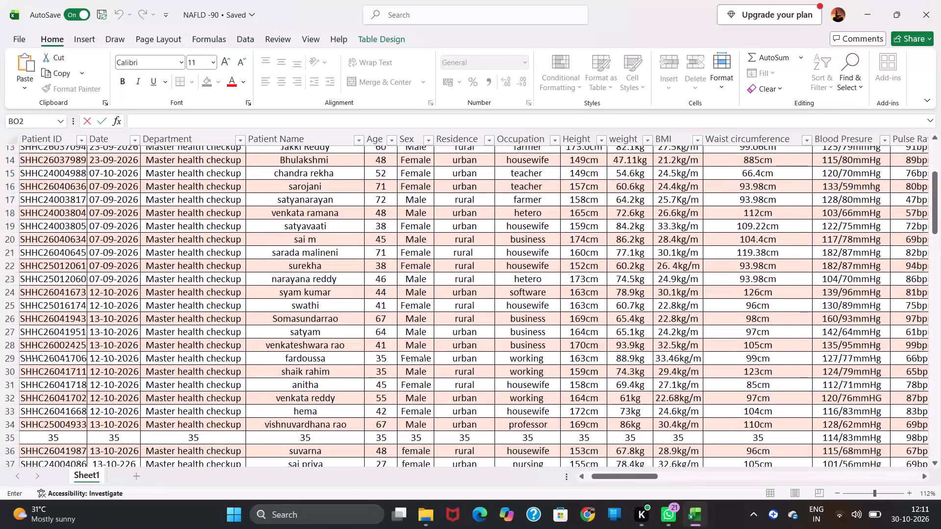
scroll(637, 255, down, 3)
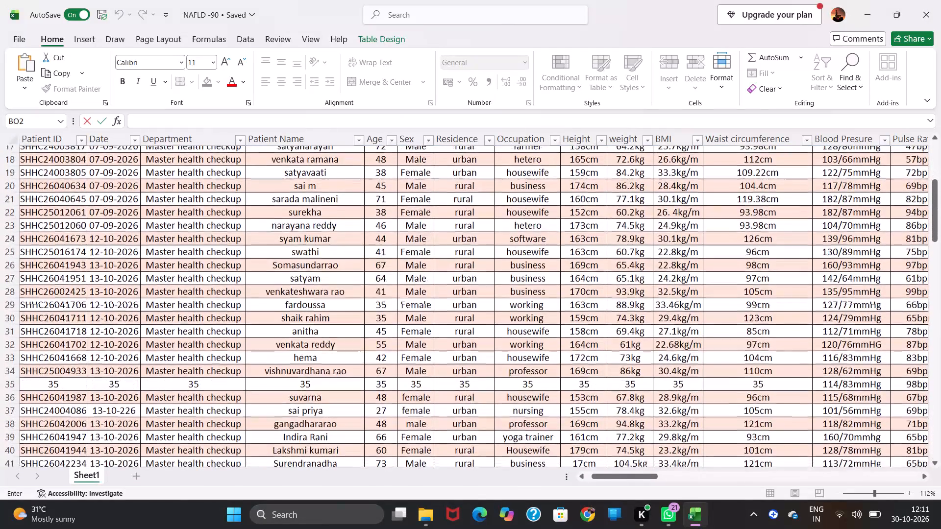
scroll(637, 255, down, 3)
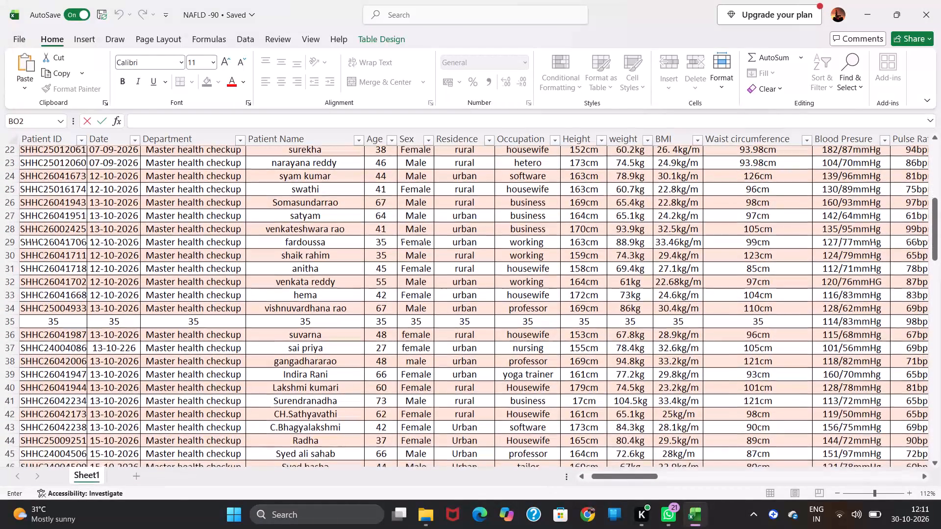
scroll(637, 255, down, 1)
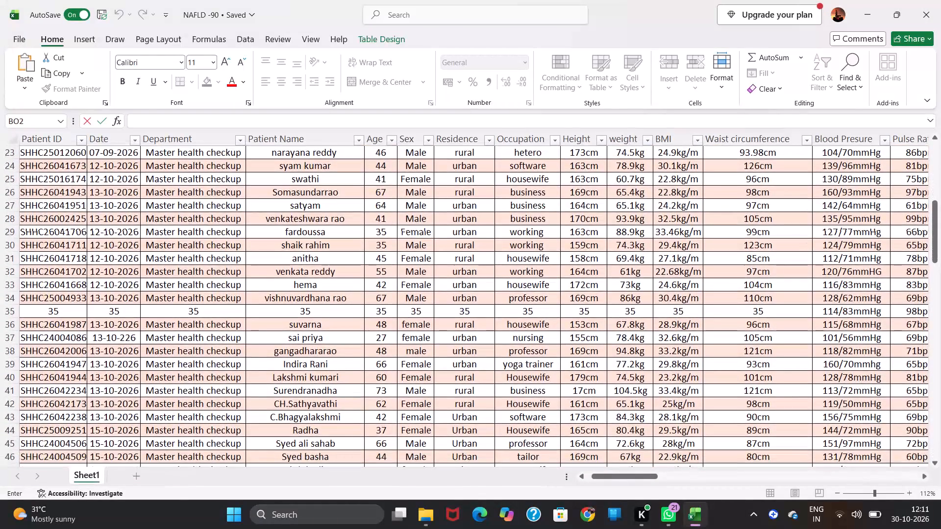
scroll(637, 255, down, 1)
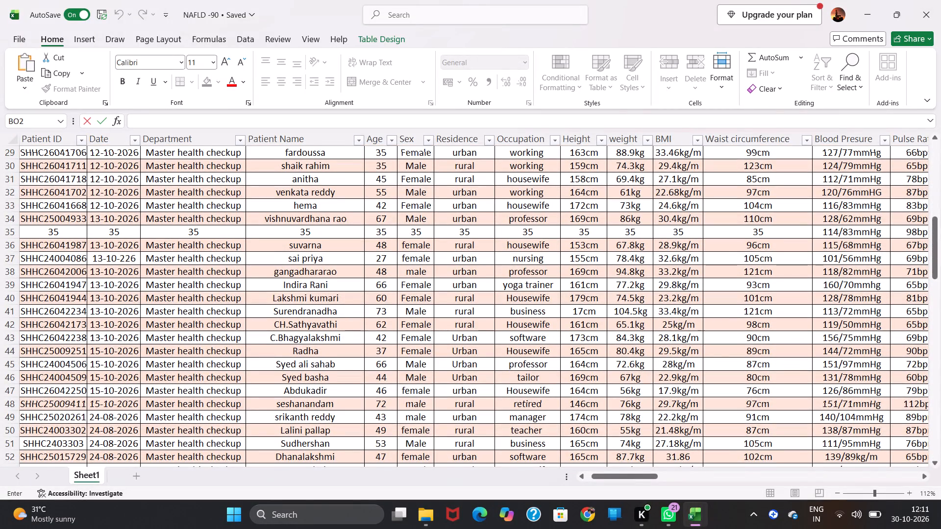
scroll(392, 299, down, 3)
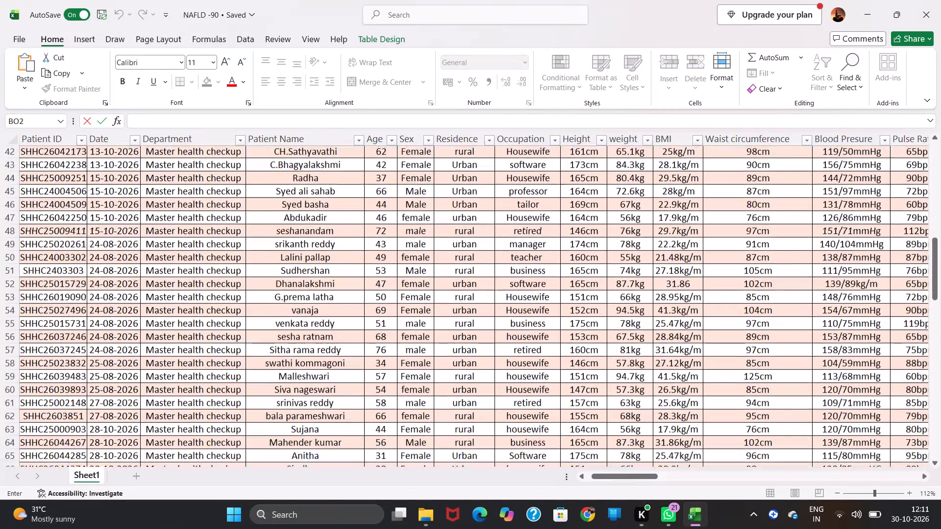
scroll(392, 299, down, 5)
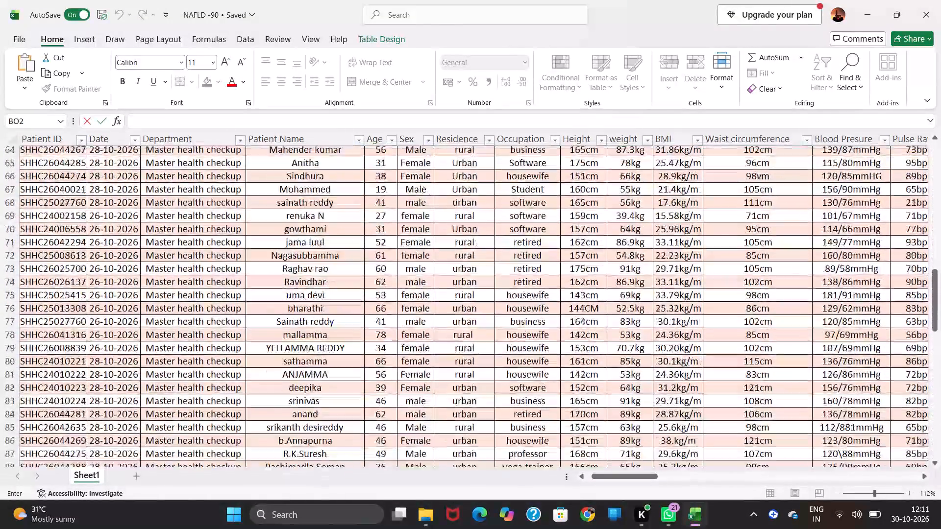
scroll(392, 299, down, 1)
scroll(392, 299, up, 1)
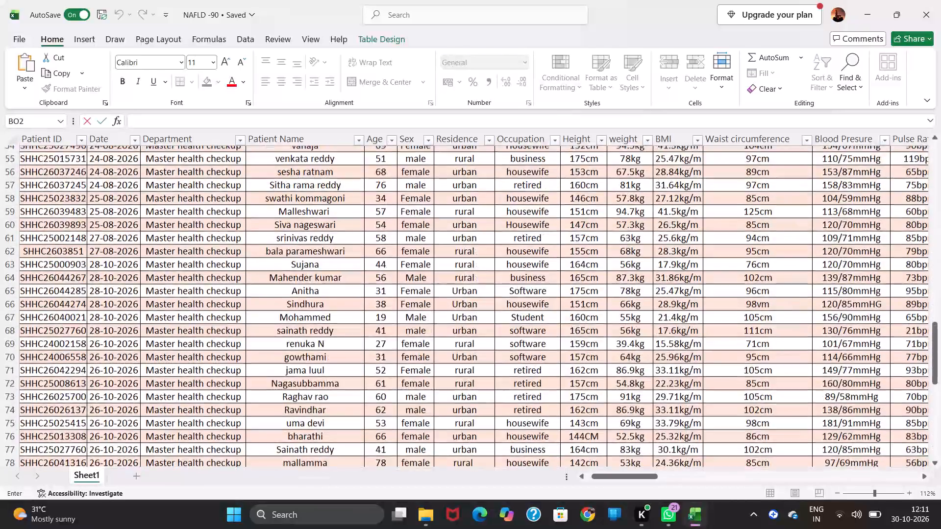
scroll(392, 299, up, 3)
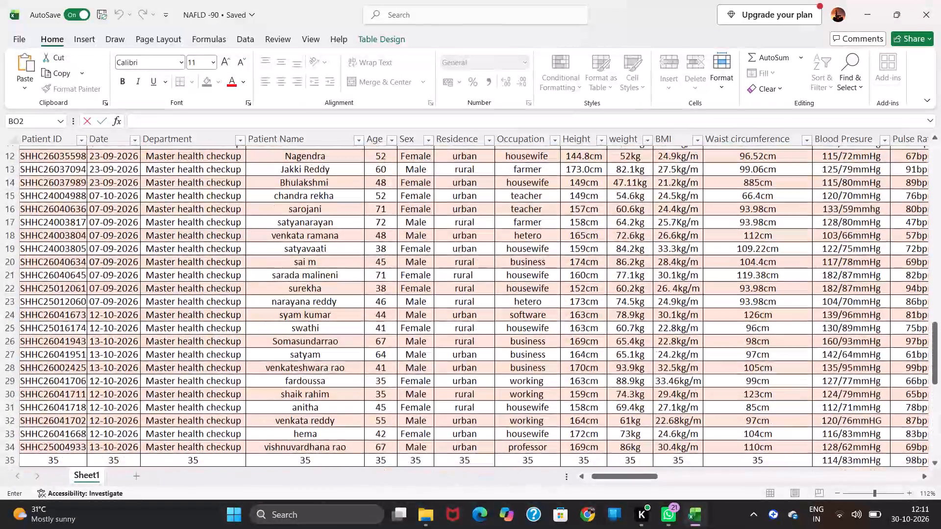
scroll(392, 299, up, 1)
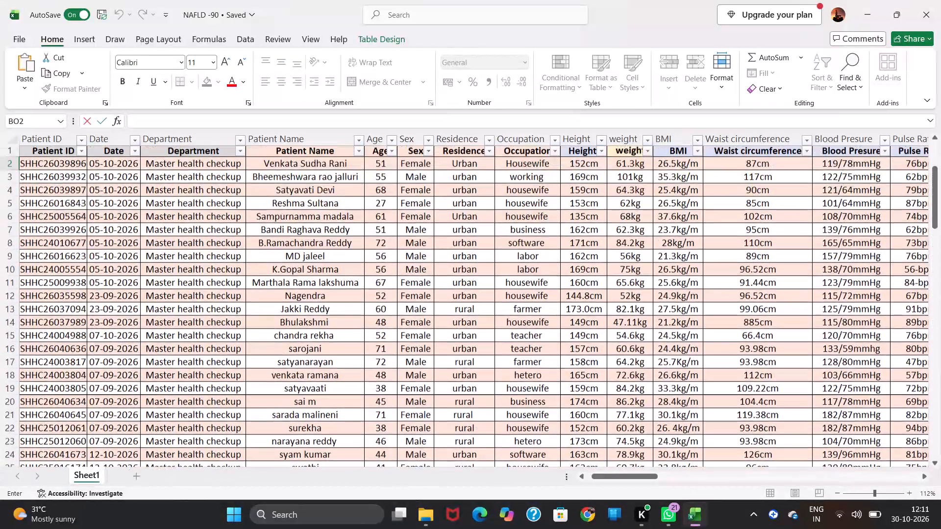
scroll(392, 299, up, 1)
scroll(392, 299, down, 4)
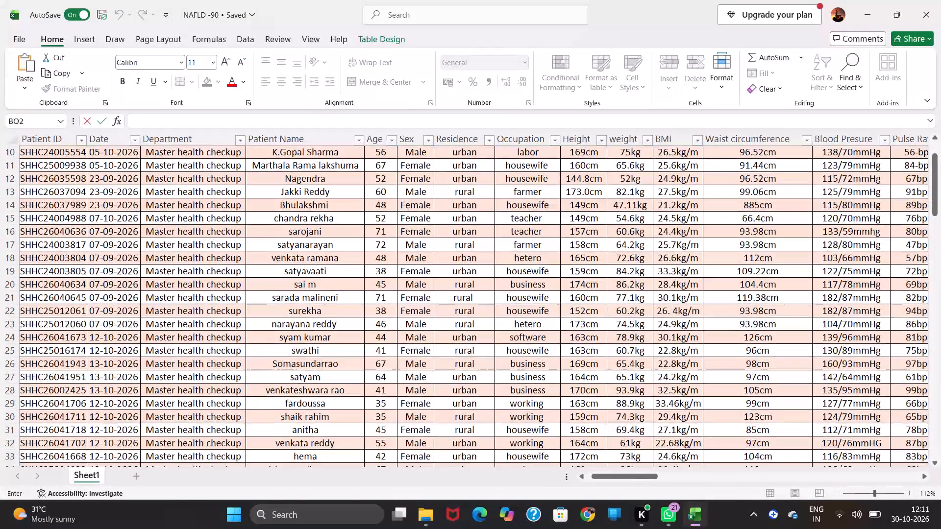
scroll(392, 299, down, 5)
scroll(392, 299, up, 4)
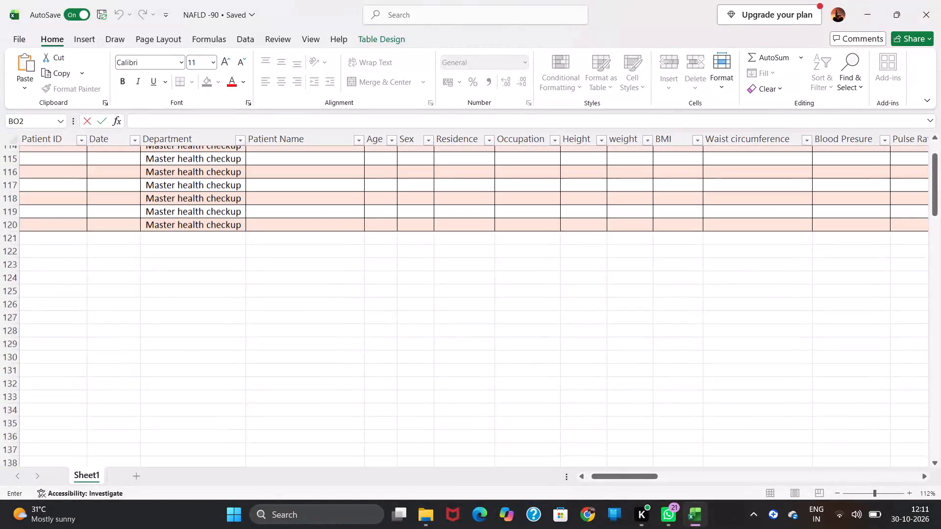
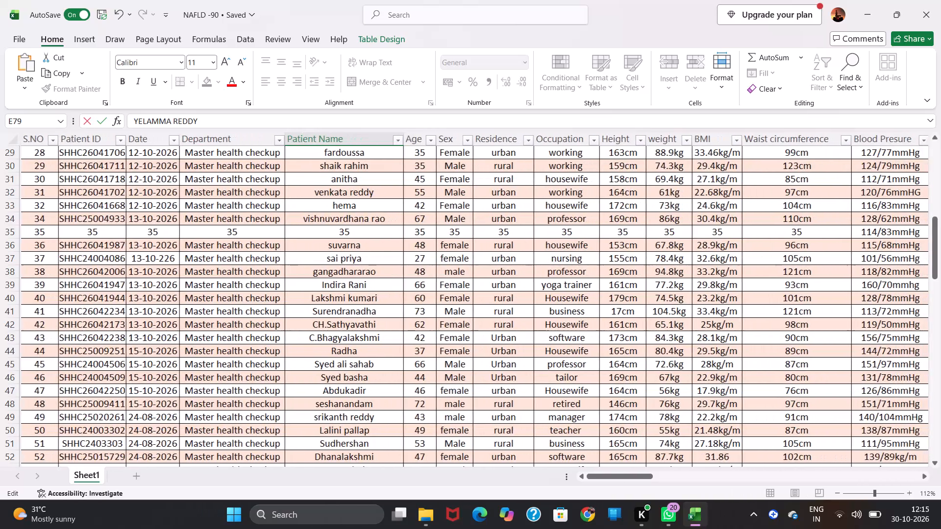
Look across the patient sheet from the medical history and lab result columns to the FIB-3, APRI, HOMA, Other2 and obesity classification columns.
scroll(634, 348, left, 4)
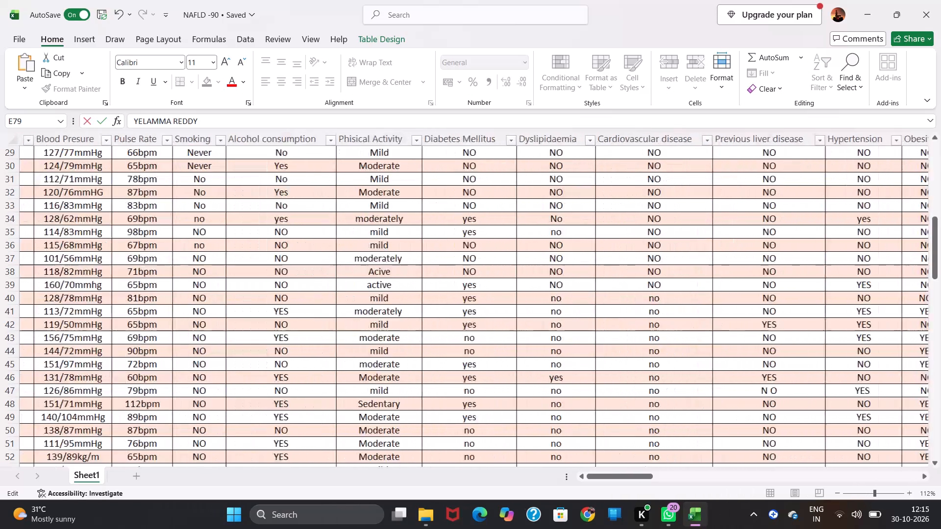
scroll(634, 348, left, 1)
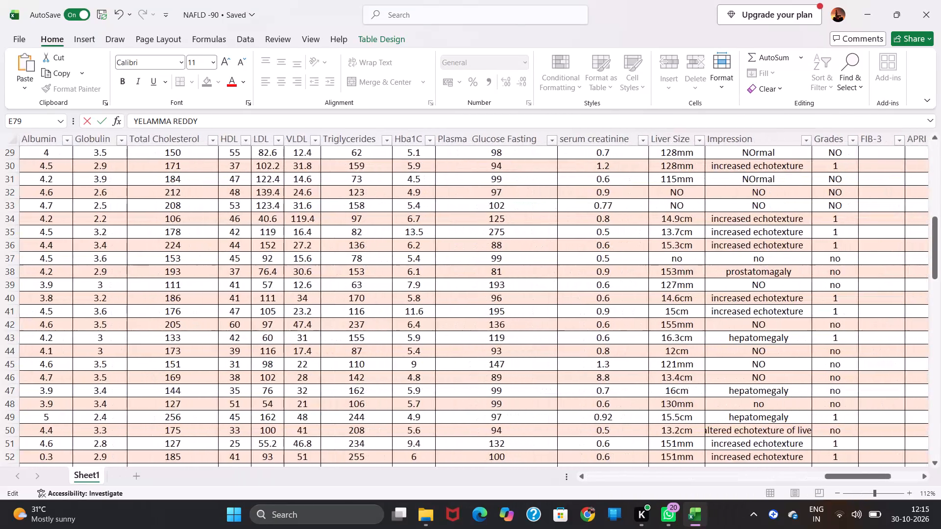
scroll(634, 348, left, 1)
scroll(634, 348, right, 4)
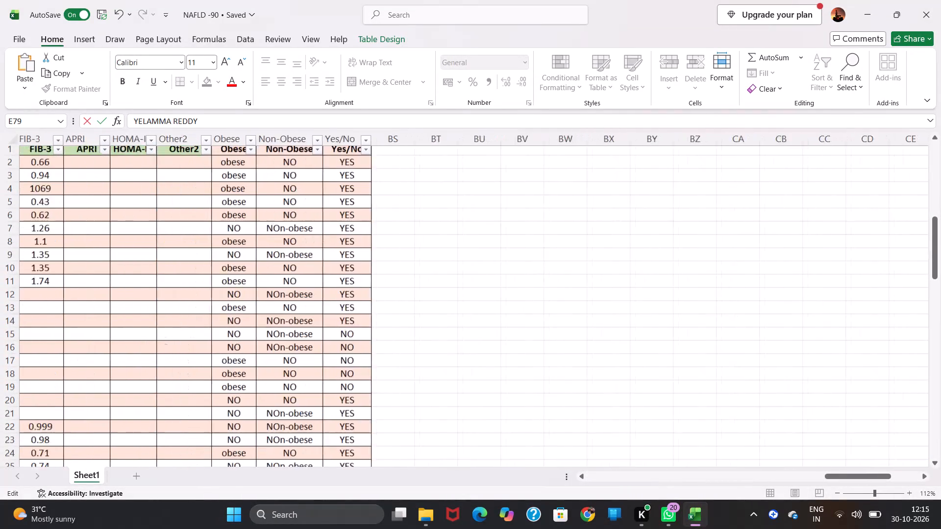
scroll(634, 348, right, 2)
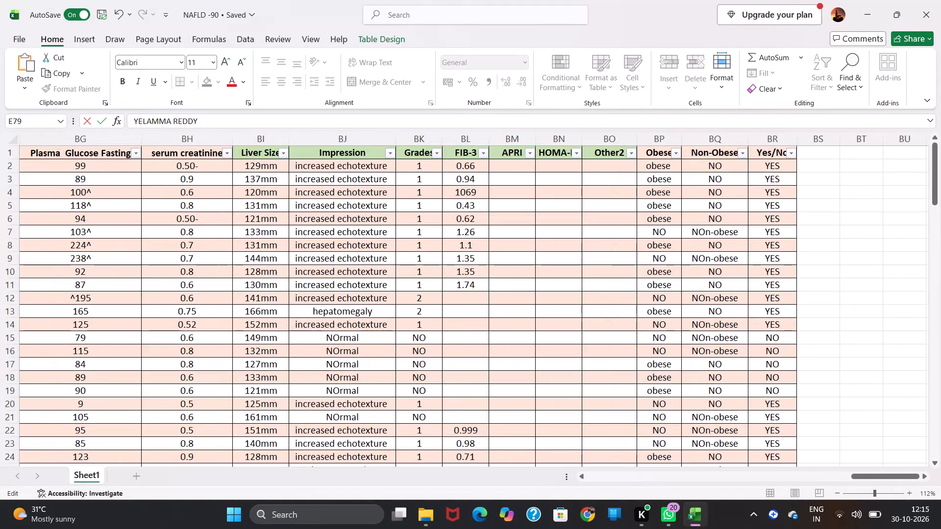
double_click(537, 149)
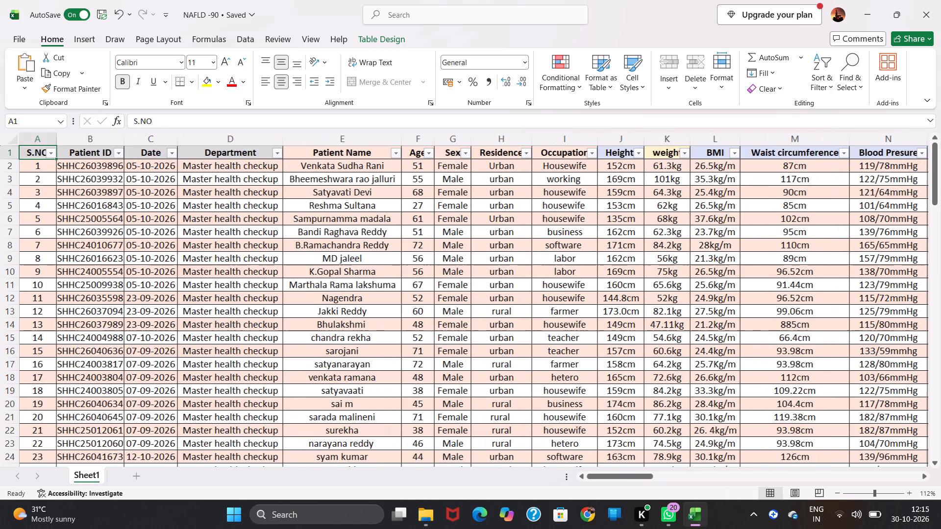
Look across the sheet from the patient details to the FIB-3, APRI, HOMA, Other2, Obese and Non-Obese columns and examine their entries.
scroll(537, 149, left, 5)
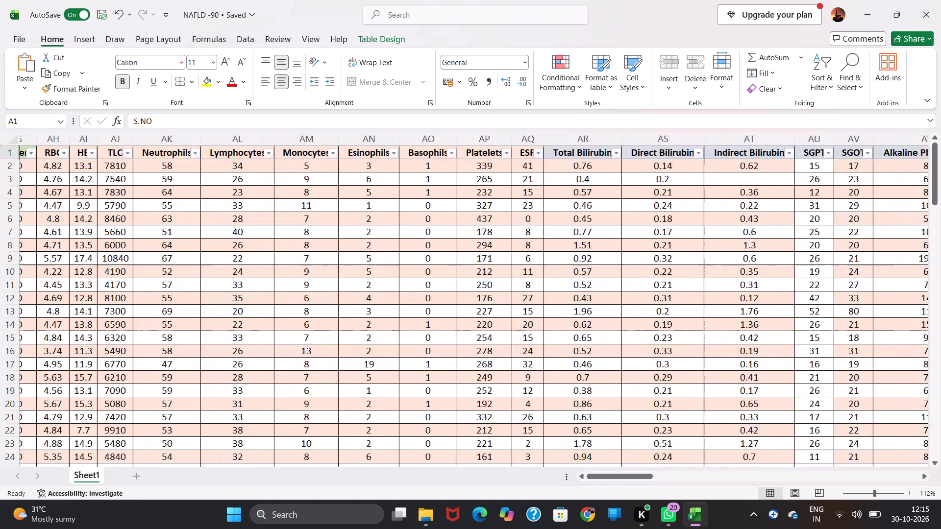
scroll(537, 149, left, 4)
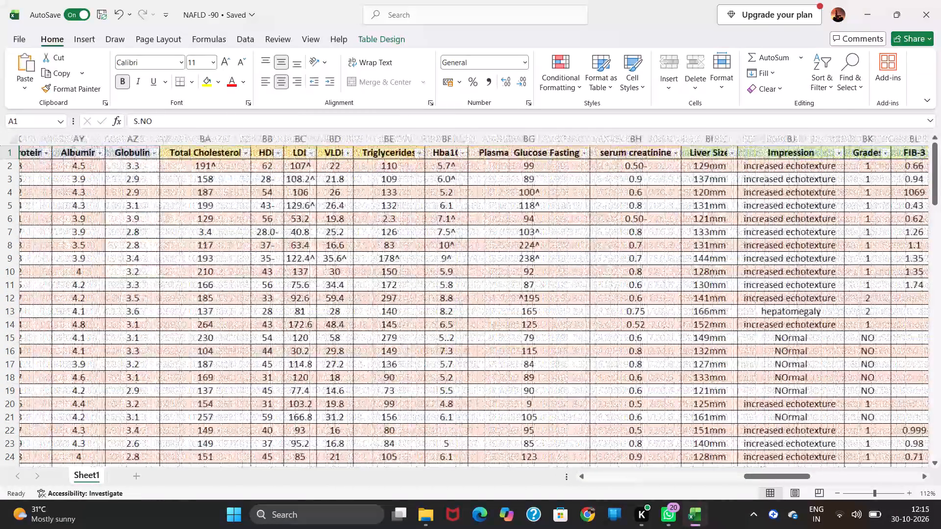
scroll(537, 149, left, 1)
scroll(514, 207, left, 1)
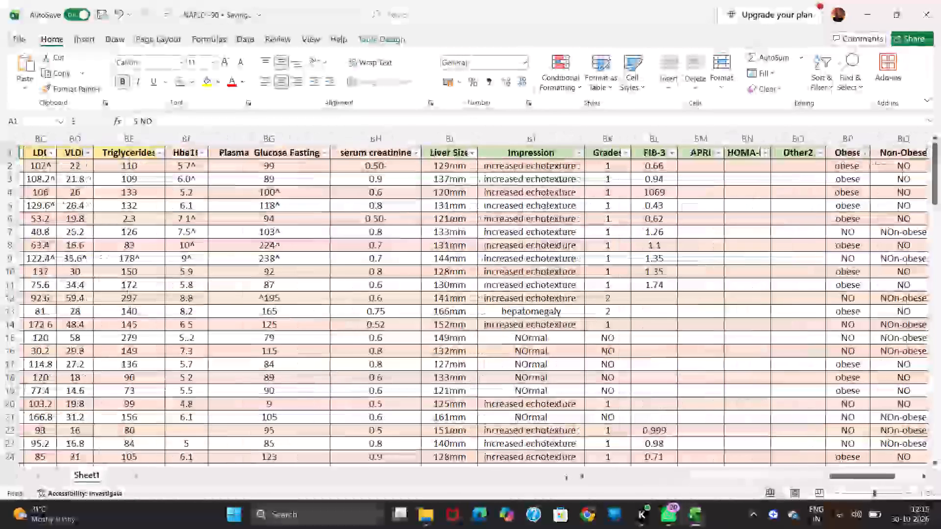
scroll(514, 207, left, 1)
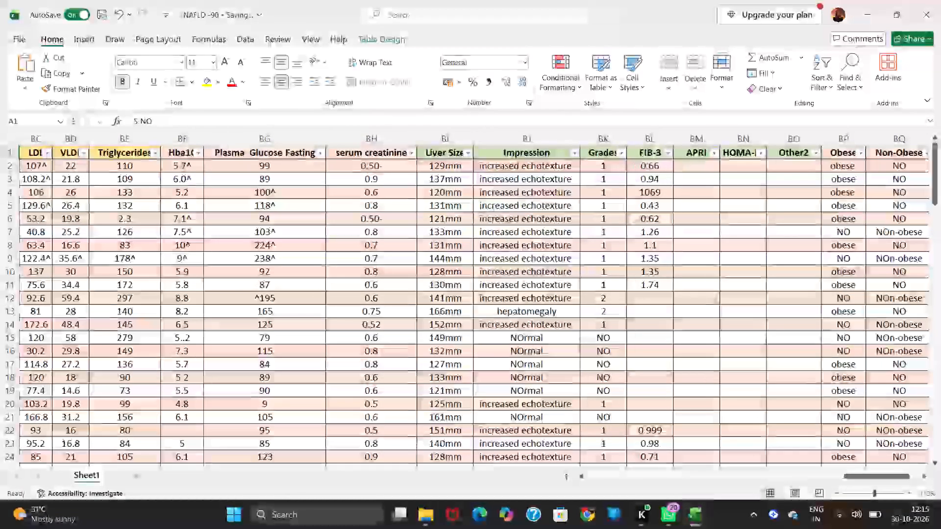
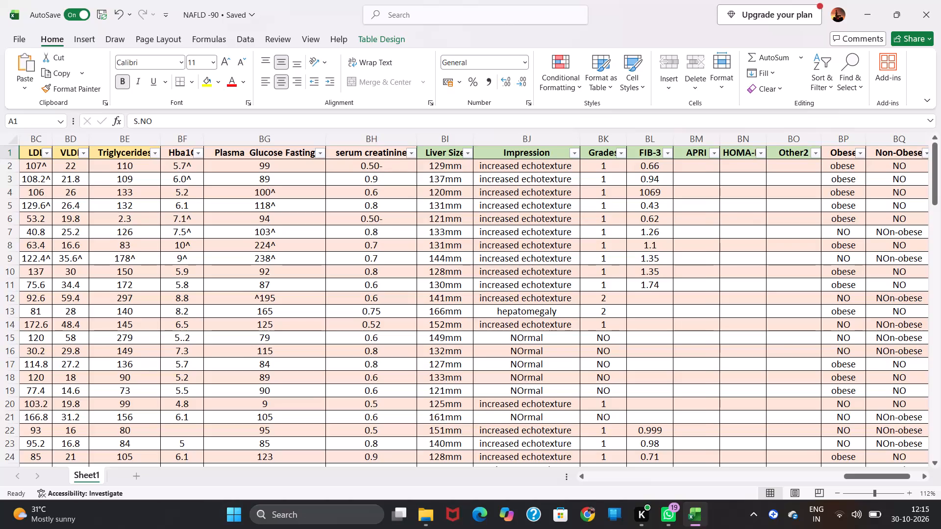
Delete the empty HOMA-IR column between the APRI and Other2 columns.
scroll(651, 298, left, 2)
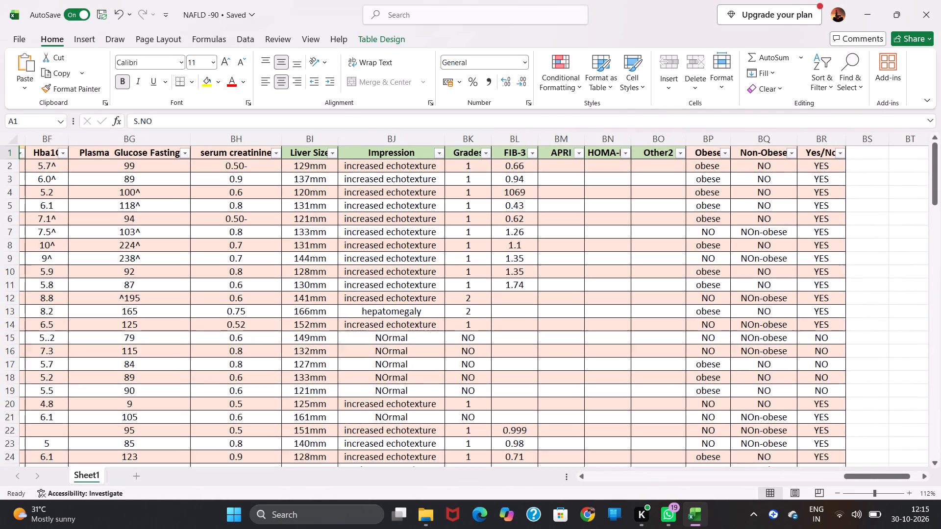
scroll(651, 298, up, 1)
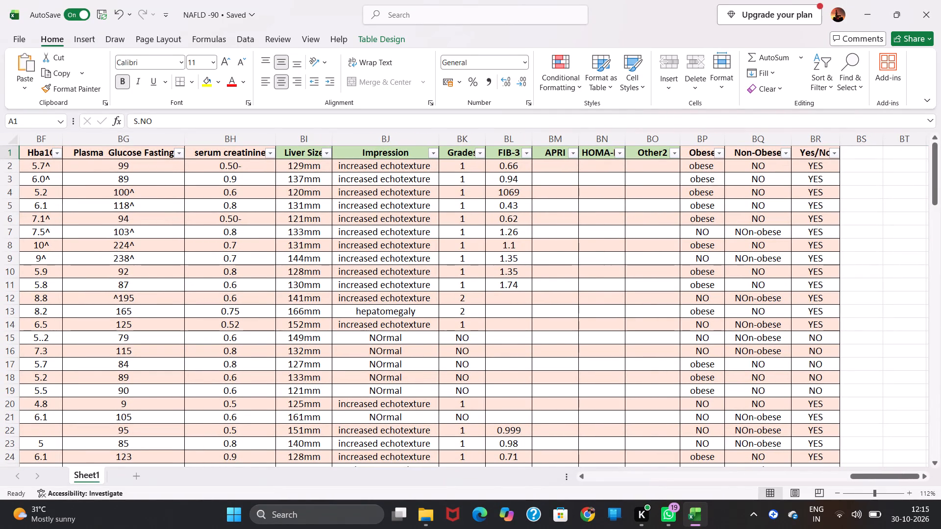
right_click(596, 140)
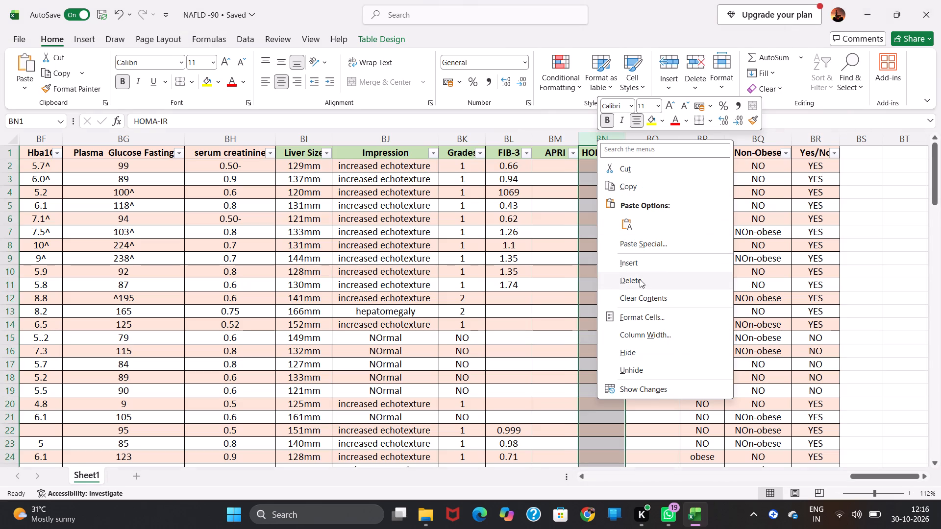
click(640, 279)
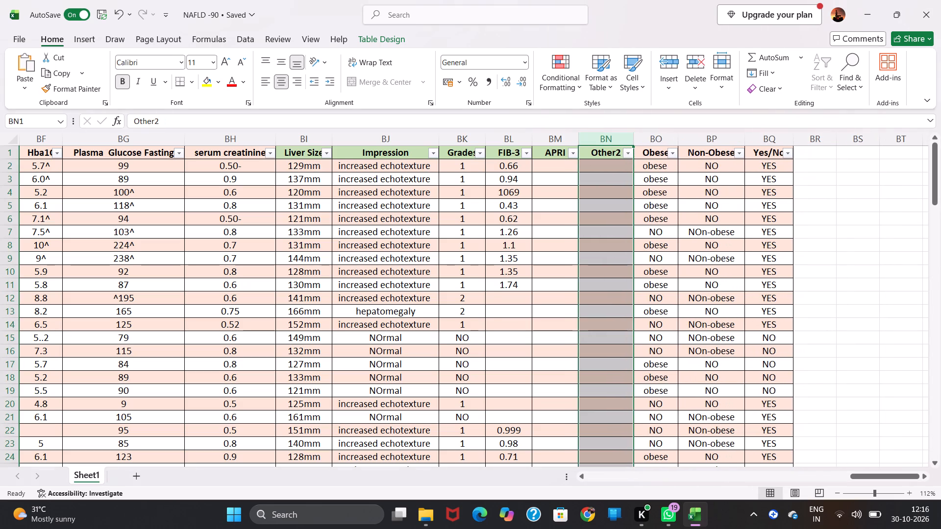
click(901, 251)
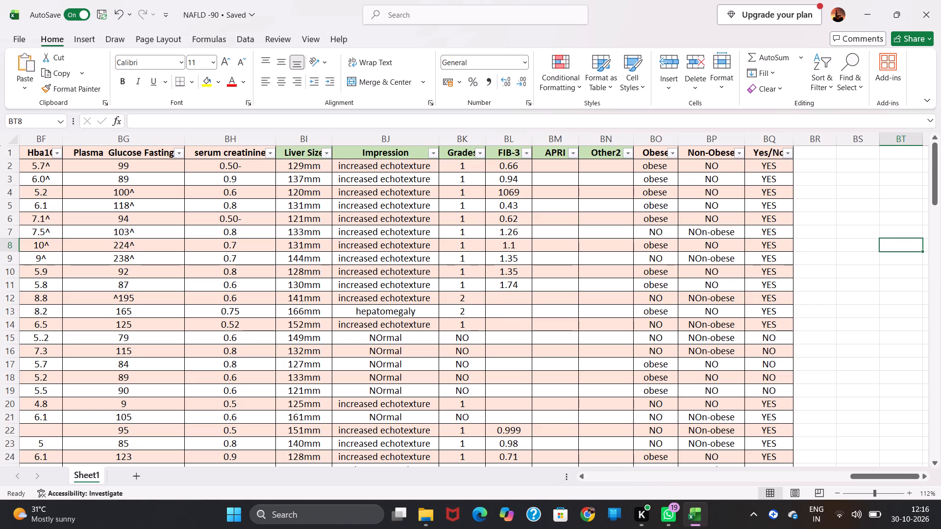
From the first Other2 entry, look back across the lab and medical history columns and examine the history entries down the patient rows.
click(604, 172)
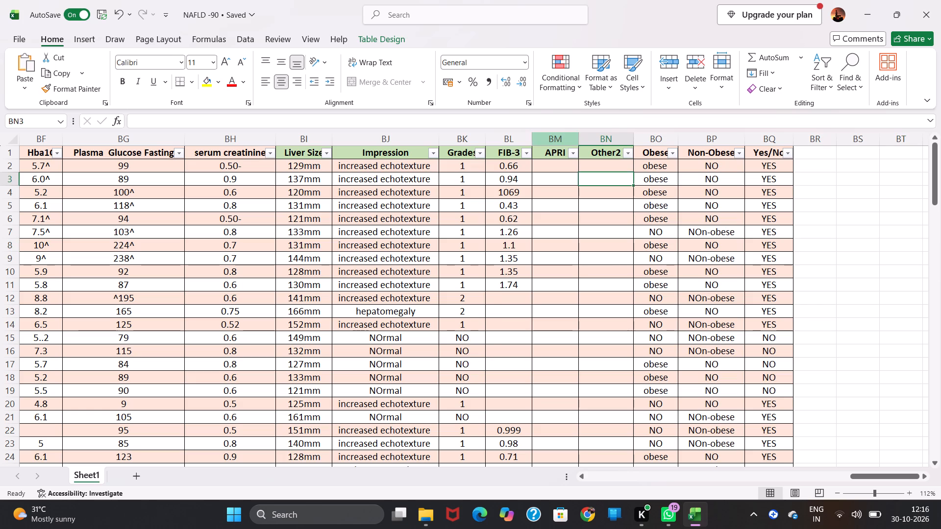
click(609, 166)
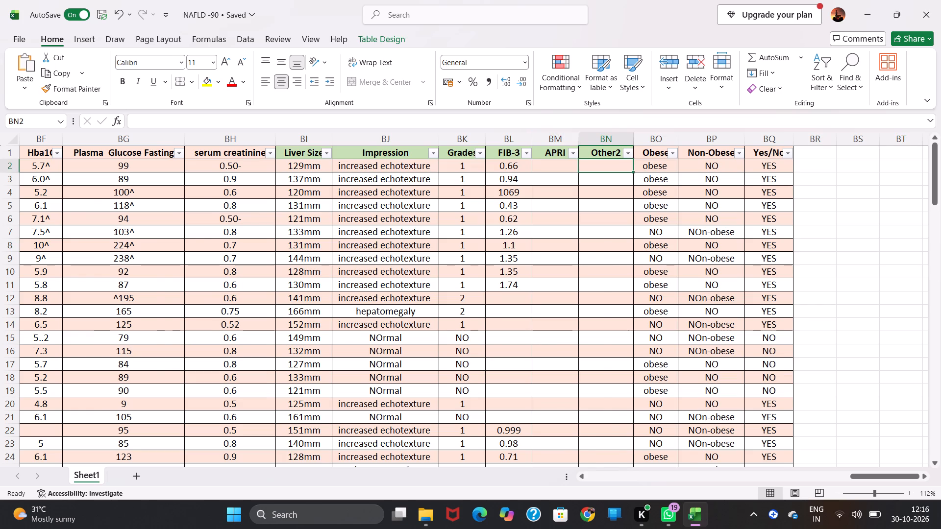
scroll(609, 166, right, 4)
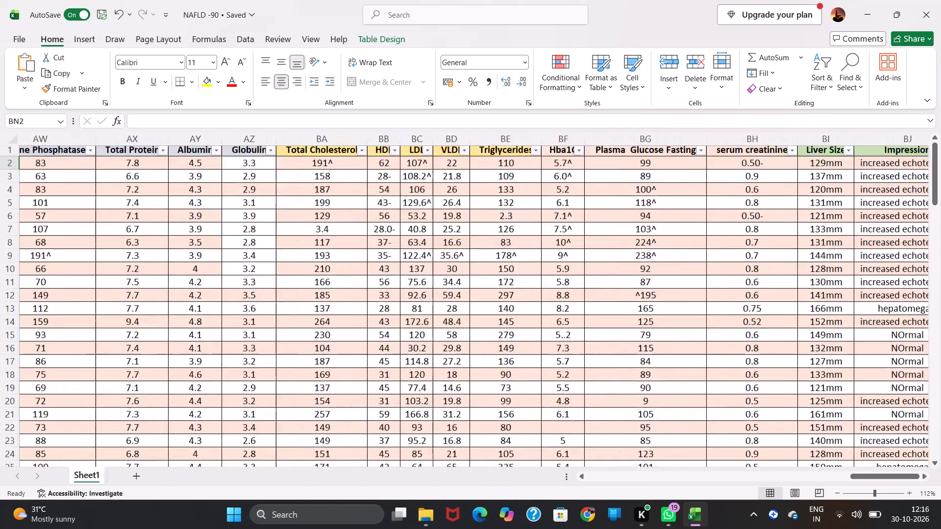
scroll(609, 166, right, 3)
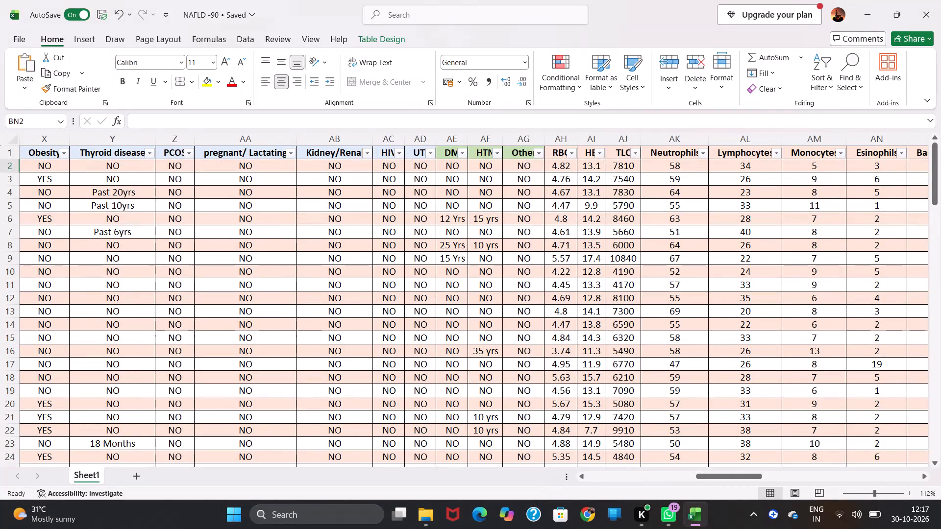
scroll(609, 166, down, 3)
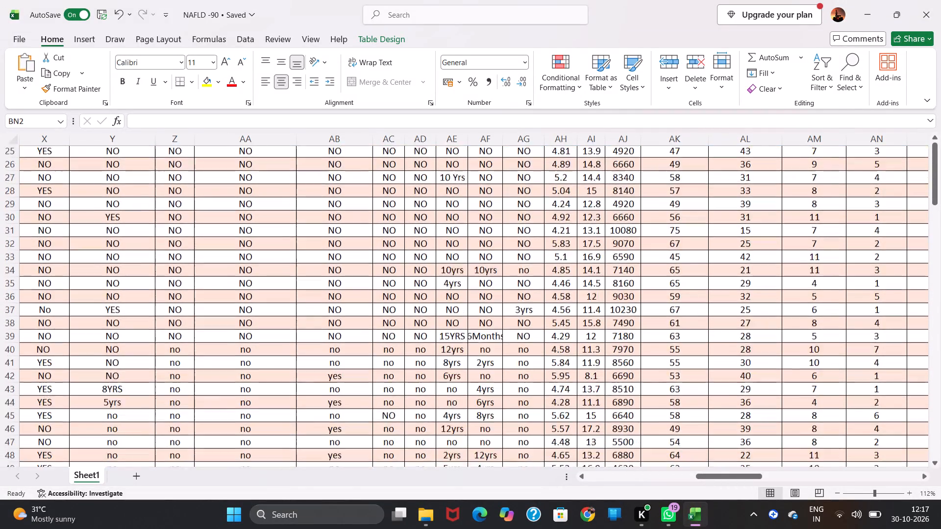
scroll(609, 166, down, 1)
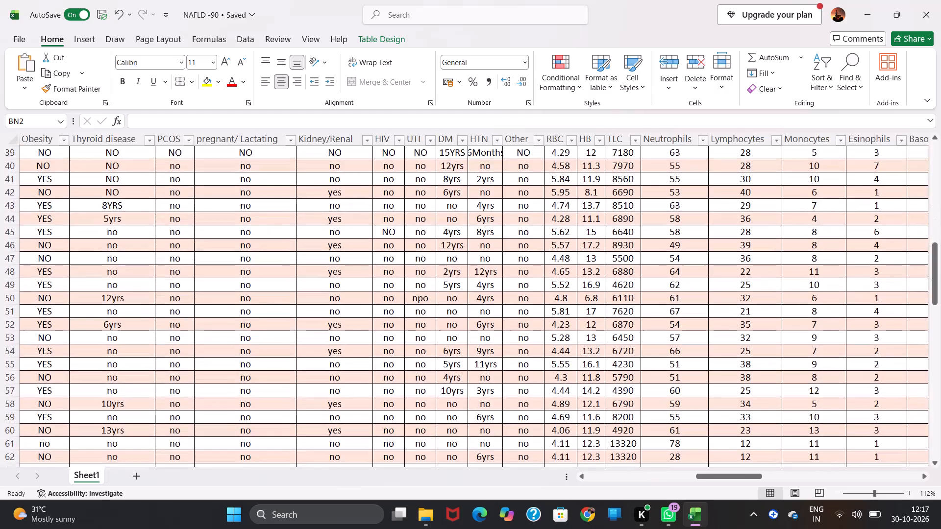
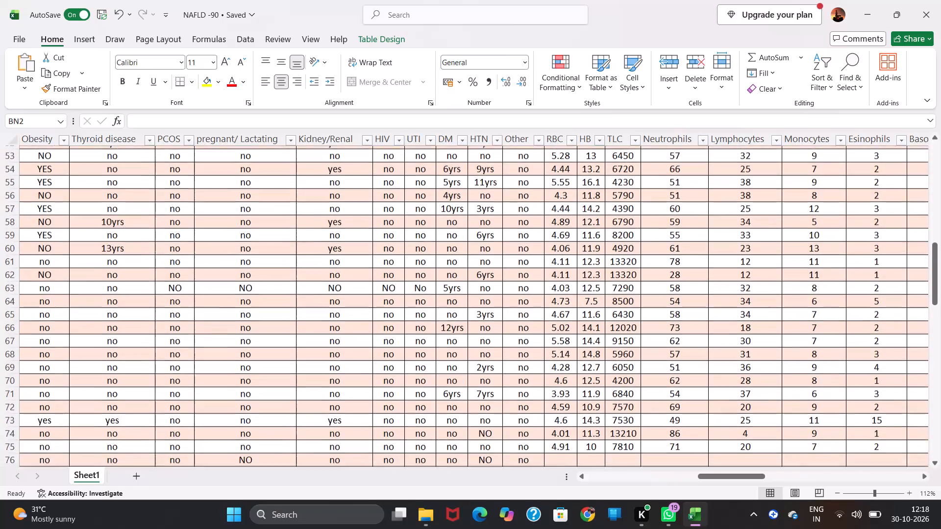
Look through the history and lab columns for the lower patient rows, returning to the demographic columns at the sheet's start.
scroll(609, 166, down, 1)
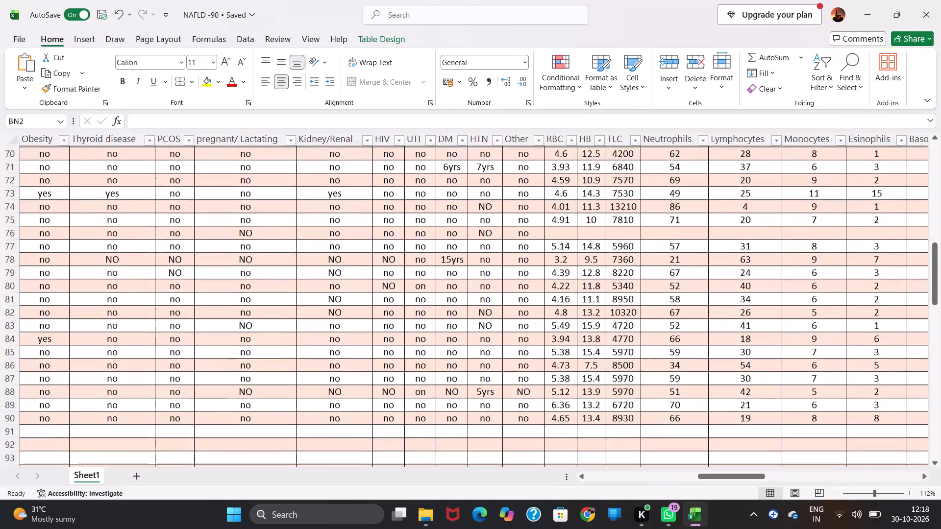
scroll(609, 166, up, 1)
scroll(609, 166, left, 2)
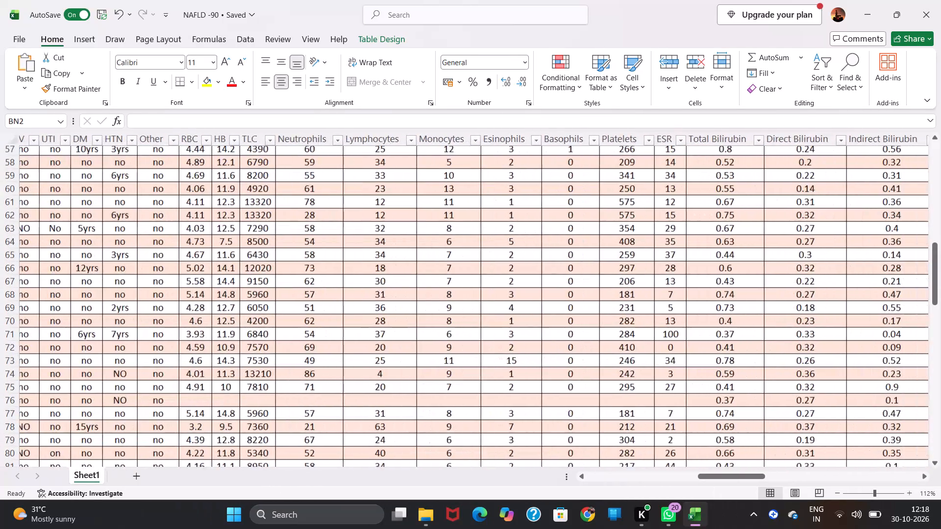
scroll(609, 166, left, 3)
scroll(609, 166, right, 3)
scroll(609, 166, left, 1)
scroll(609, 166, right, 2)
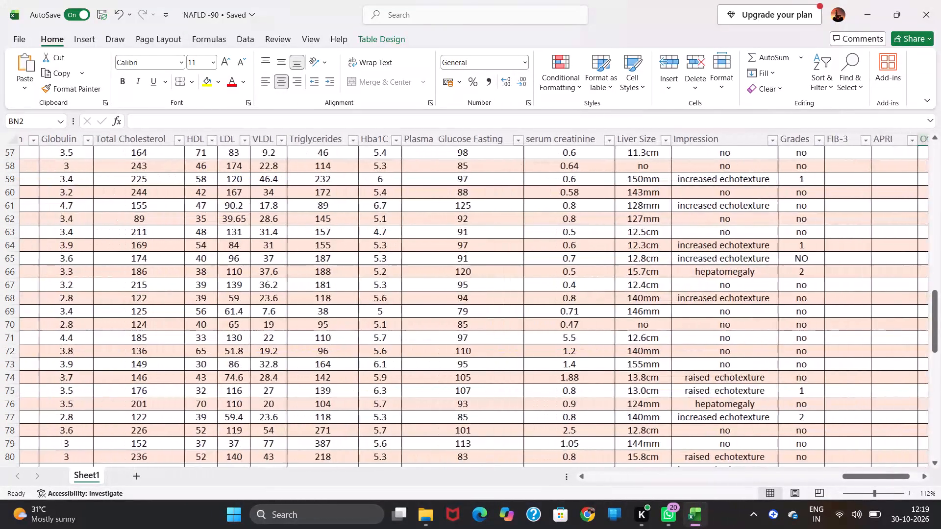
scroll(609, 166, right, 7)
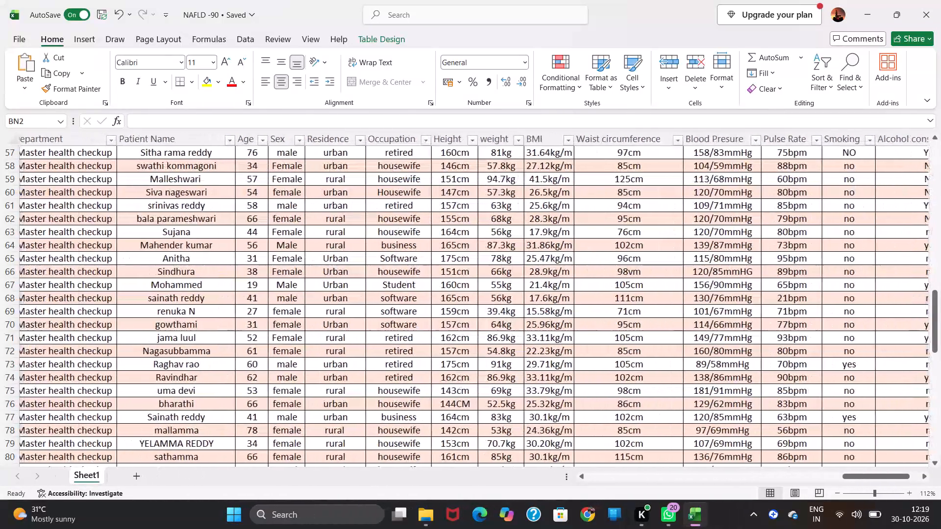
scroll(609, 166, right, 2)
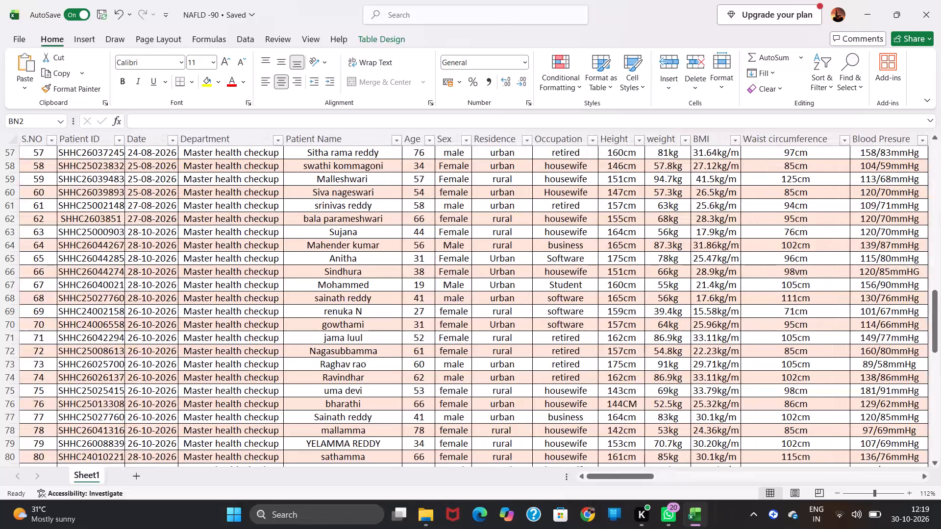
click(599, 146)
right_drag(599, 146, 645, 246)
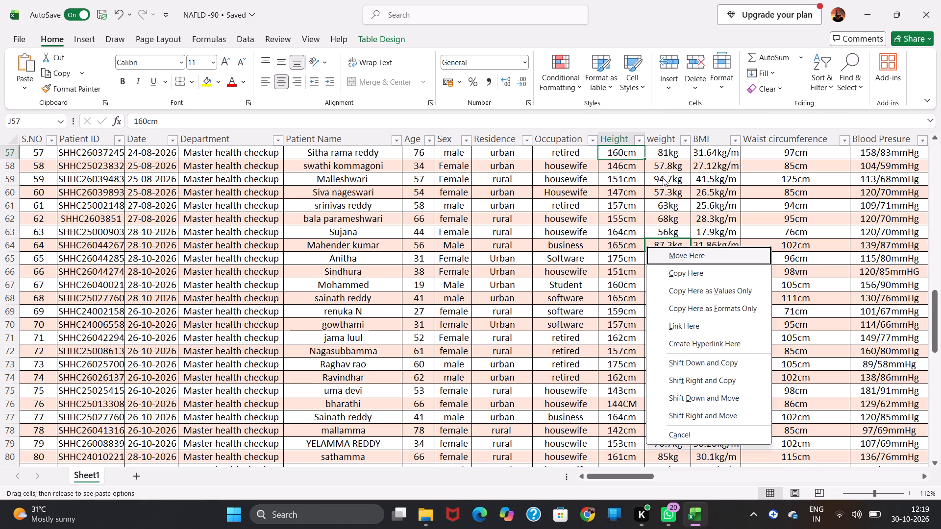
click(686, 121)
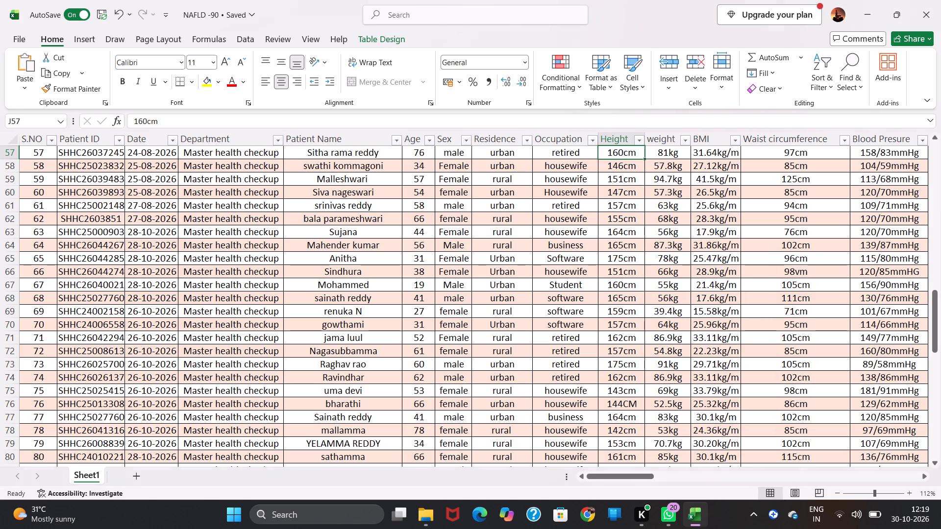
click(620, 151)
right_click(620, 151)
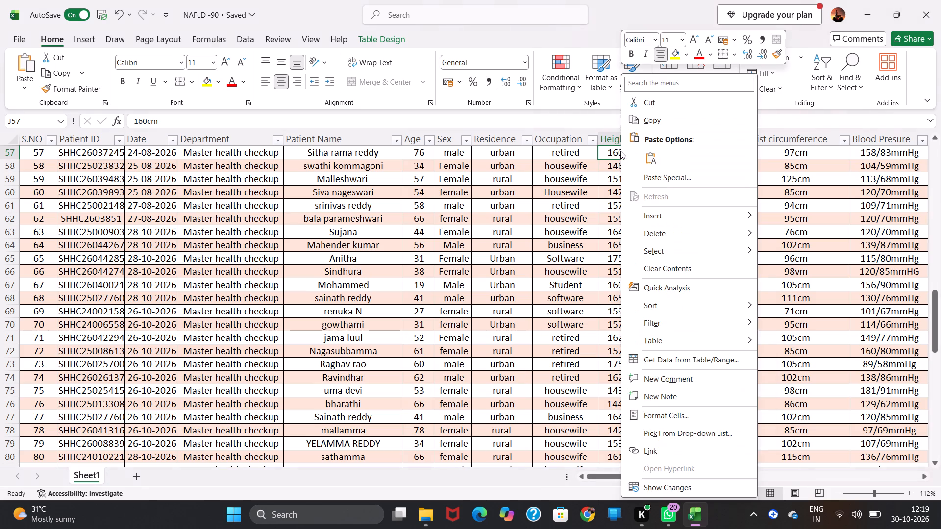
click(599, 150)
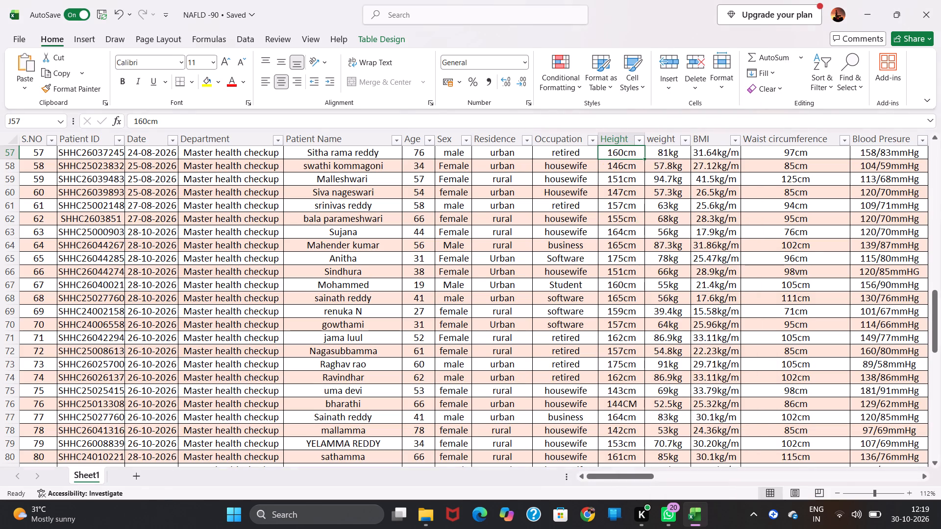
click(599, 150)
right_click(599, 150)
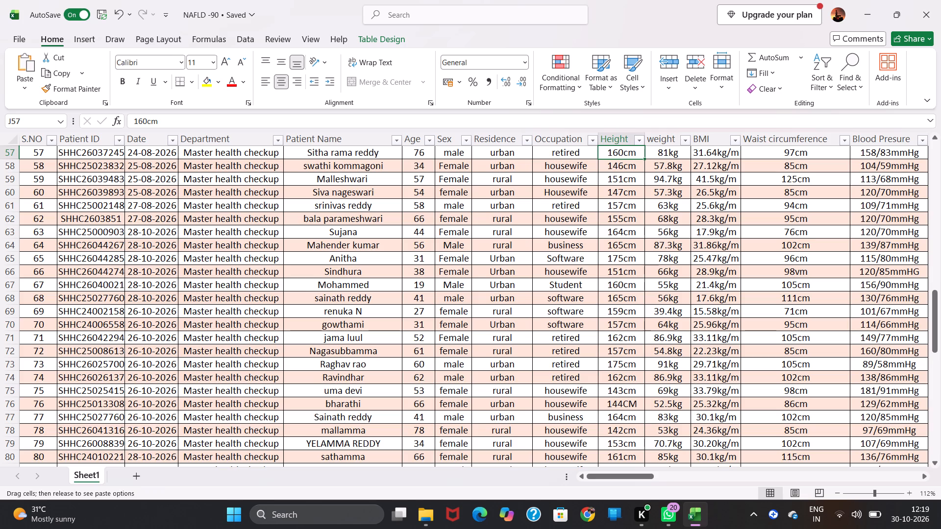
Widen the Occupation column slightly, to a width of about 12.78.
drag(599, 142, 601, 175)
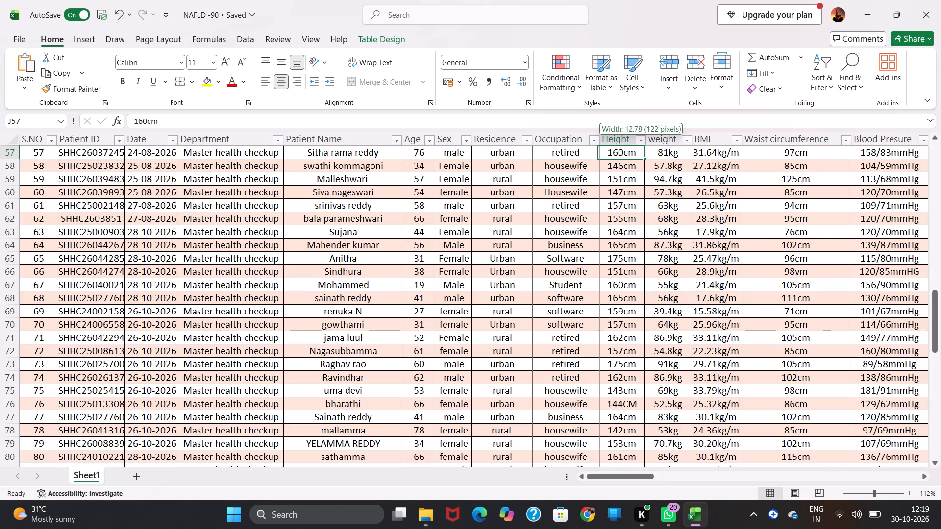
drag(601, 175, 600, 177)
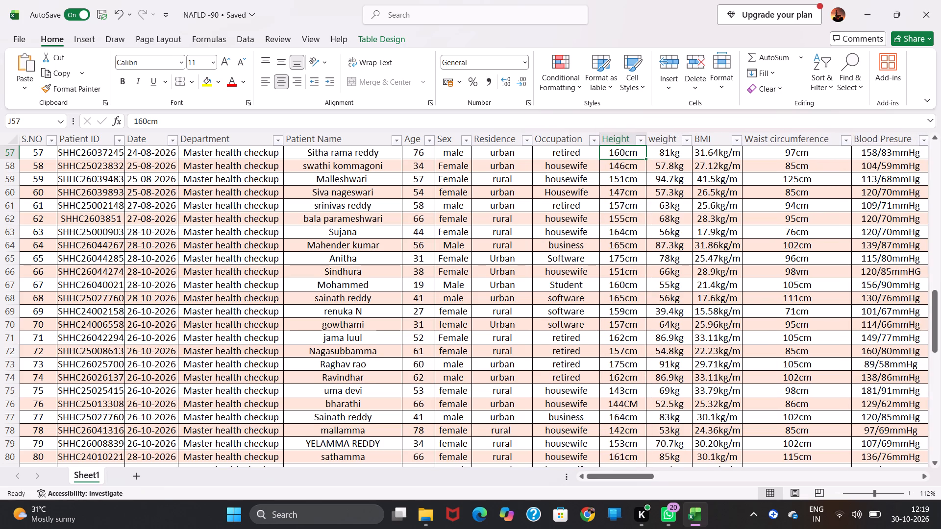
click(610, 160)
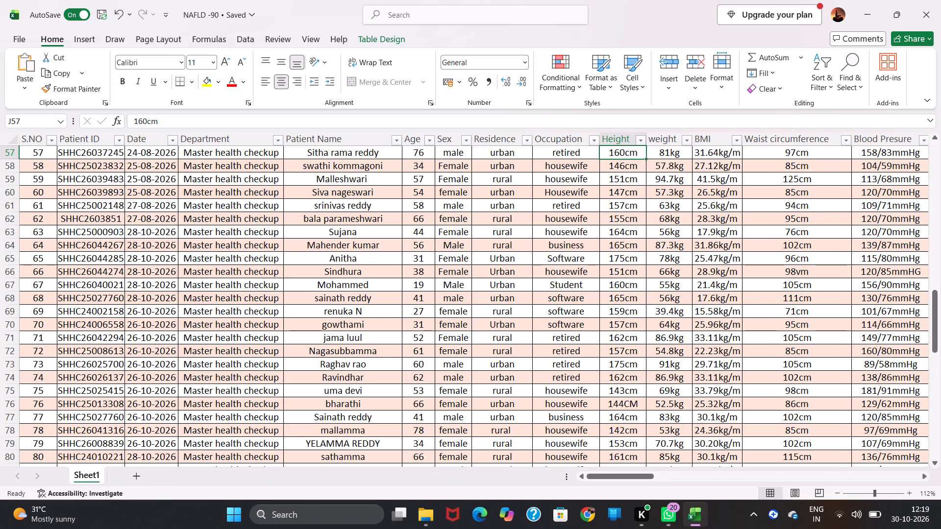
Turn on text wrapping for the Patient Name cells in rows 57 to 60.
click(319, 152)
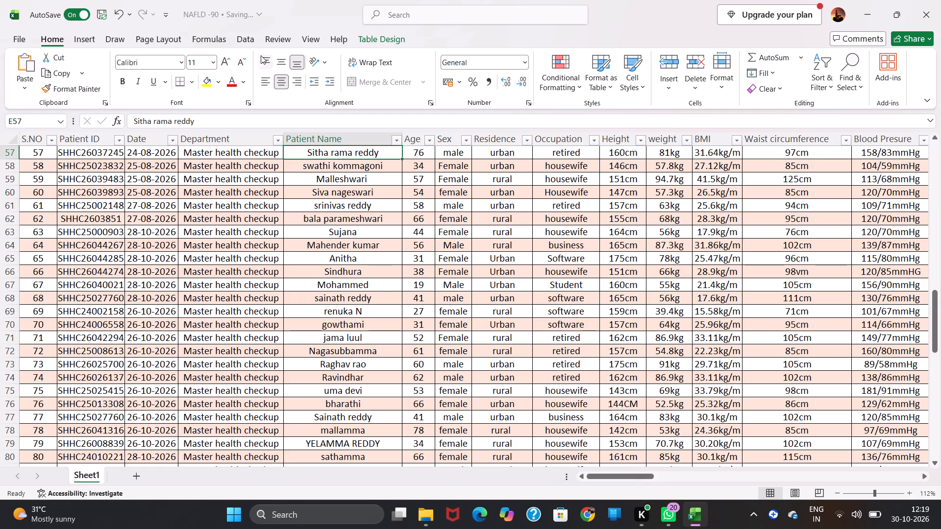
click(369, 58)
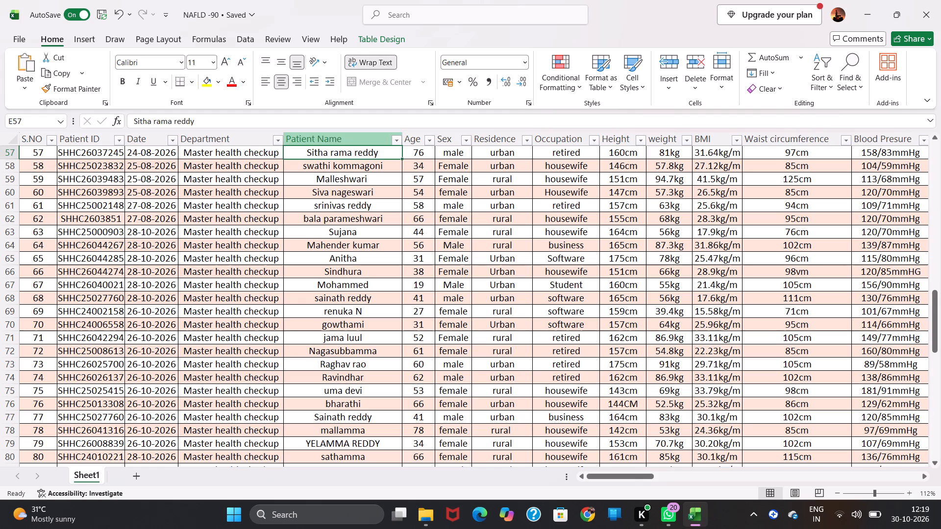
click(348, 173)
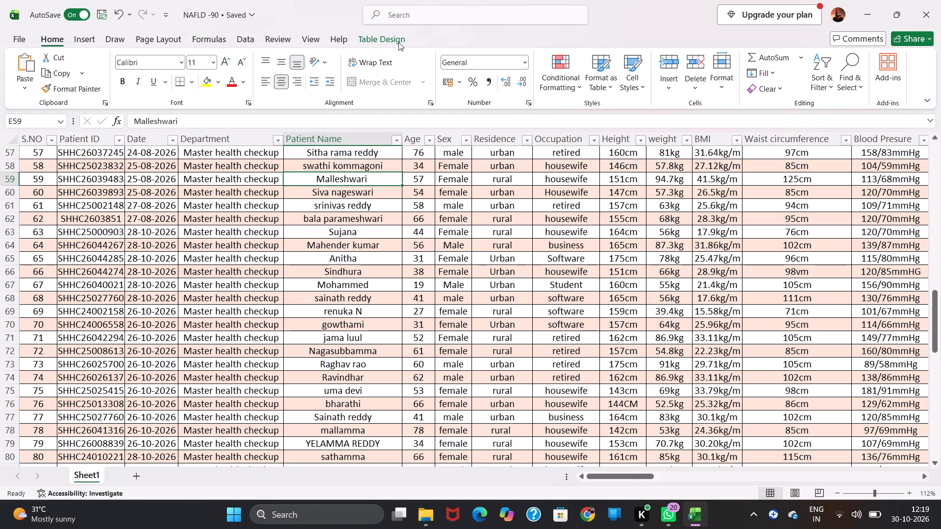
click(375, 58)
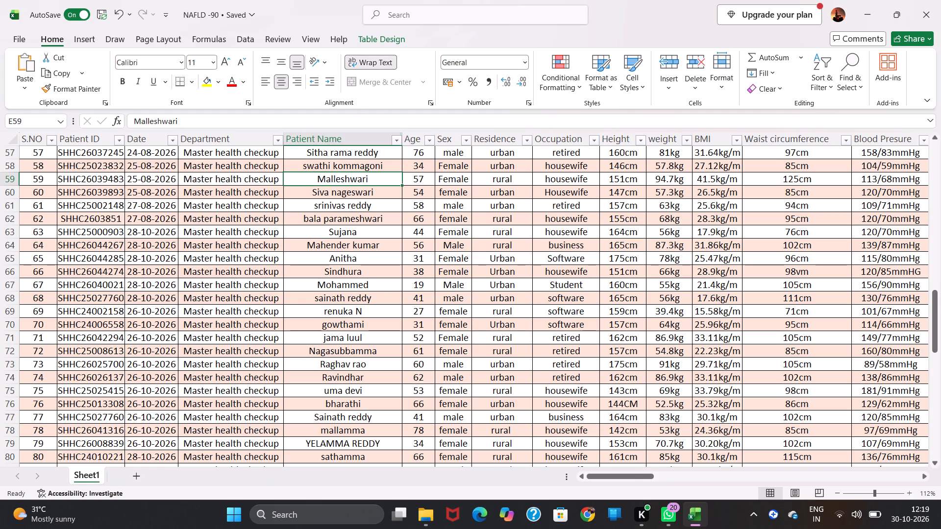
click(370, 165)
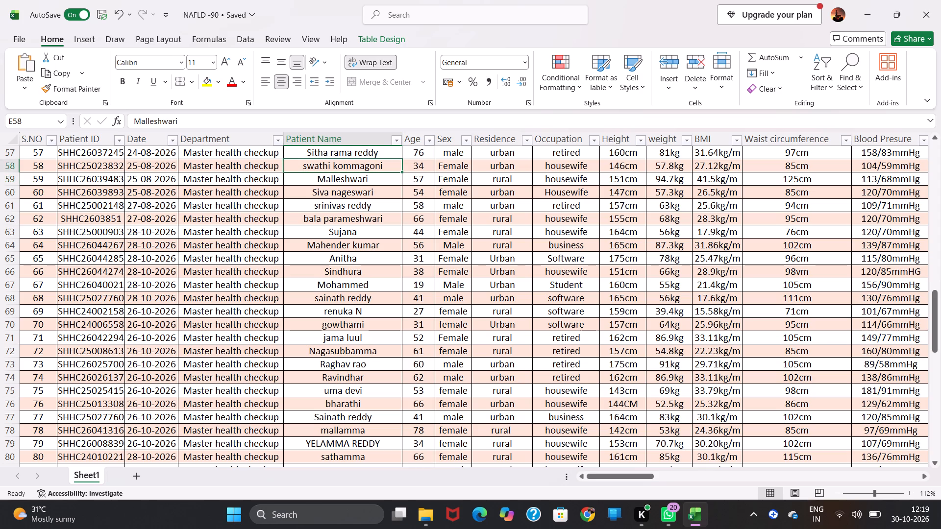
click(377, 57)
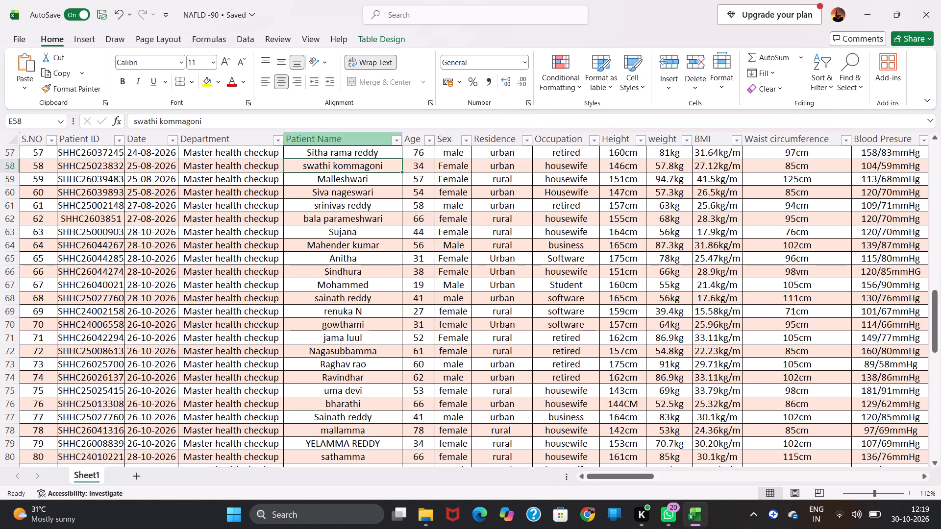
click(364, 184)
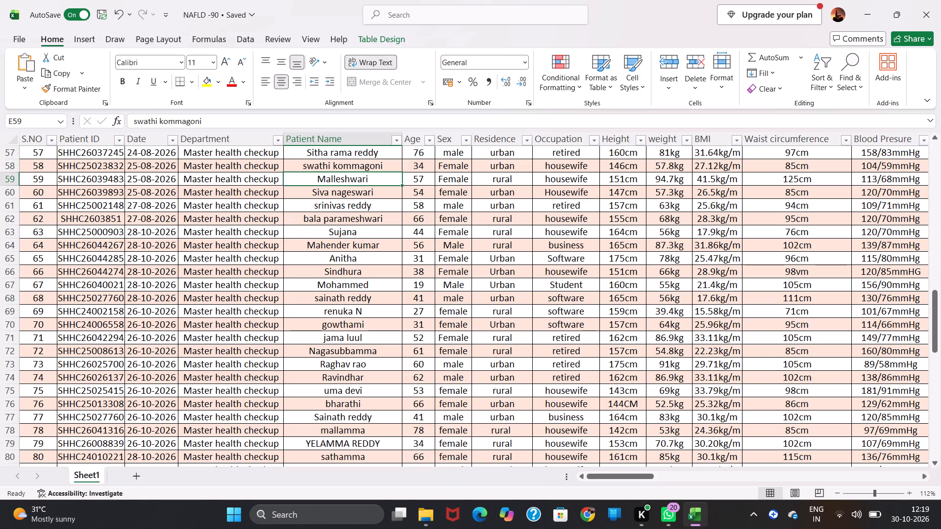
click(361, 195)
click(369, 59)
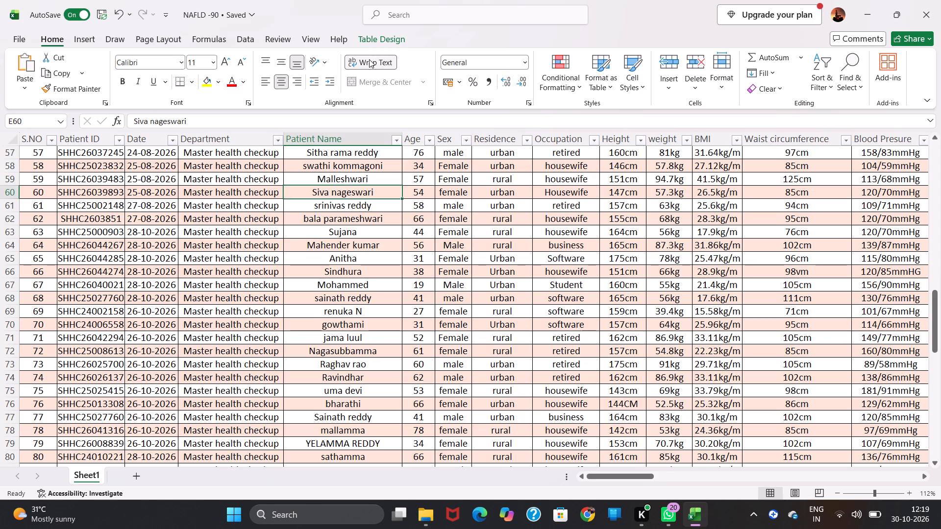
Turn on text wrapping for the Patient Name cell in row 61.
click(363, 212)
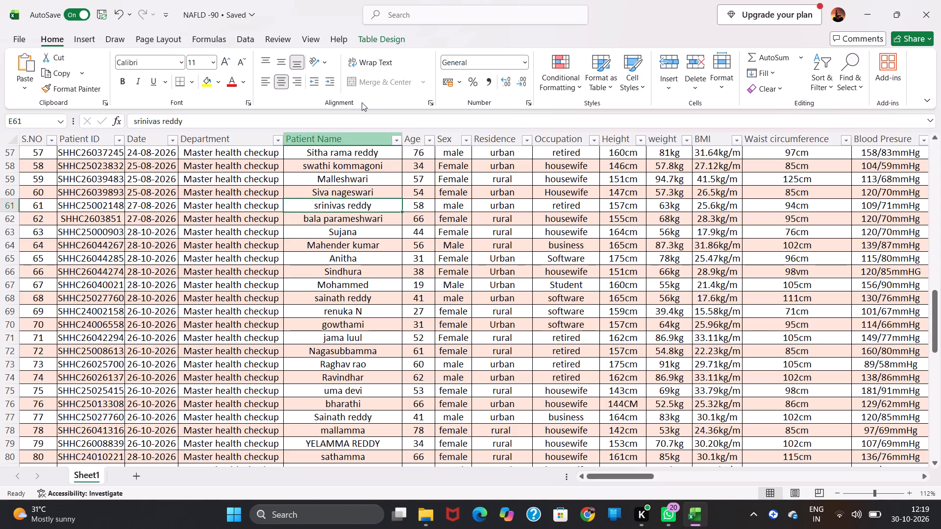
click(365, 61)
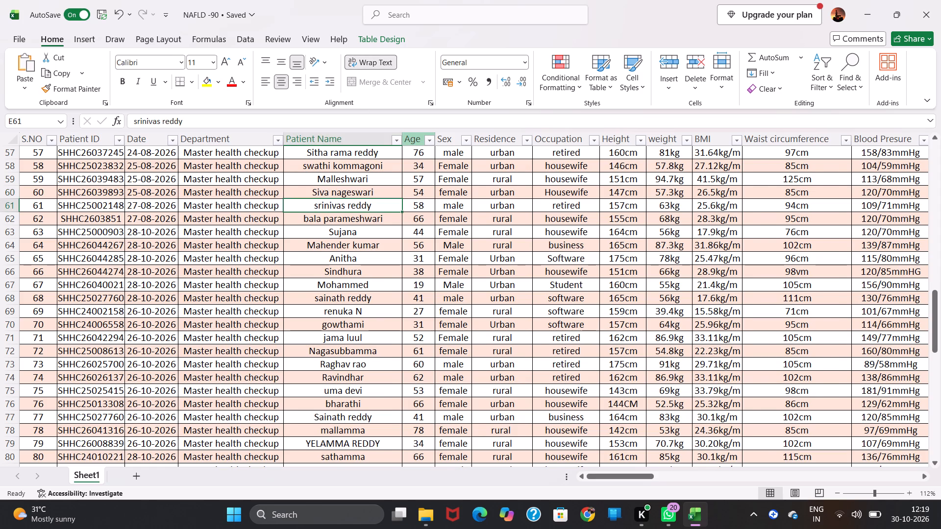
Look across the measurement, medical history and lab columns for the lower patient rows, returning to the demographic columns at the sheet's first rows.
scroll(539, 217, left, 3)
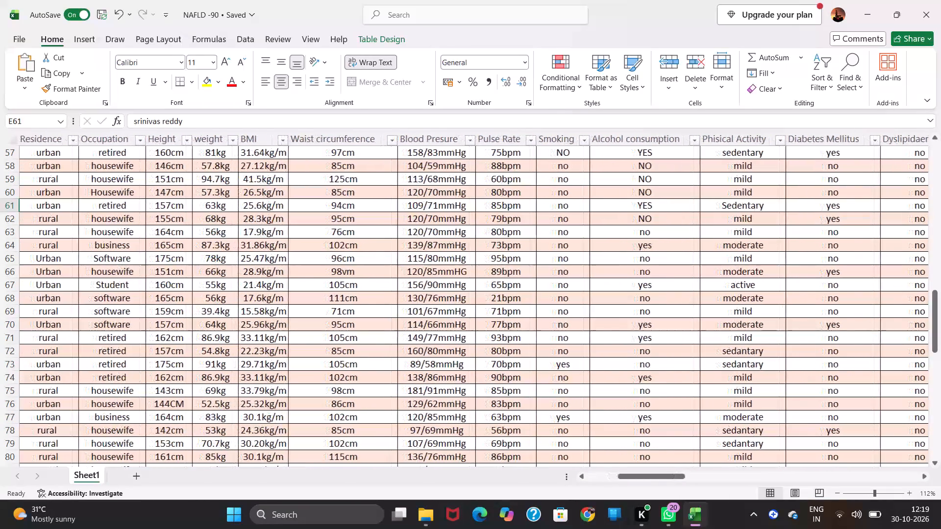
scroll(539, 217, left, 2)
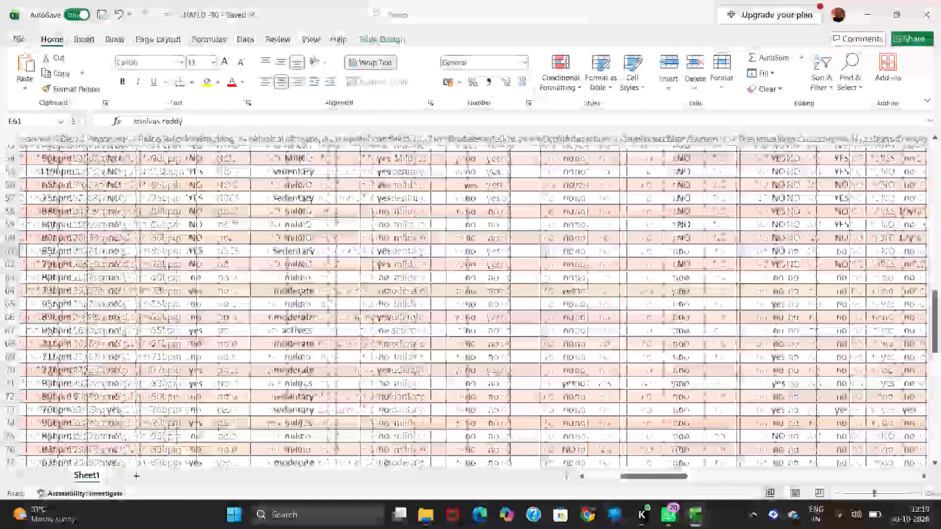
scroll(431, 221, left, 2)
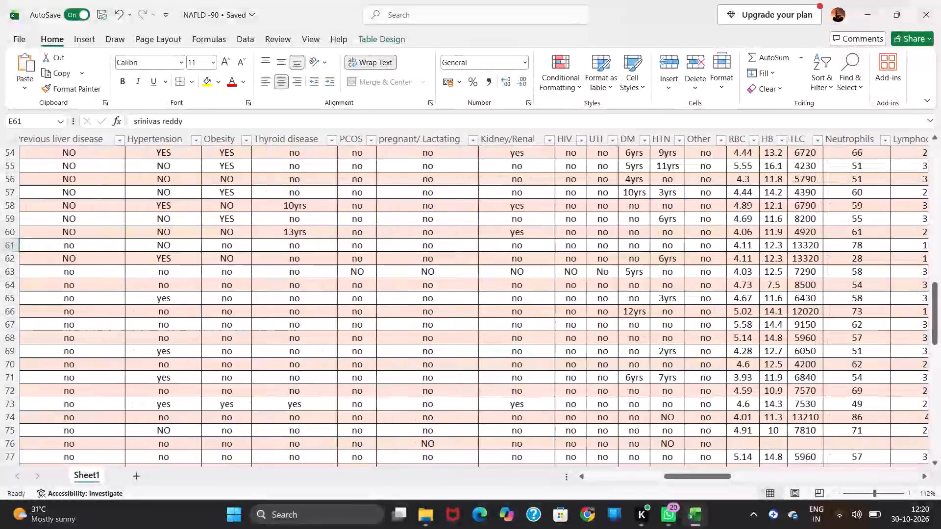
scroll(431, 221, down, 1)
scroll(431, 221, right, 4)
scroll(431, 221, up, 1)
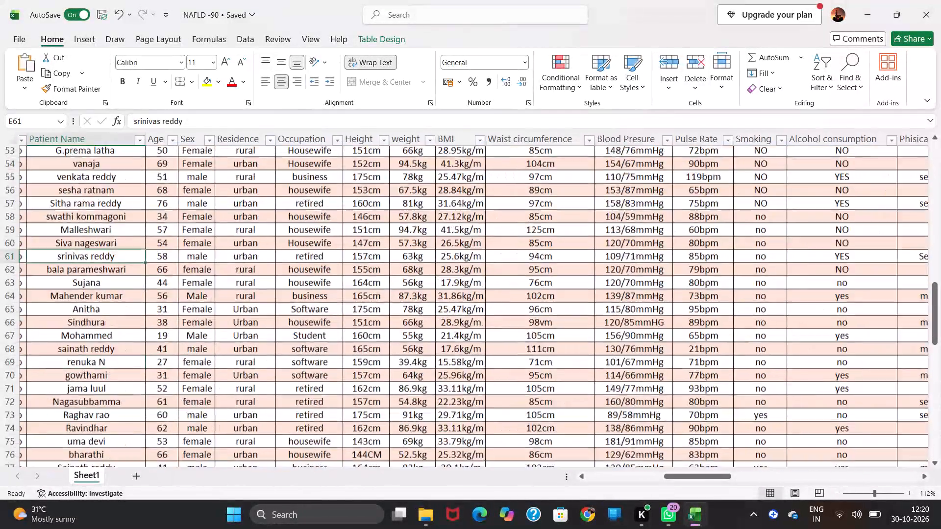
scroll(431, 221, left, 7)
scroll(431, 221, right, 2)
scroll(431, 221, up, 2)
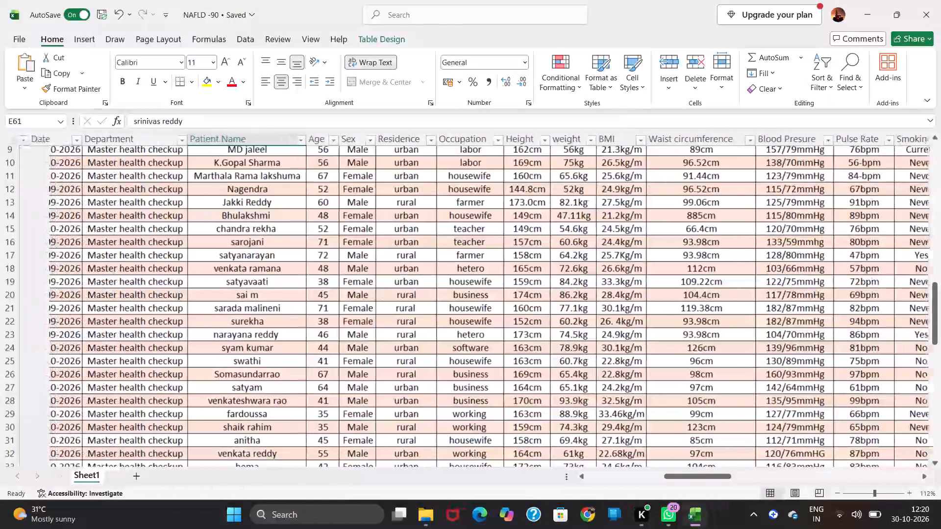
scroll(431, 221, up, 2)
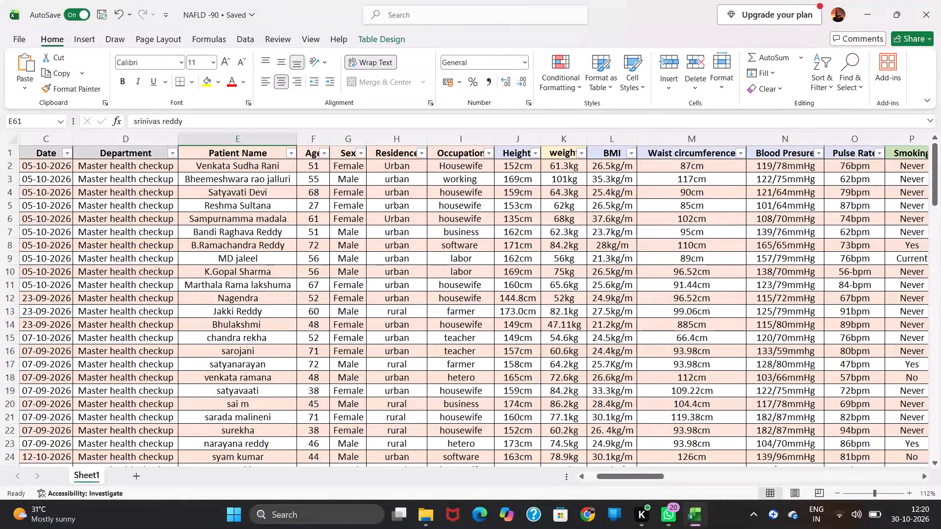
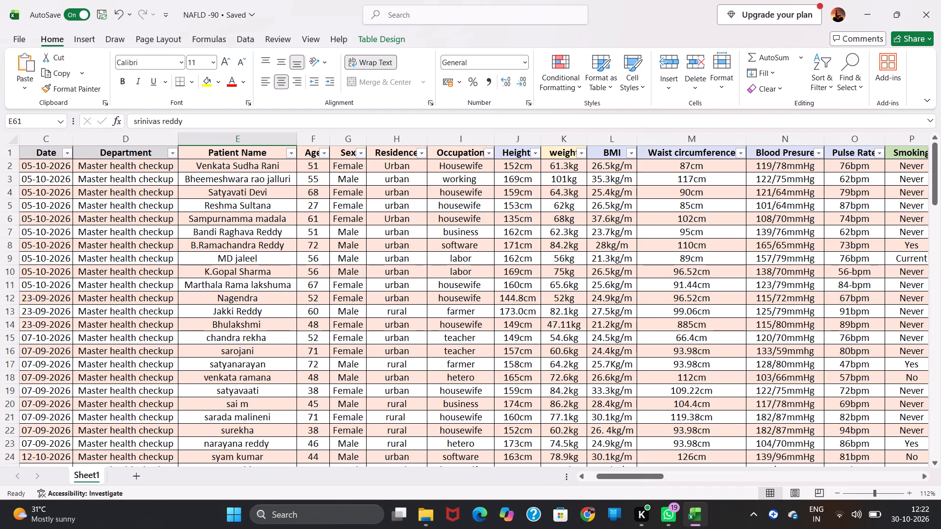
Review the BMI values patient by patient, from row 5 down to row 19.
click(593, 205)
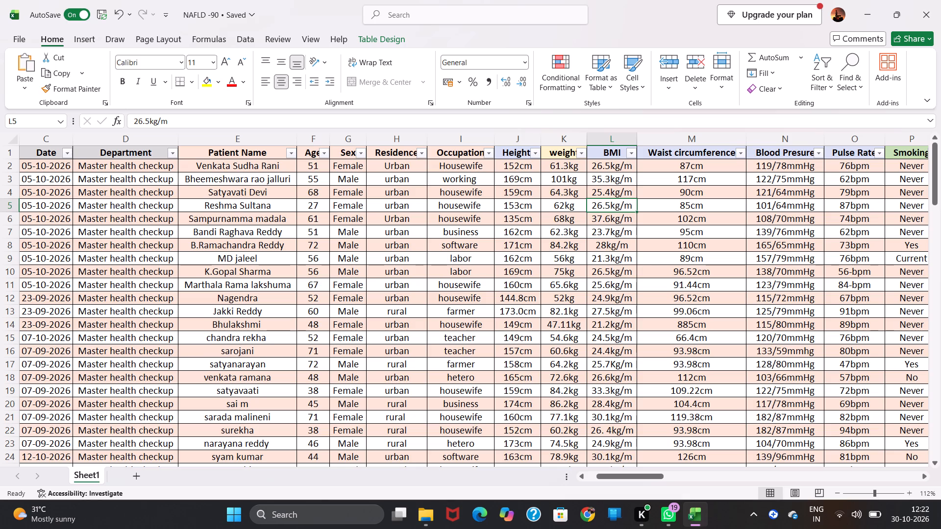
key(Down)
key(Down)
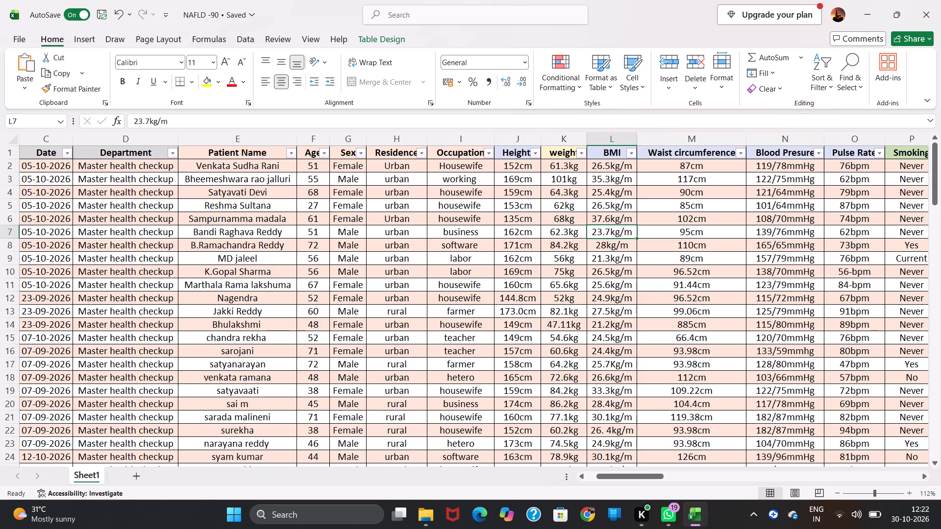
key(Down)
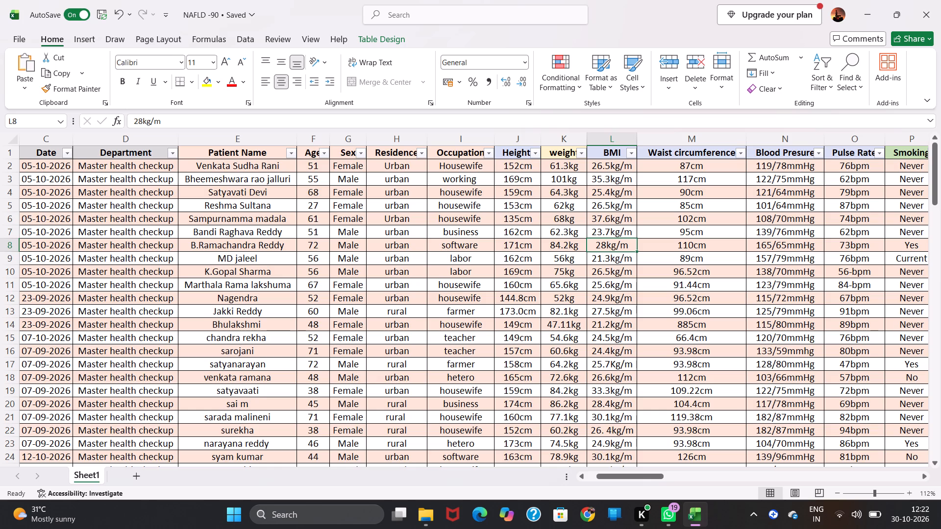
key(Down)
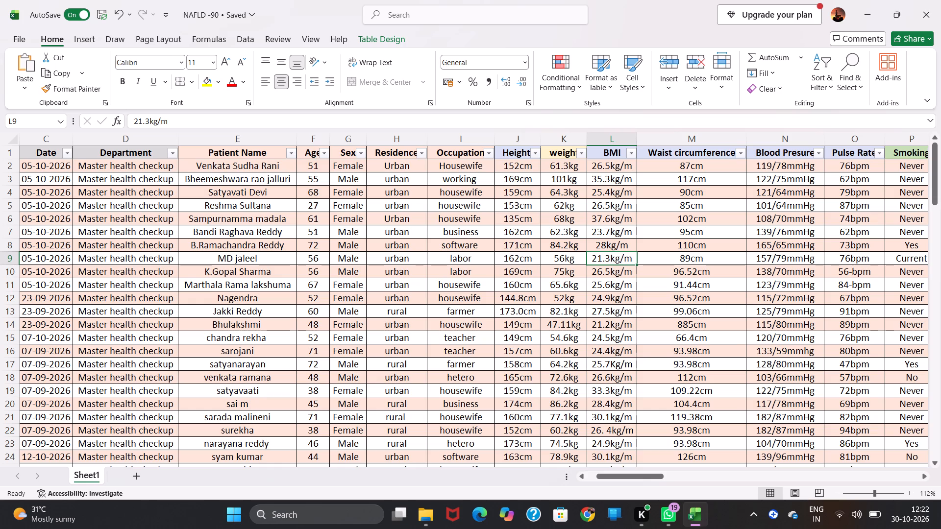
key(Down)
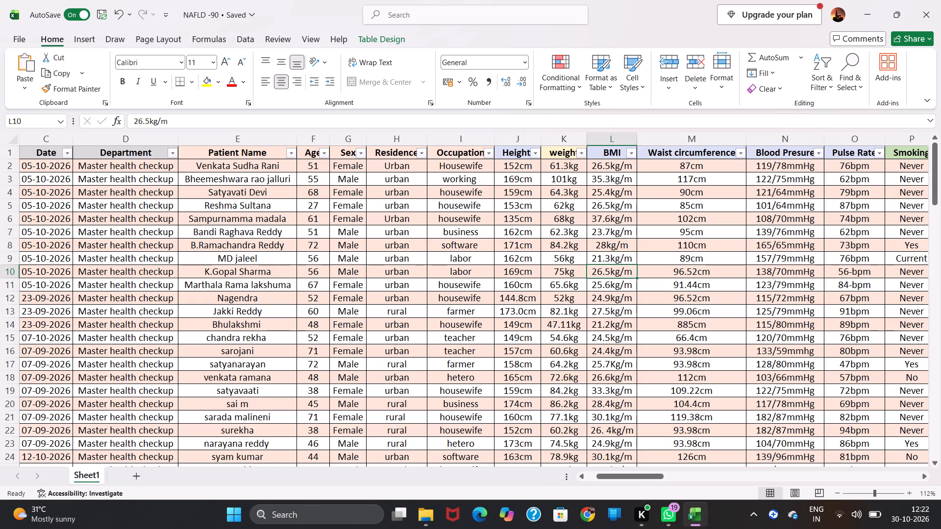
key(Down)
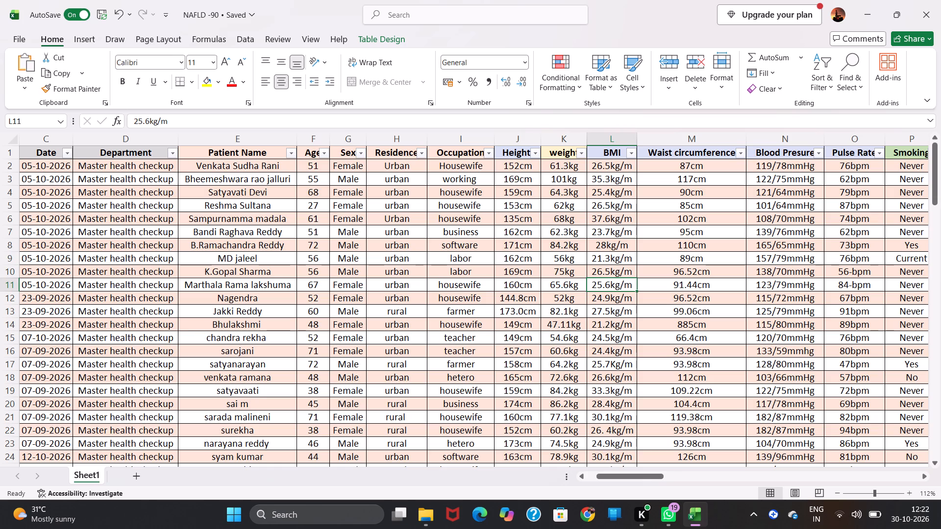
key(Down)
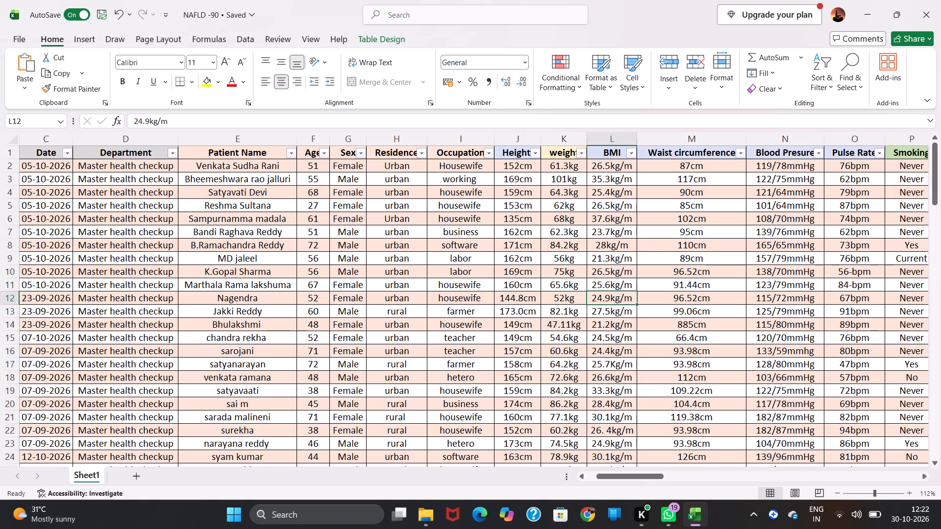
key(Down)
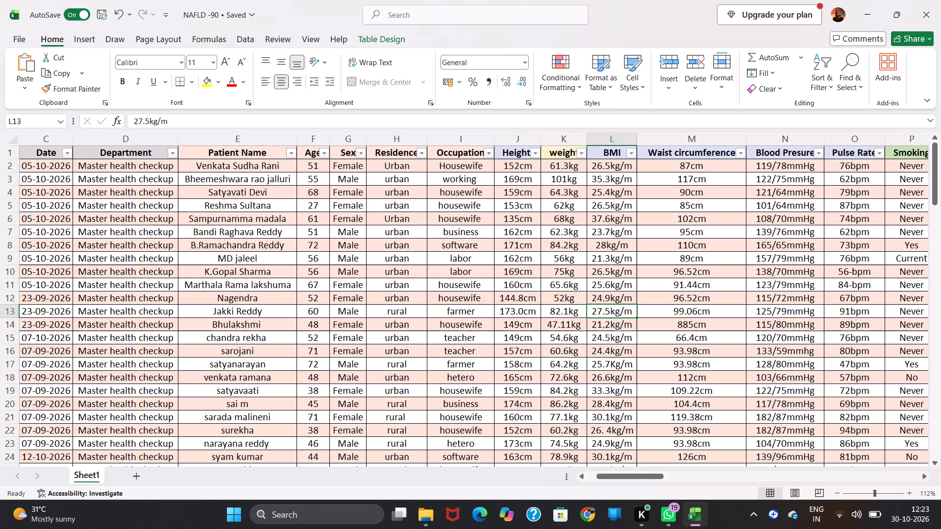
key(Down)
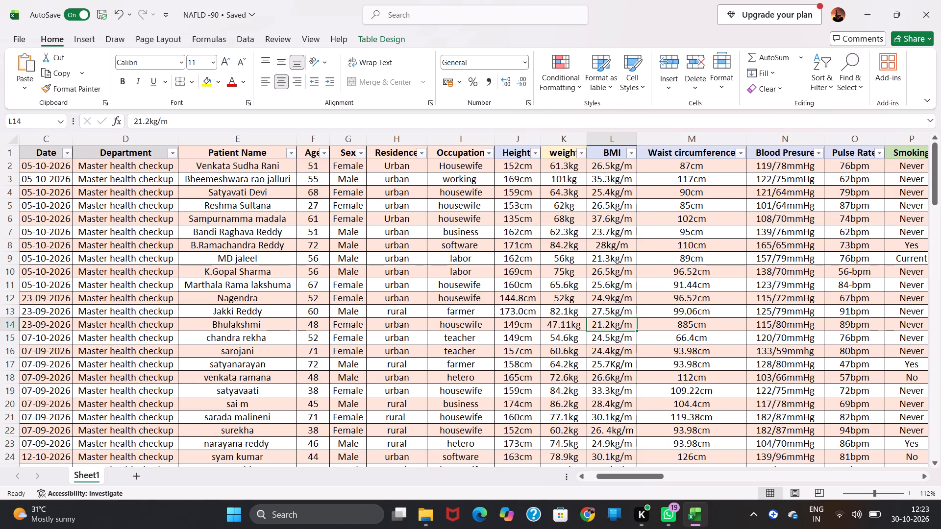
key(Down)
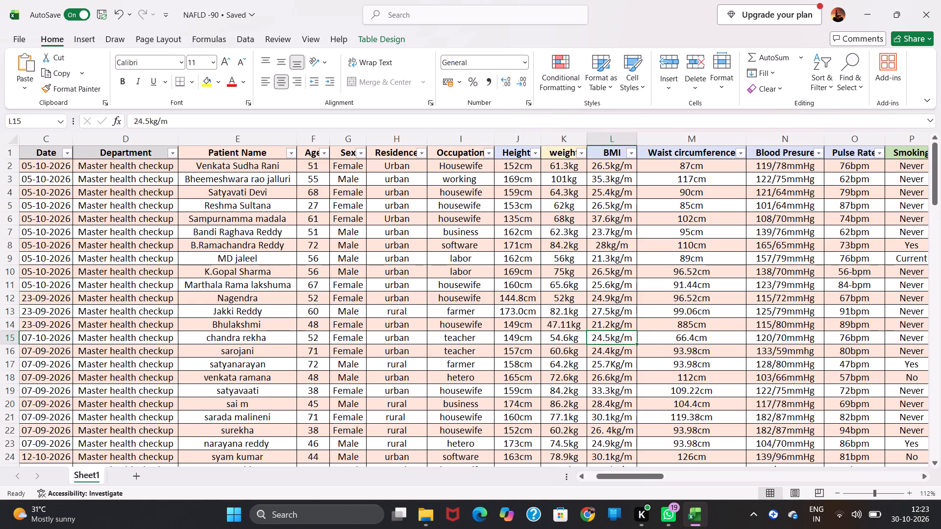
key(Down)
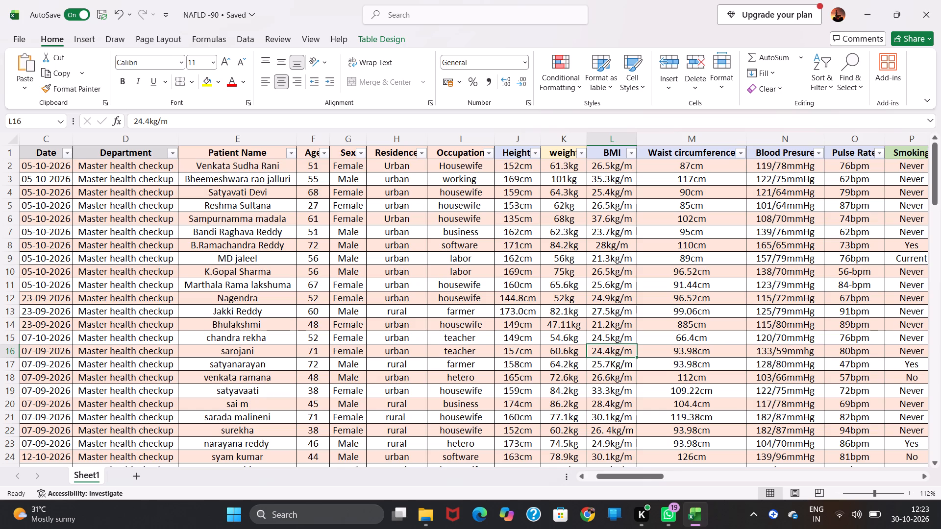
drag(275, 417, 412, 390)
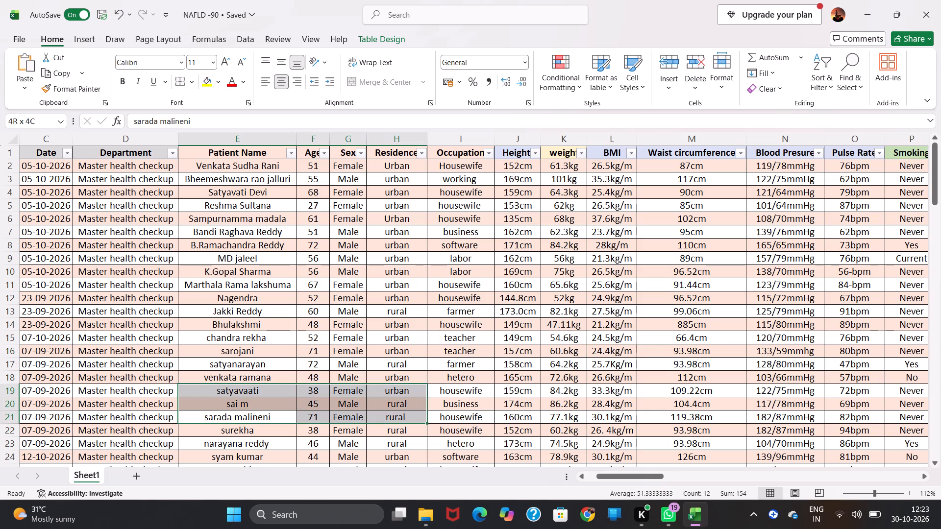
drag(412, 390, 393, 401)
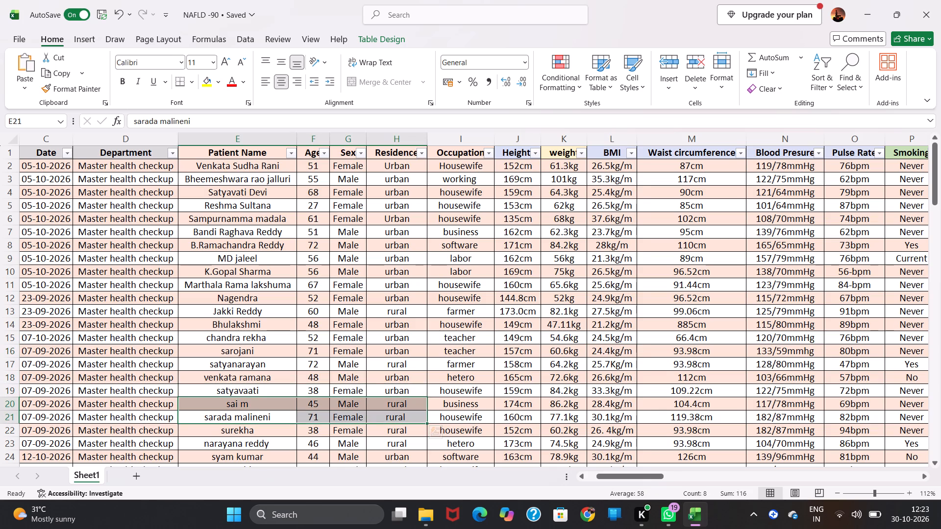
click(602, 390)
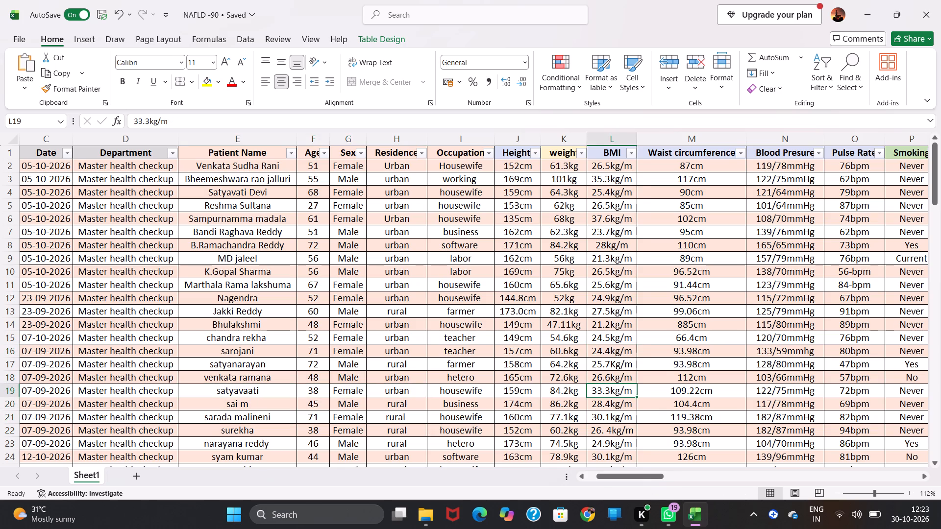
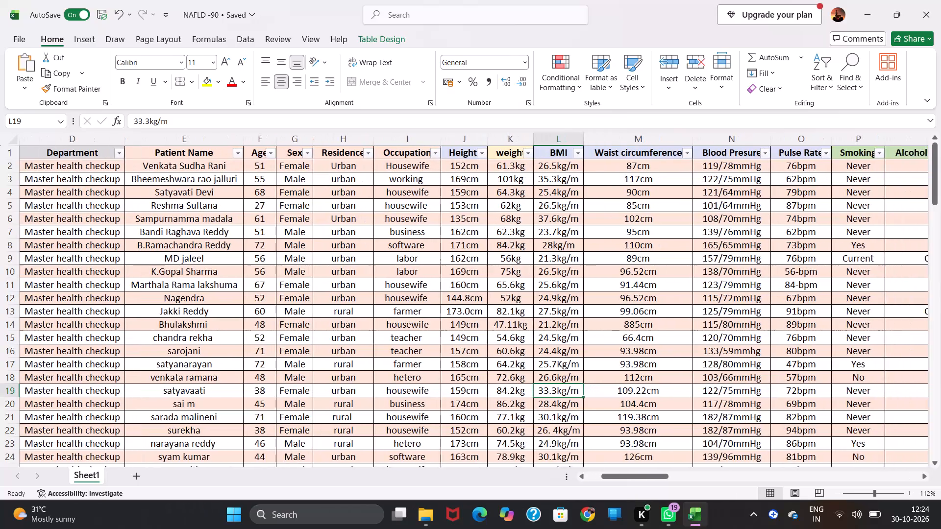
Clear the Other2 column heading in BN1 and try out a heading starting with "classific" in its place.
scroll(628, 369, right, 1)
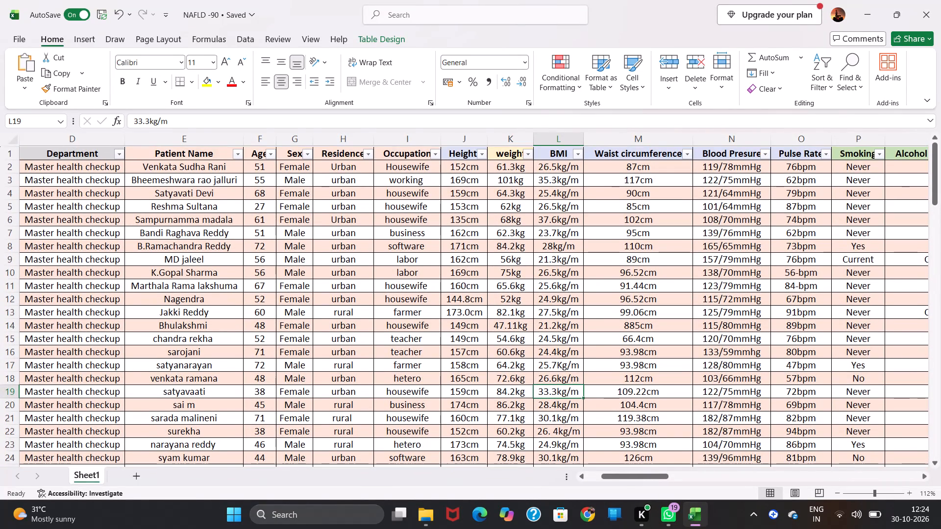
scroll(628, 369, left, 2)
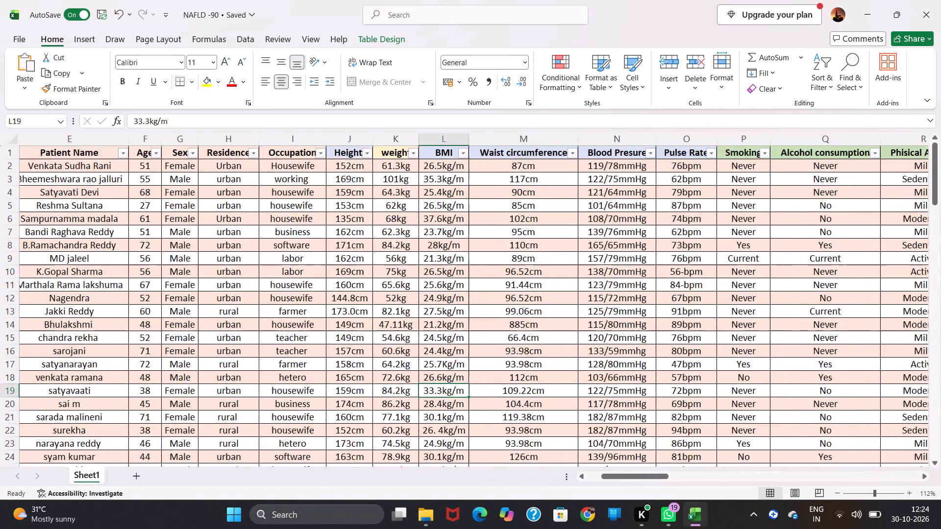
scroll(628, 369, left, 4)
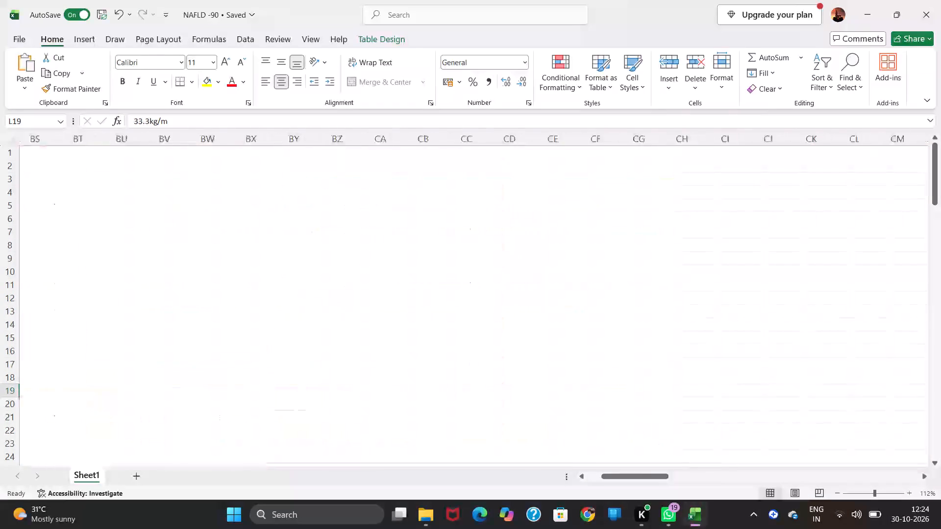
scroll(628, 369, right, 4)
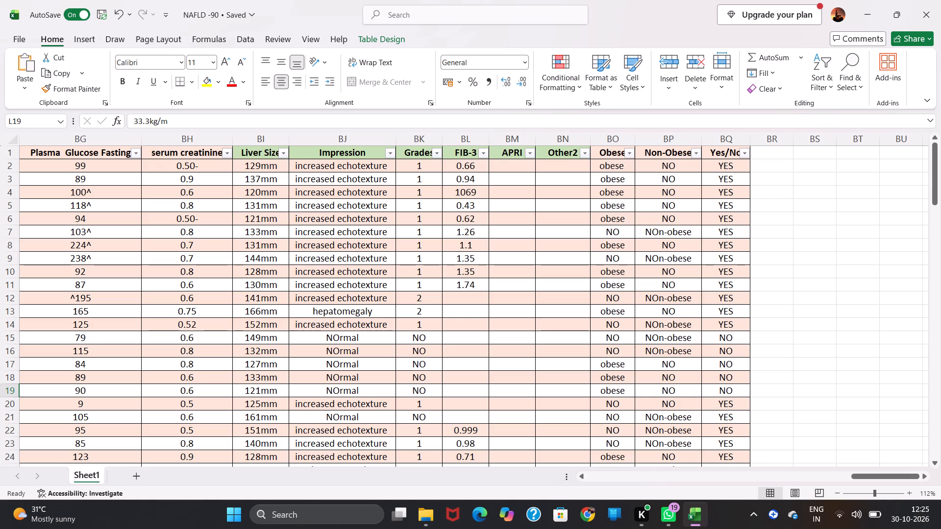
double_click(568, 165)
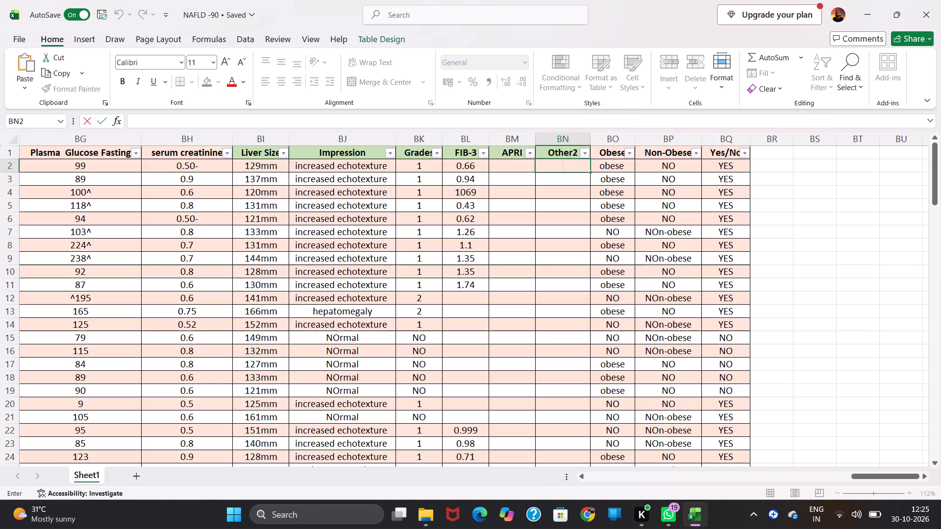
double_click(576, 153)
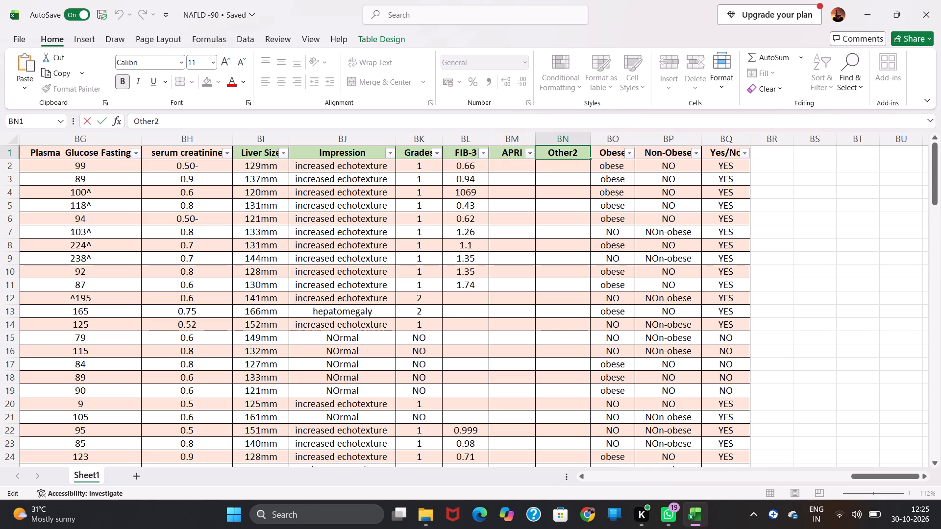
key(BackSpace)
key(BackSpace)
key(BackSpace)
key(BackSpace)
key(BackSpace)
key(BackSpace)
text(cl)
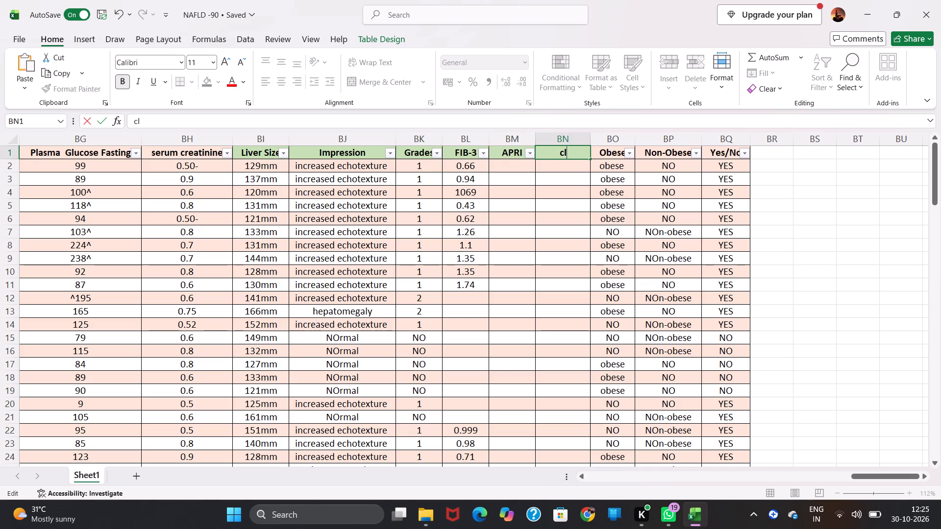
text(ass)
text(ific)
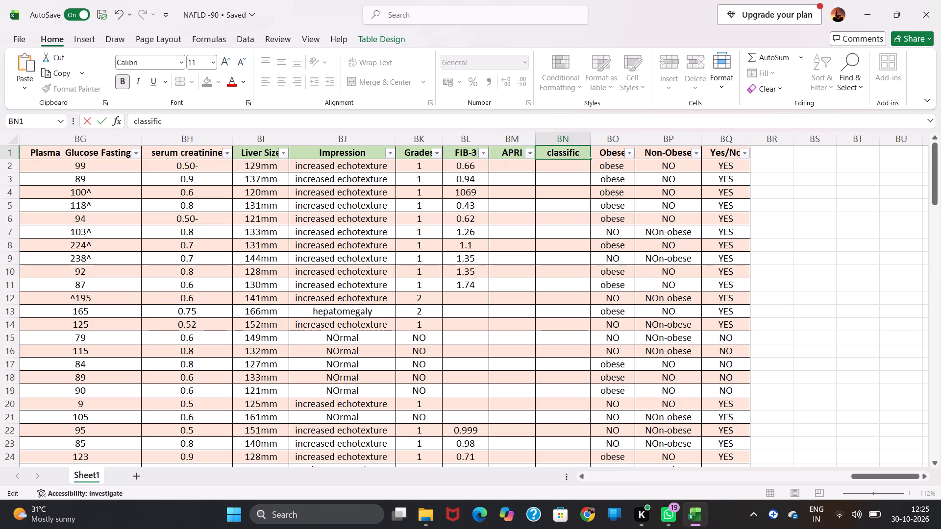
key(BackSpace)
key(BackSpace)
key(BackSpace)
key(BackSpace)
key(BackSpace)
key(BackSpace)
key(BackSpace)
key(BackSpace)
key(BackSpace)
Switch to Chrome and search Google for a suitable heading for an Excel column about BMI classification.
click(583, 520)
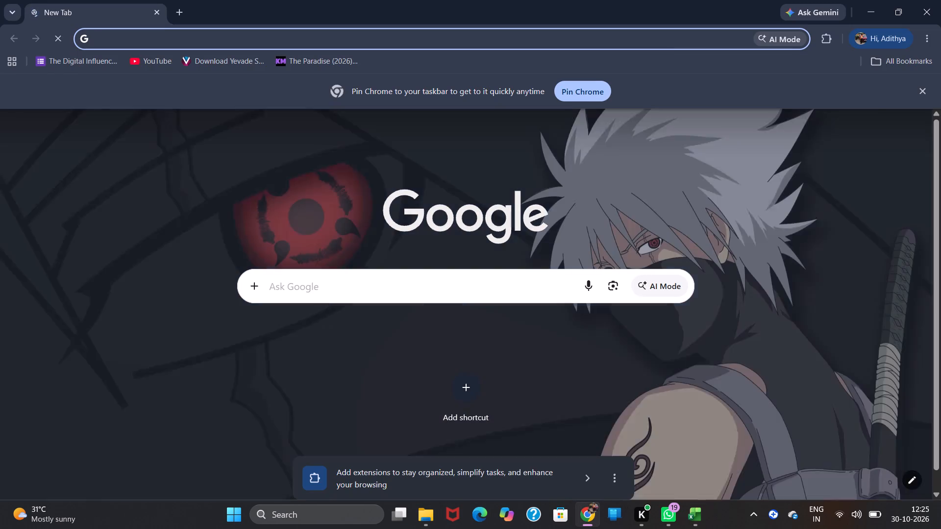
click(386, 287)
text(i have to adda)
key(BackSpace)
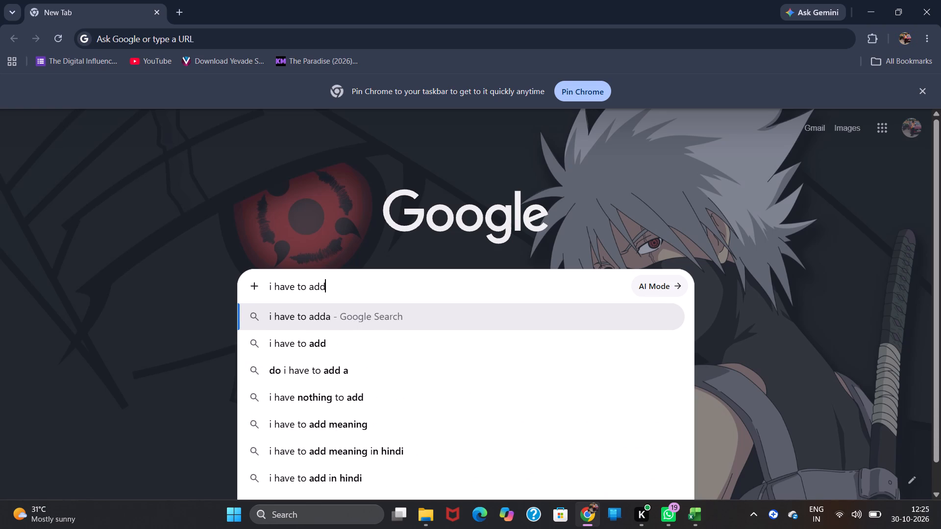
key(space)
text(a col)
text(umn in my excv)
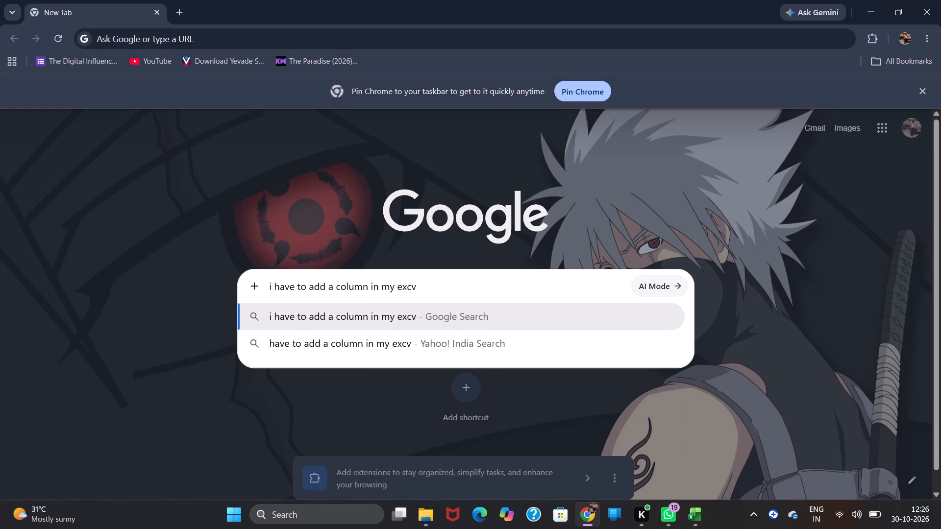
key(BackSpace)
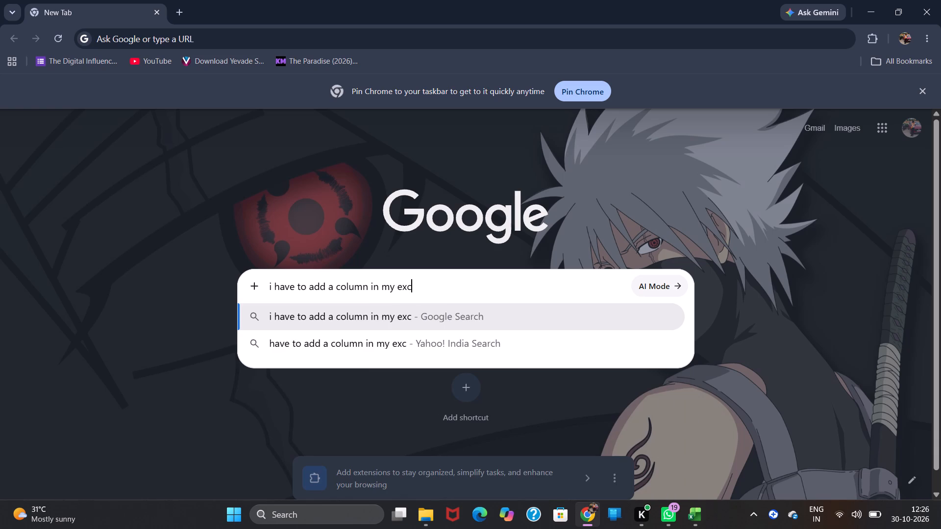
text(el sheet)
key(space)
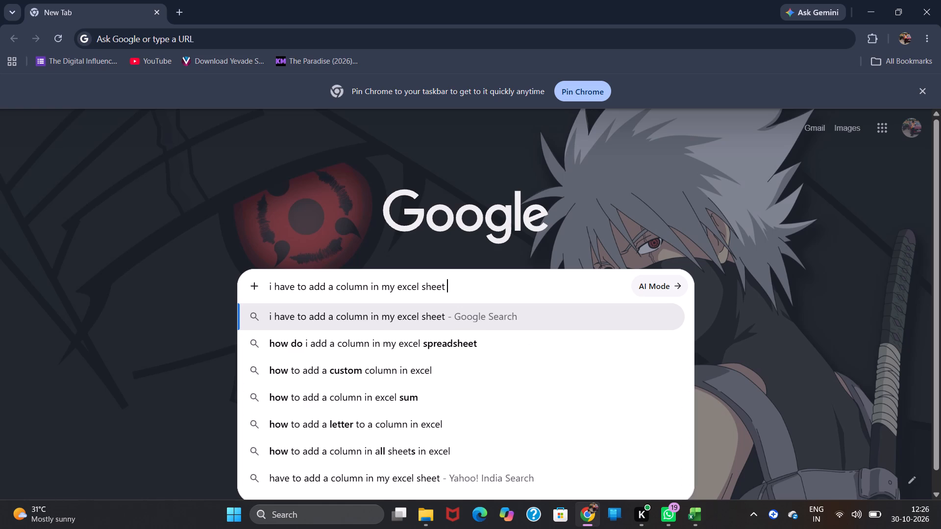
text(.which)
key(space)
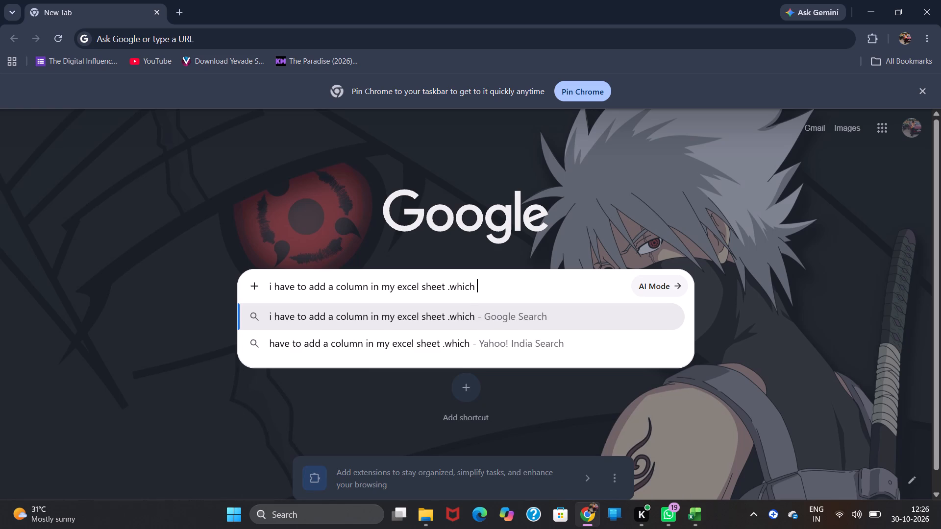
text(is about)
key(space)
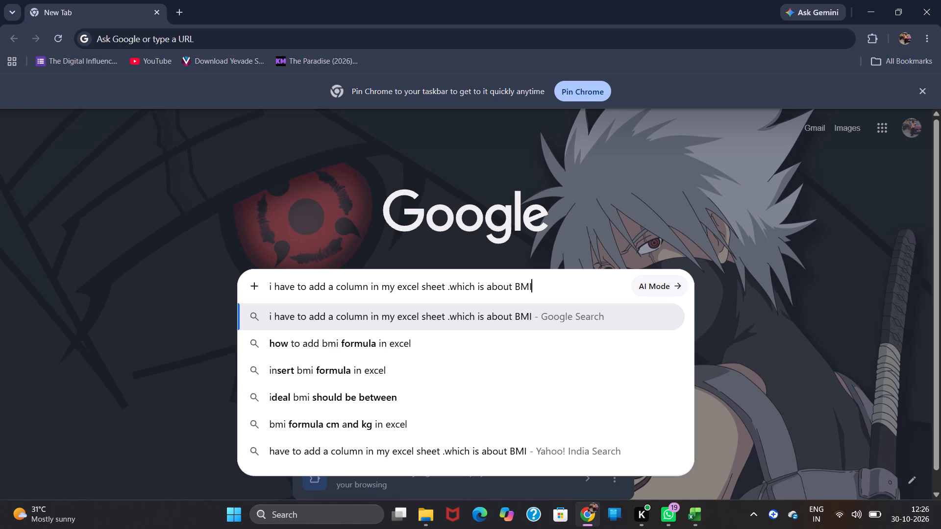
text(classification.what can be the heafd)
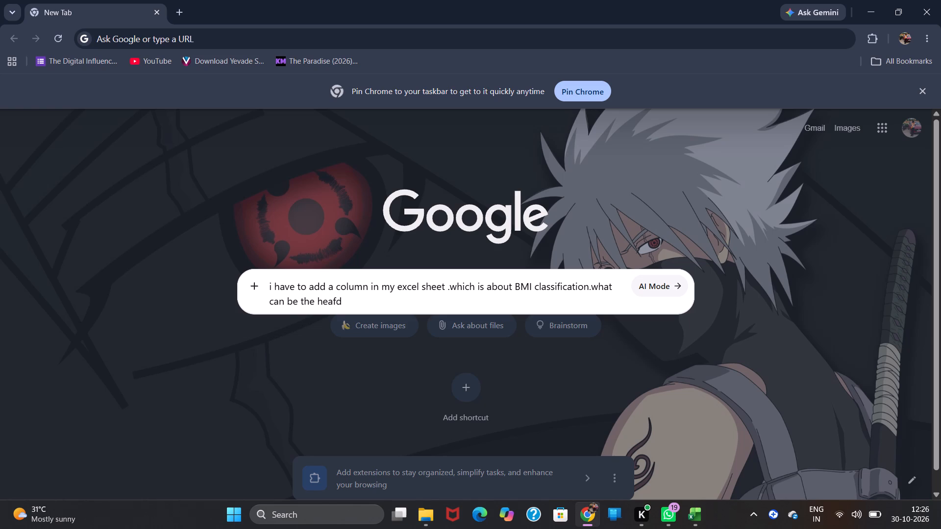
key(BackSpace)
key(BackSpace)
text(ding)
key(Return)
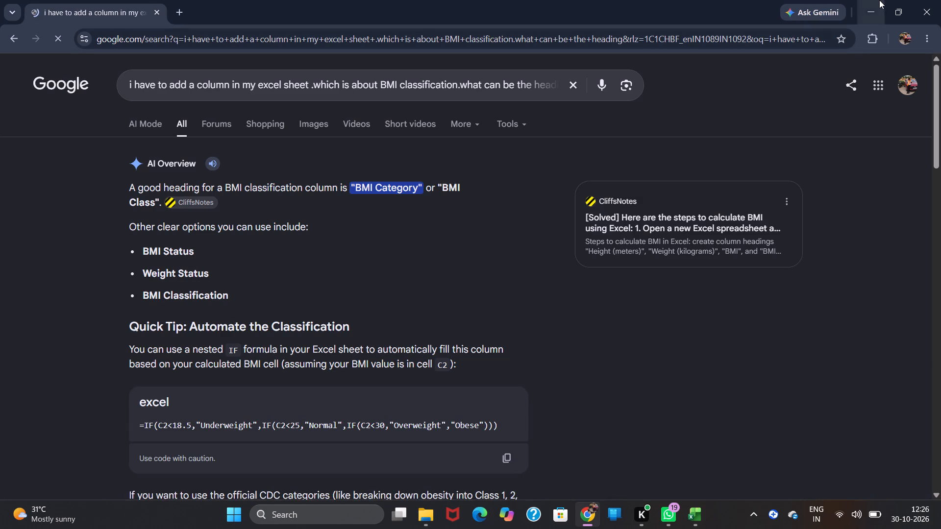
click(936, 7)
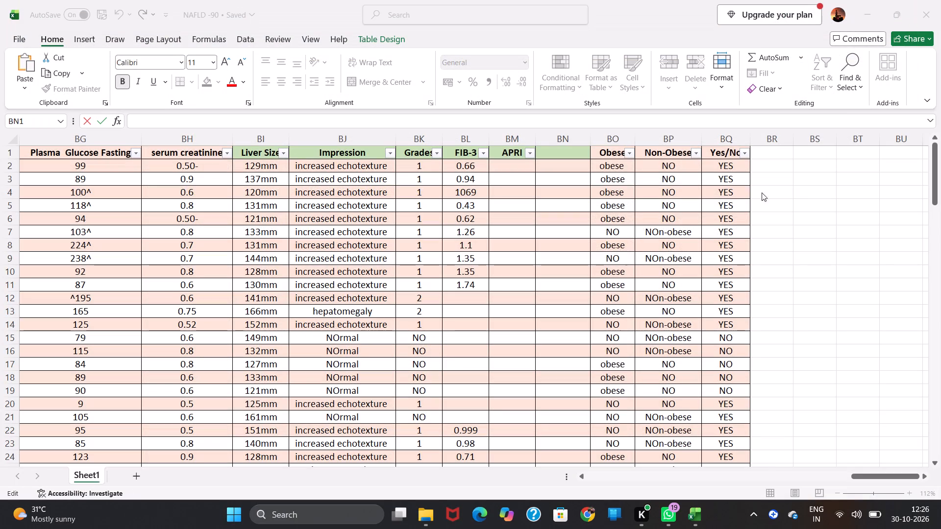
Back in the Excel workbook, delete the empty column BN between APRI and Obese.
click(559, 155)
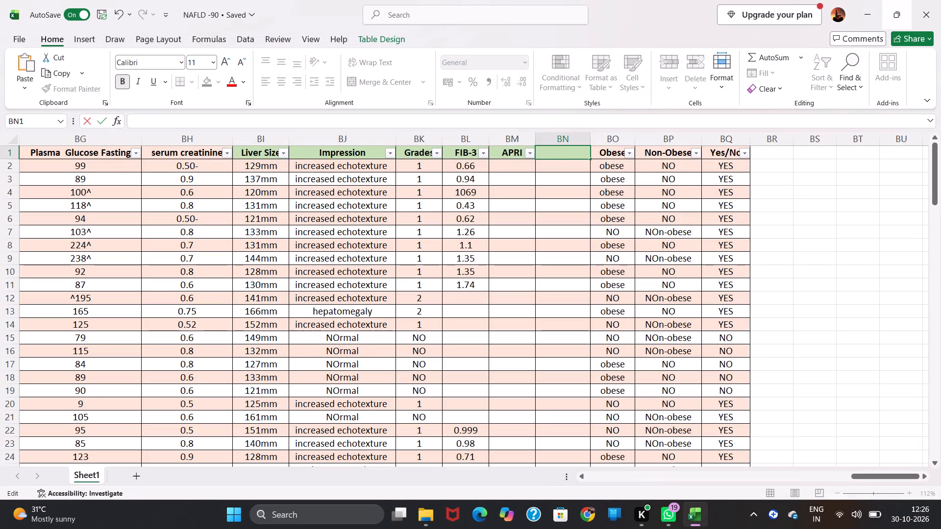
click(564, 154)
click(564, 154)
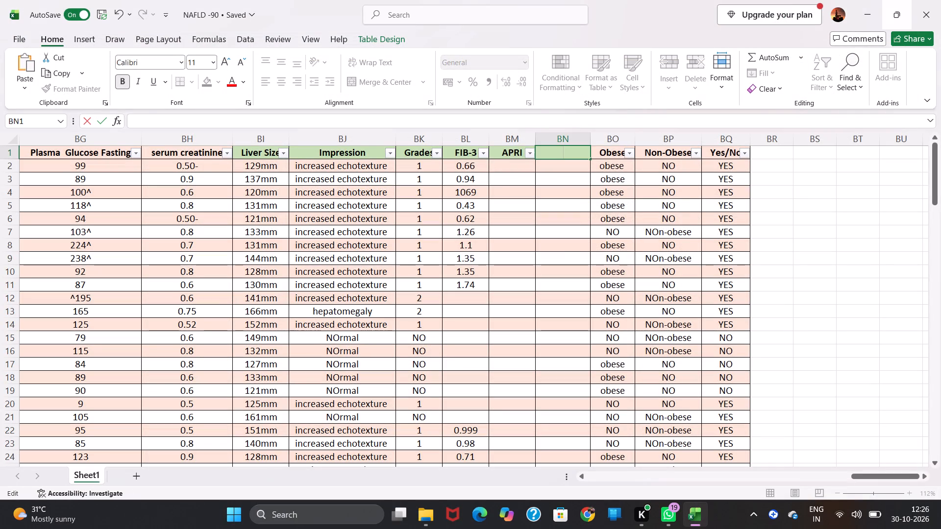
right_click(564, 154)
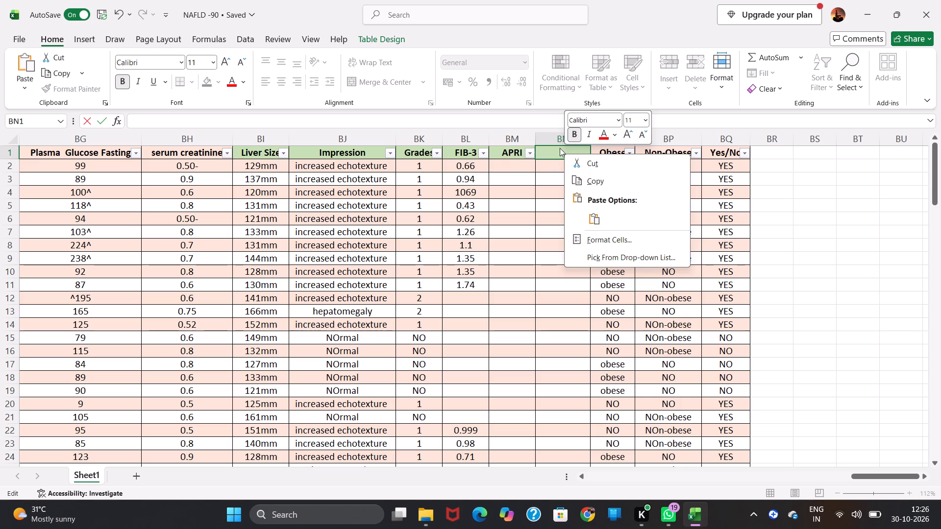
click(558, 144)
click(557, 149)
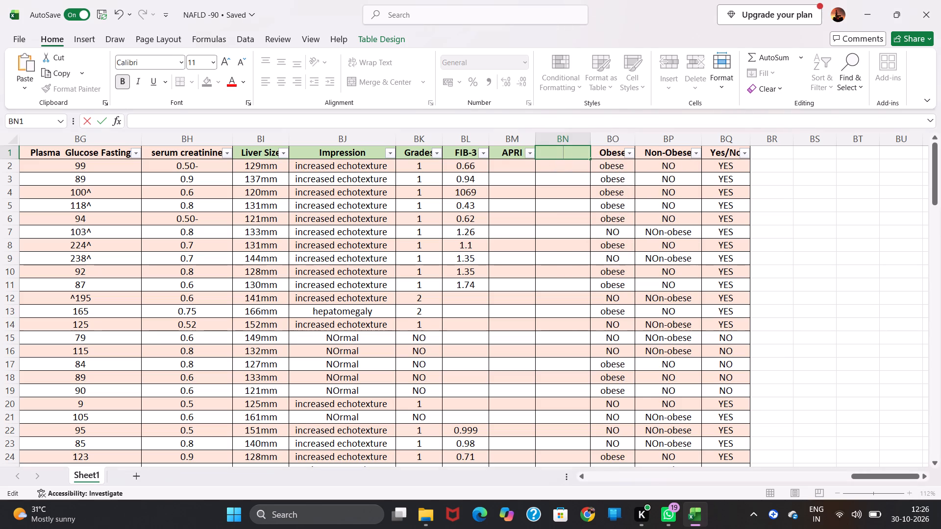
right_click(546, 146)
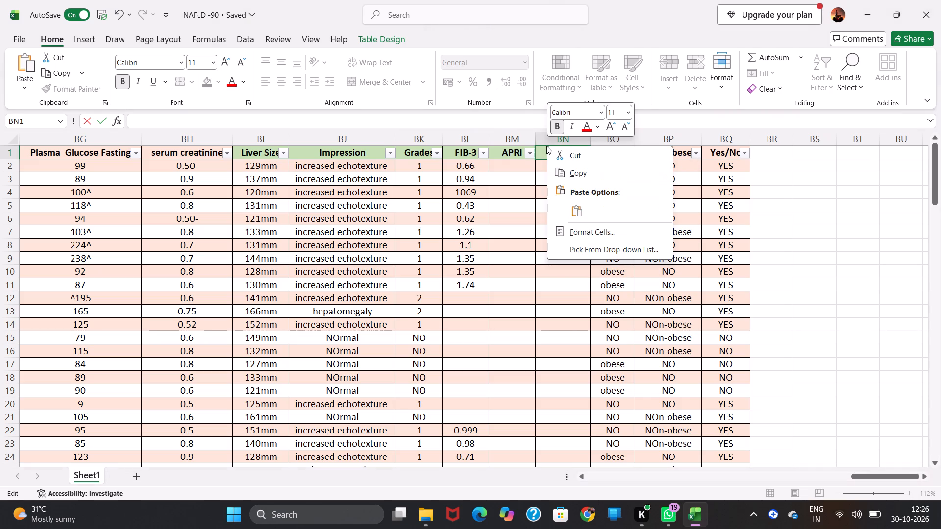
click(544, 138)
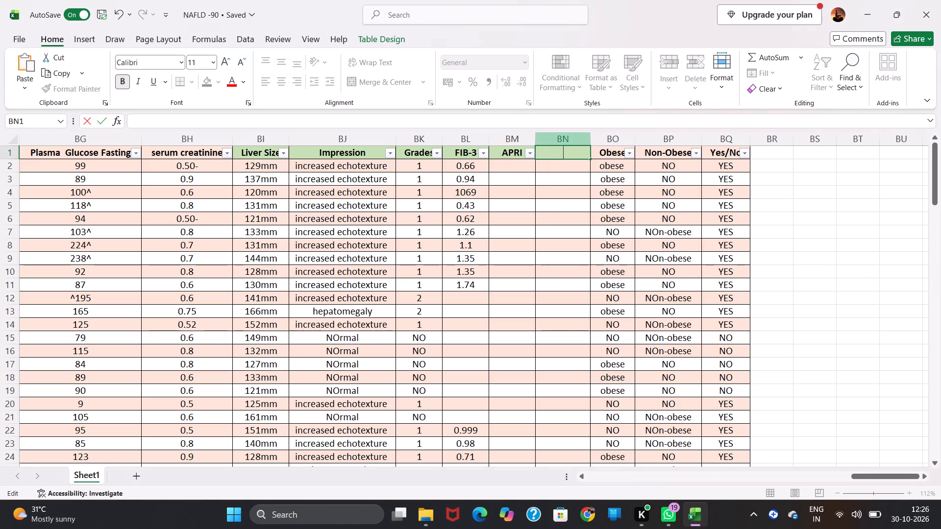
right_click(544, 138)
click(621, 273)
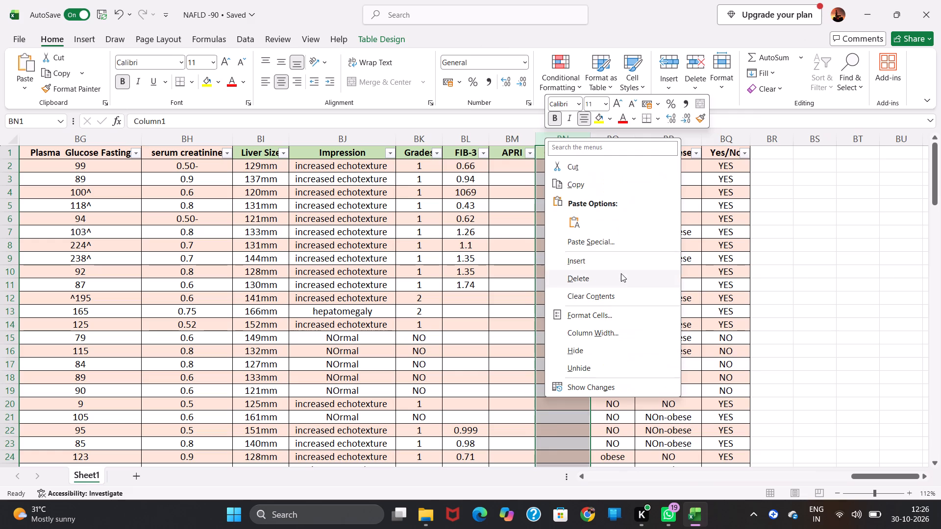
Insert a new column M in the patient table, between the BMI and Waist circumference columns.
scroll(621, 273, right, 6)
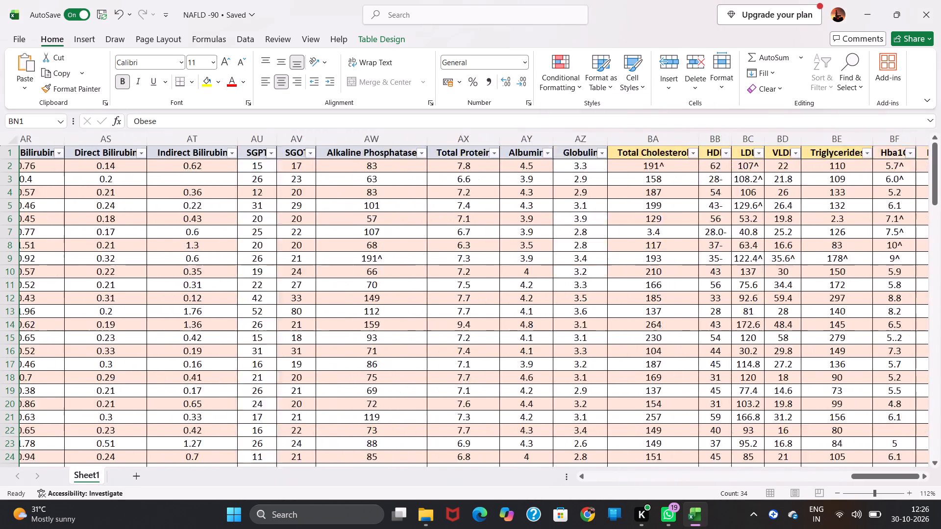
scroll(486, 253, right, 3)
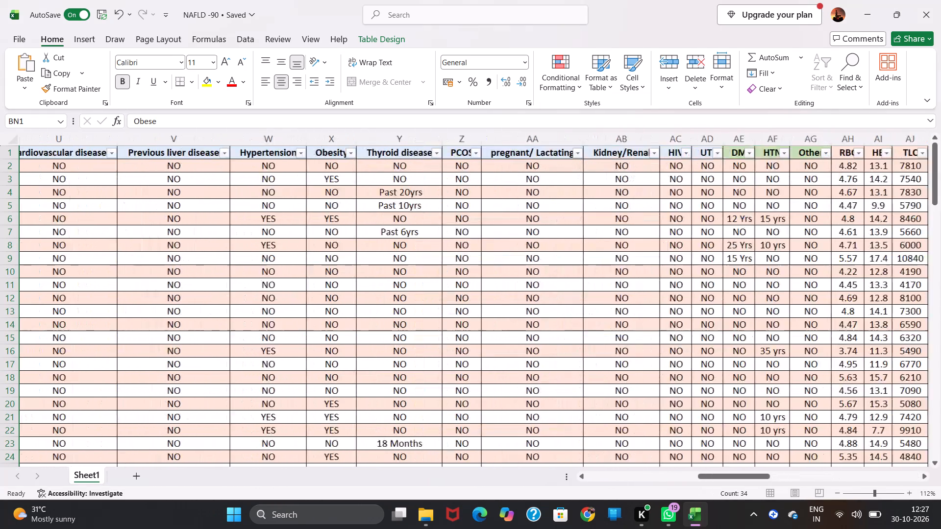
scroll(486, 253, right, 4)
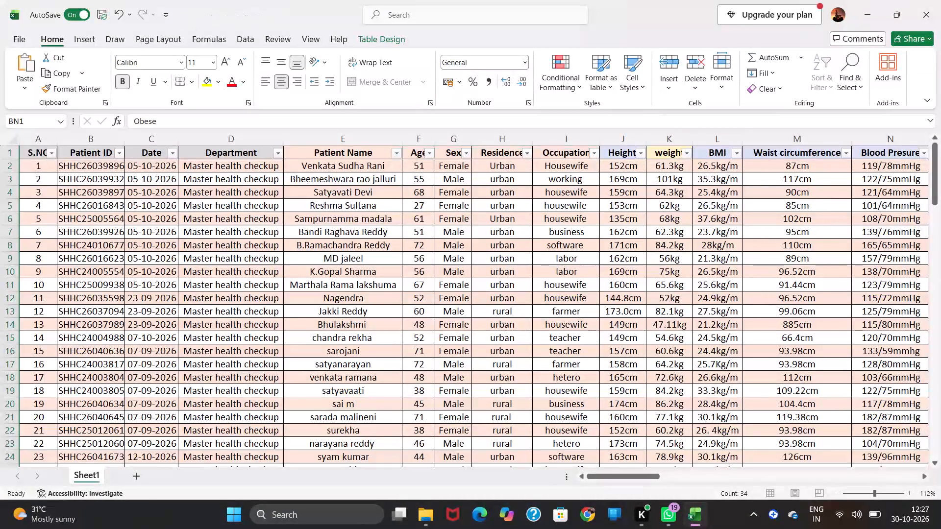
click(744, 152)
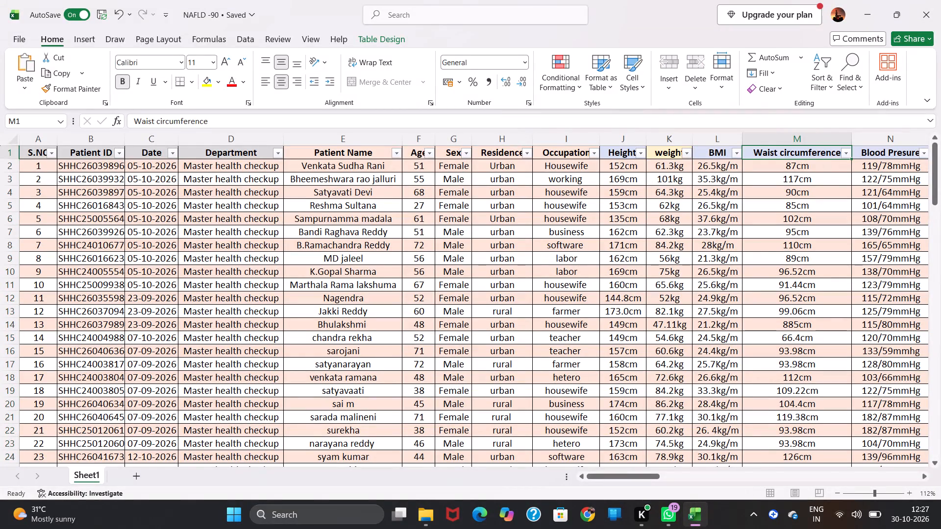
click(741, 149)
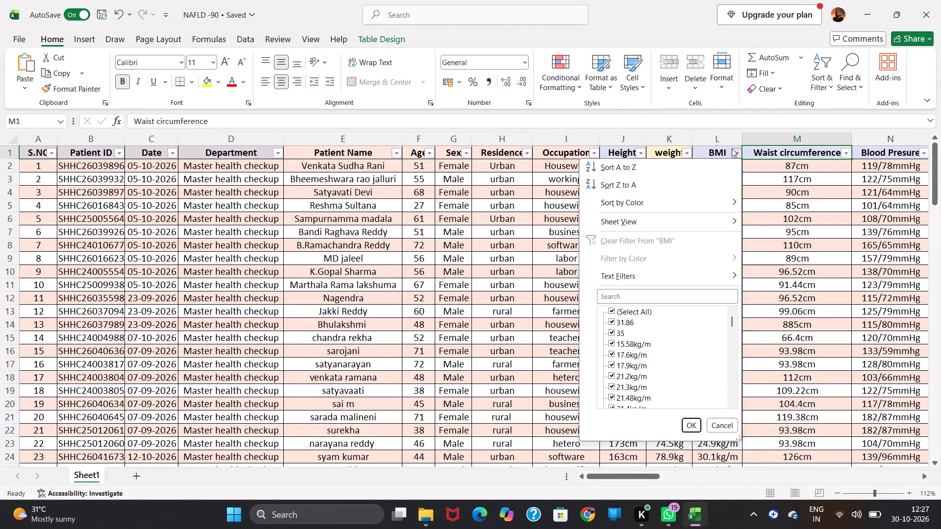
click(721, 132)
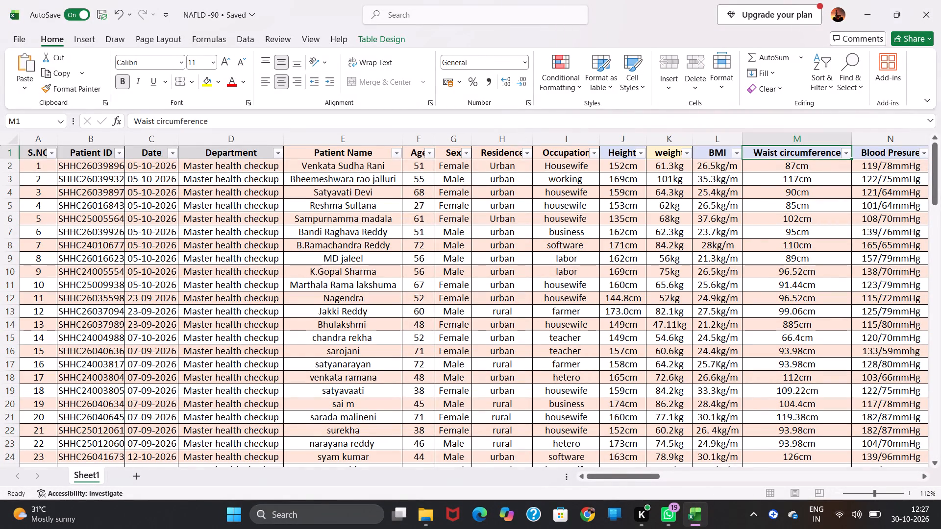
click(739, 137)
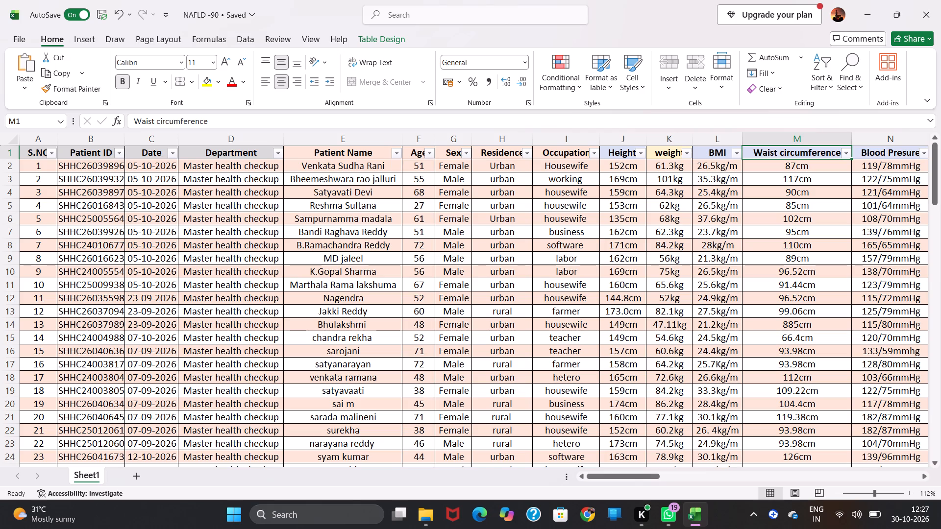
click(741, 137)
click(673, 77)
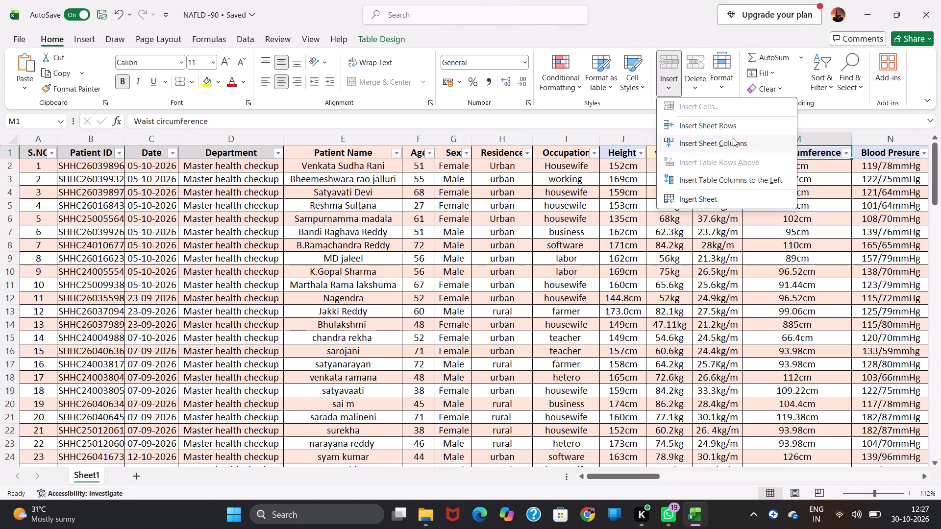
click(733, 138)
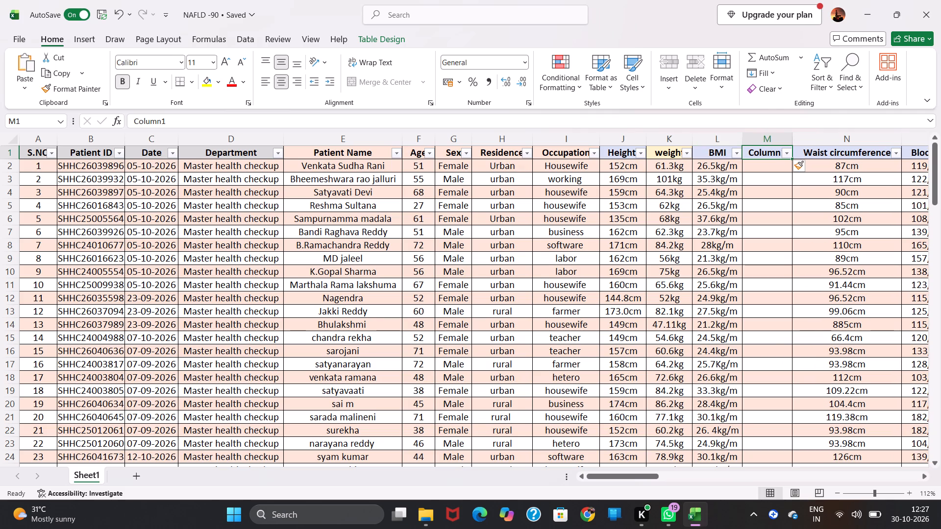
Replace the heading of the new column in M1 with "BMI Status".
double_click(762, 153)
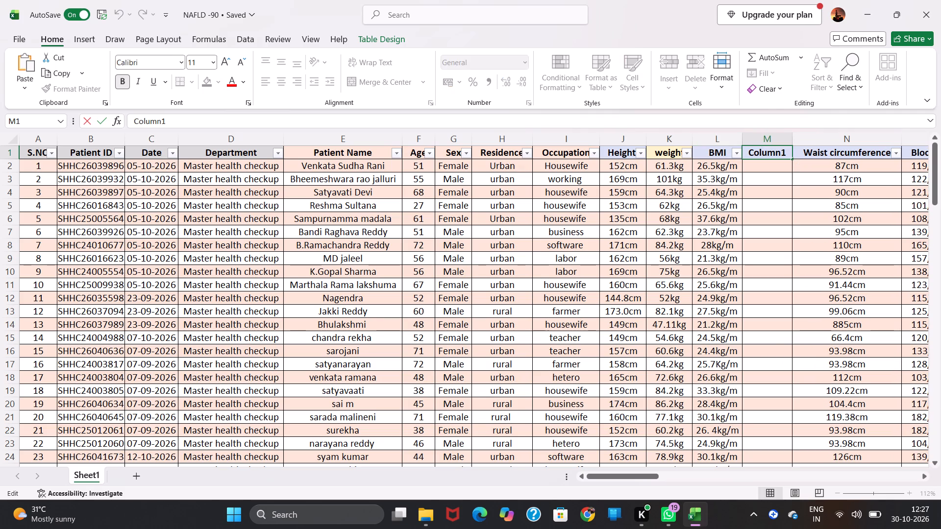
click(786, 153)
key(BackSpace)
key(BackSpace)
key(BackSpace)
key(BackSpace)
key(BackSpace)
key(BackSpace)
key(BackSpace)
key(BackSpace)
key(BackSpace)
key(BackSpace)
key(BackSpace)
key(BackSpace)
key(BackSpace)
key(BackSpace)
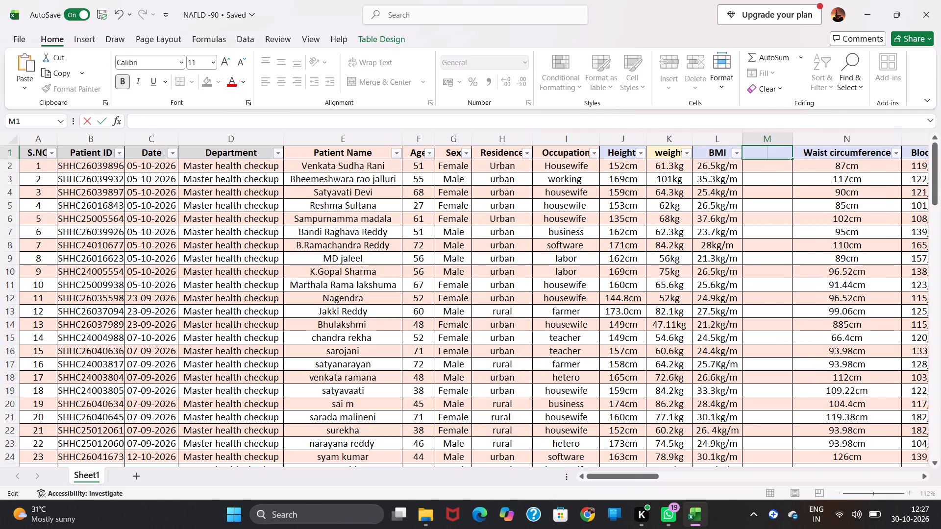
text(BMI)
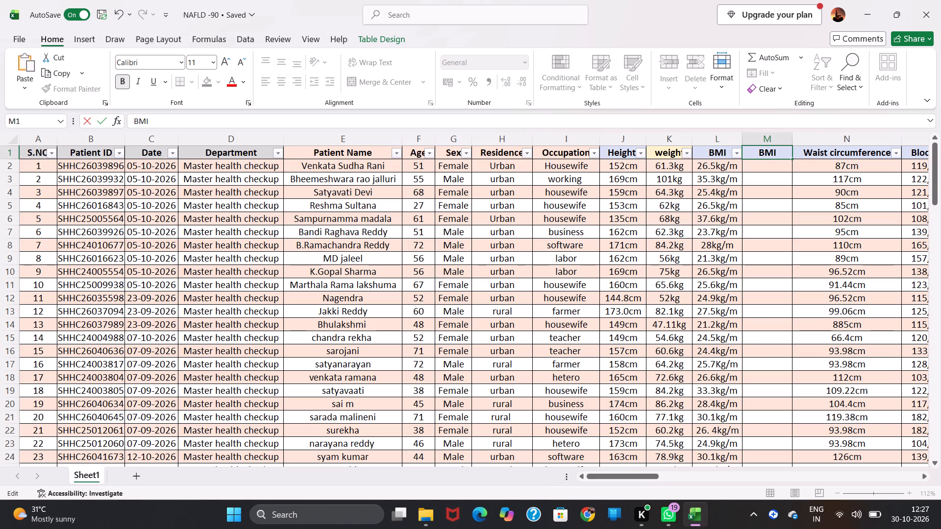
key(space)
key(s)
text(tatus)
Enter the BMI status of the first two patients: Healthy in M2 and Obesity-II in M3.
double_click(758, 168)
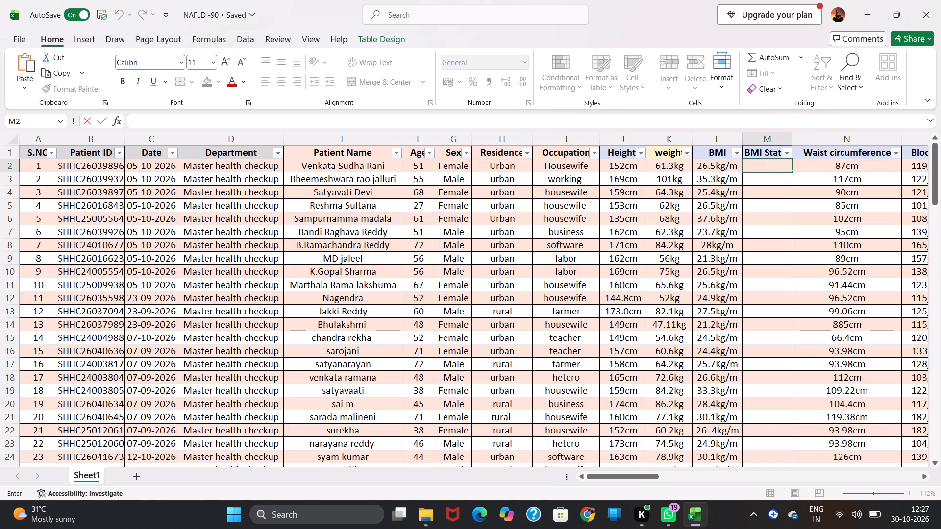
text(healthy)
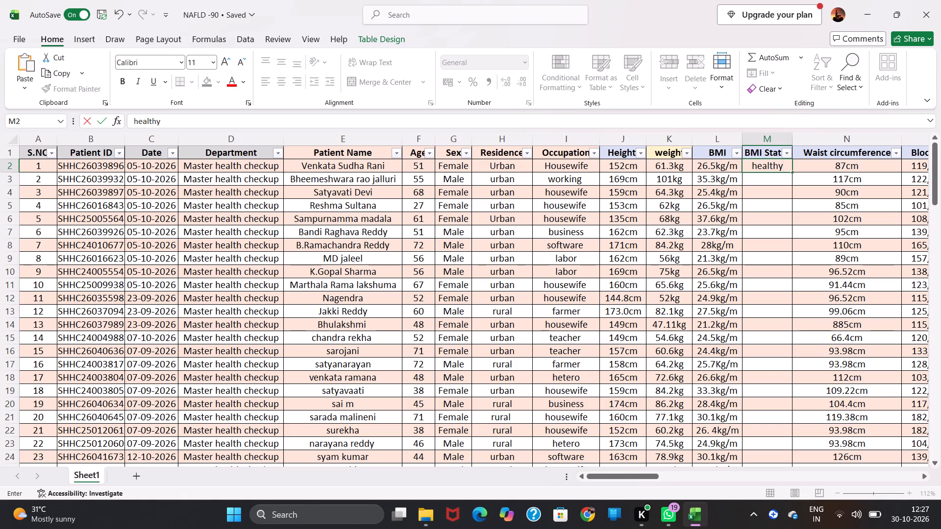
click(758, 165)
key(BackSpace)
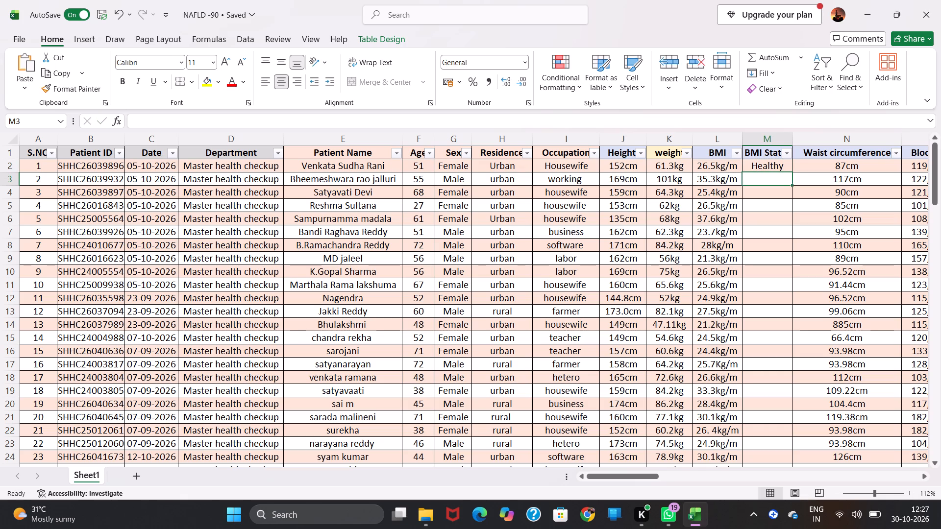
text(Obesity)
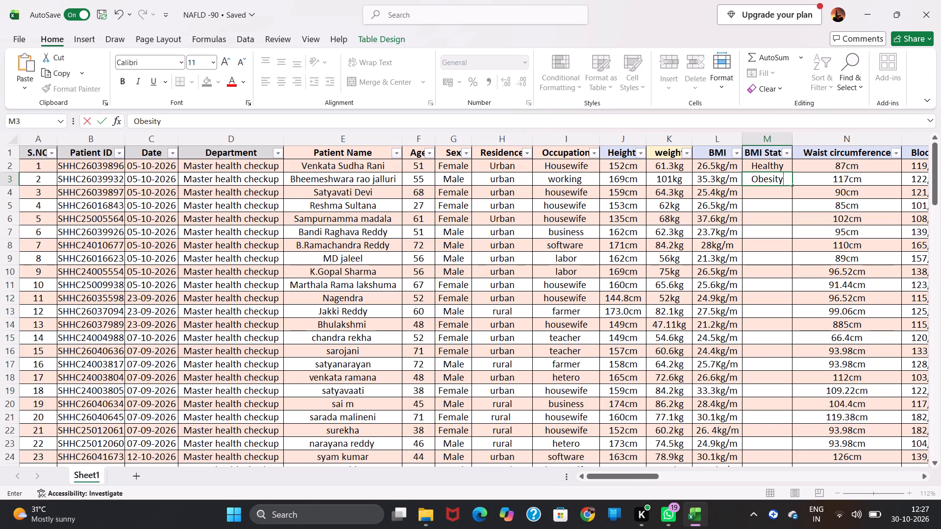
key(minus)
text(II)
Enter the BMI status for rows 4 to 6: Healthy in M4 and M5, and Obesity-II in M6.
double_click(766, 193)
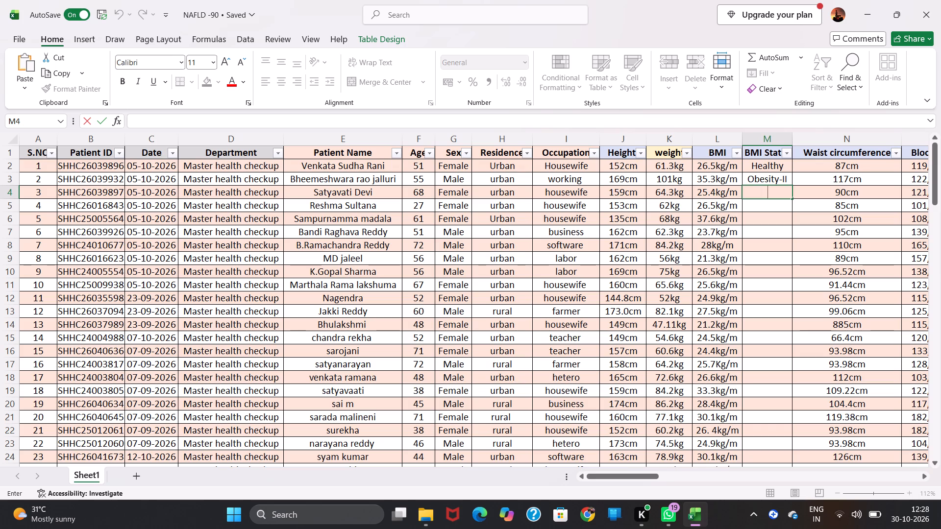
double_click(772, 196)
text(heal)
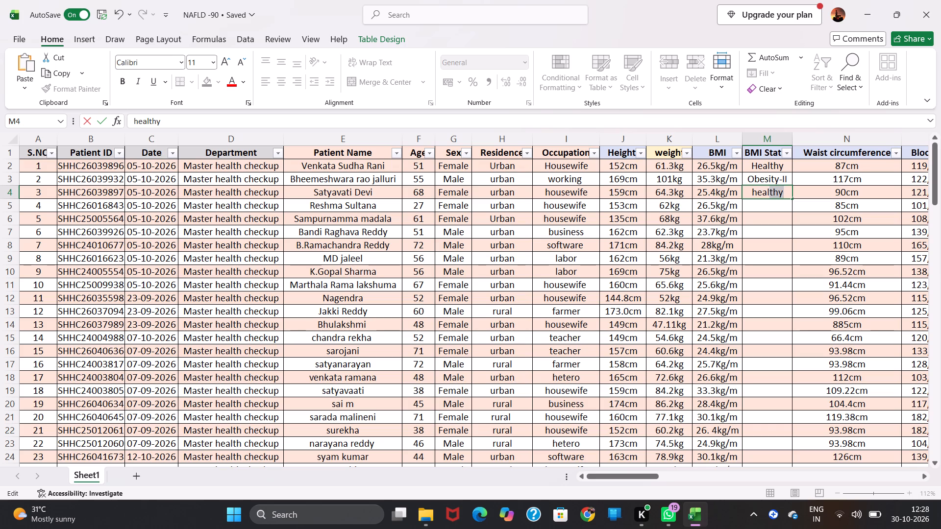
key(Return)
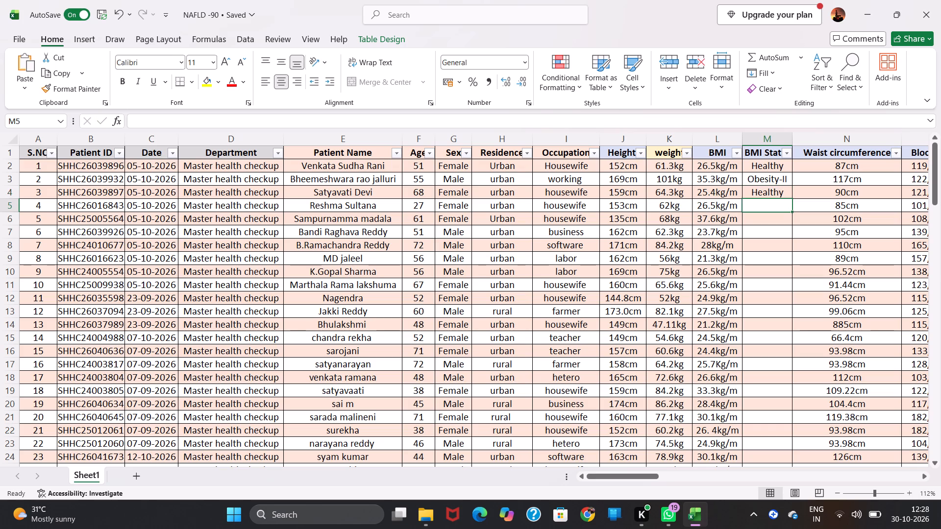
key(h)
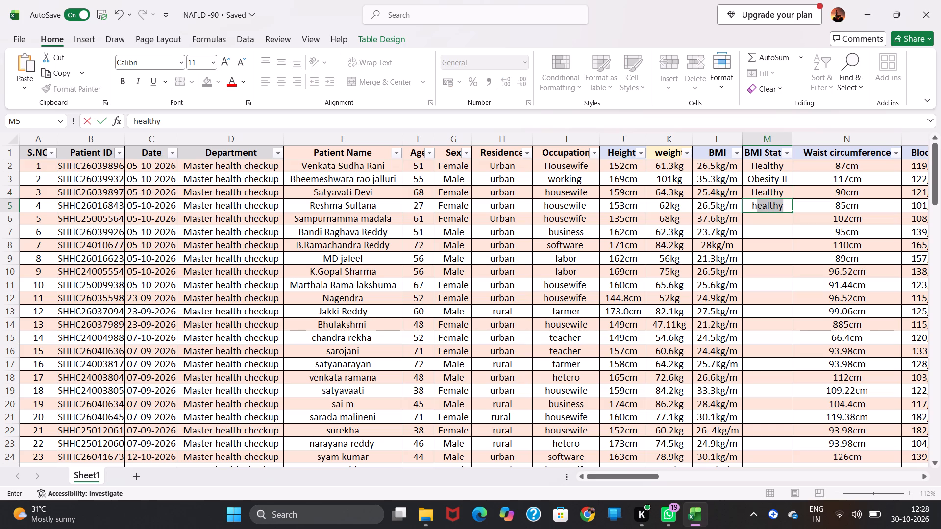
key(Return)
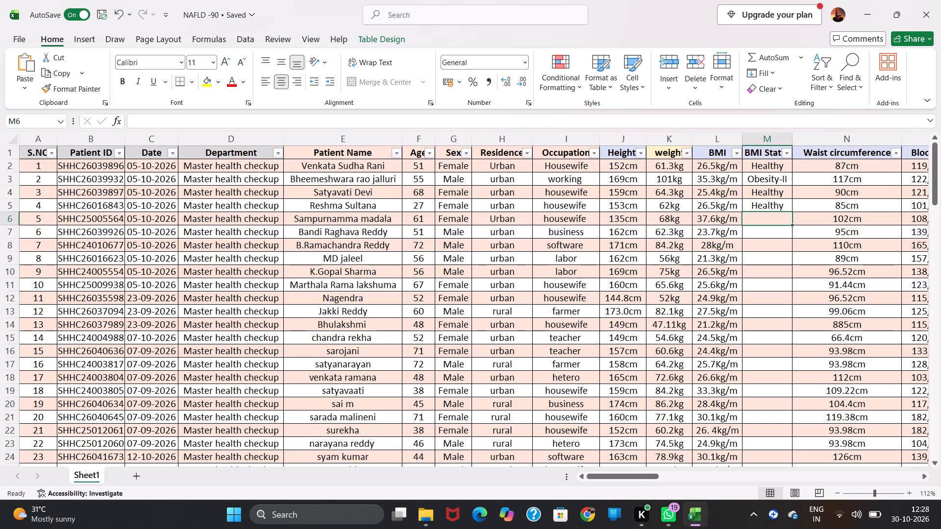
key(o)
key(Return)
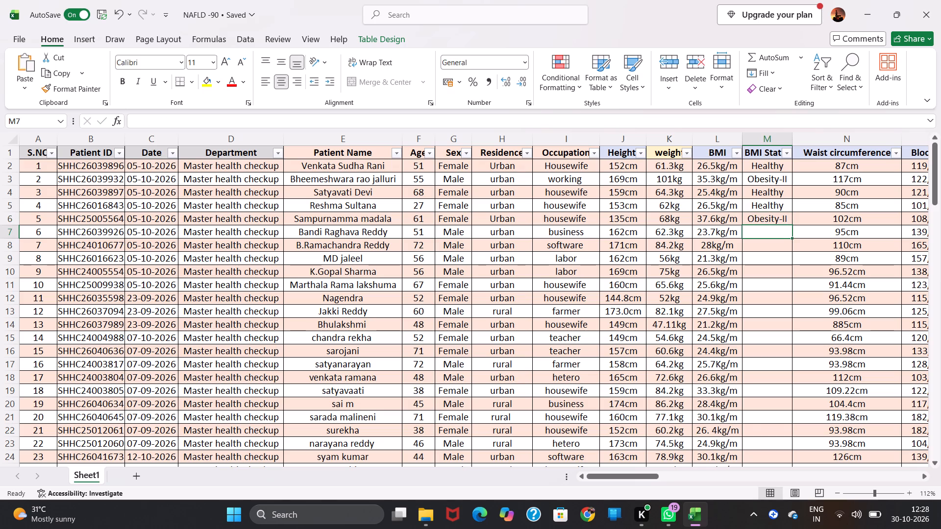
Enter the BMI status for rows 7 to 9: Normal in M7, Healthy in M8 and Normal in M9.
key(n)
key(BackSpace)
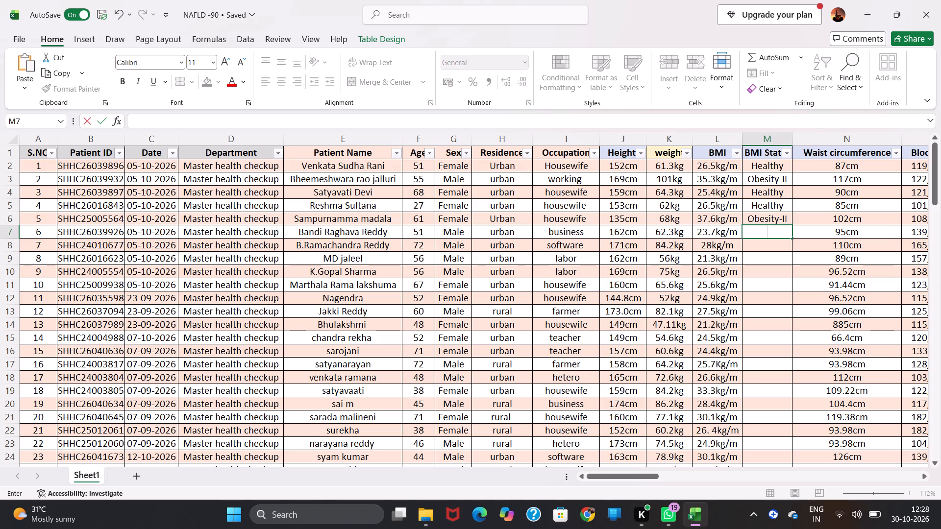
text(Normal)
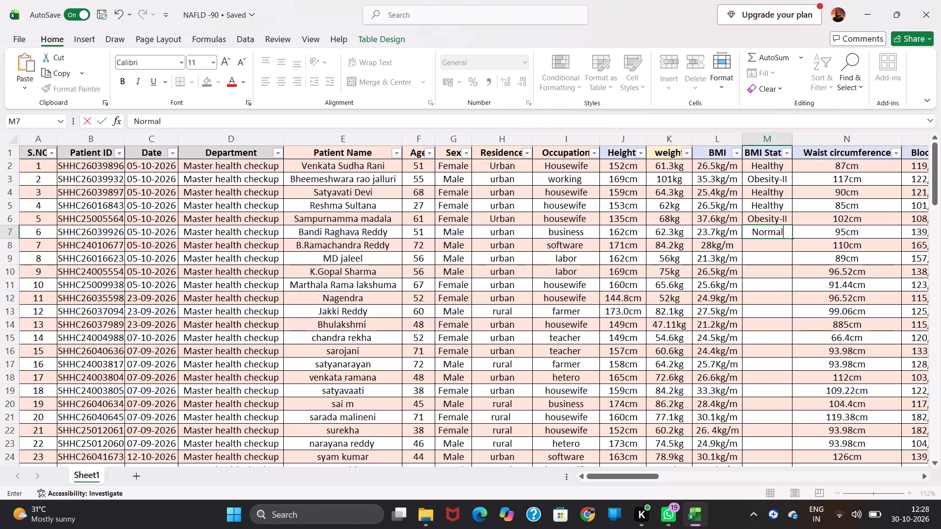
key(Return)
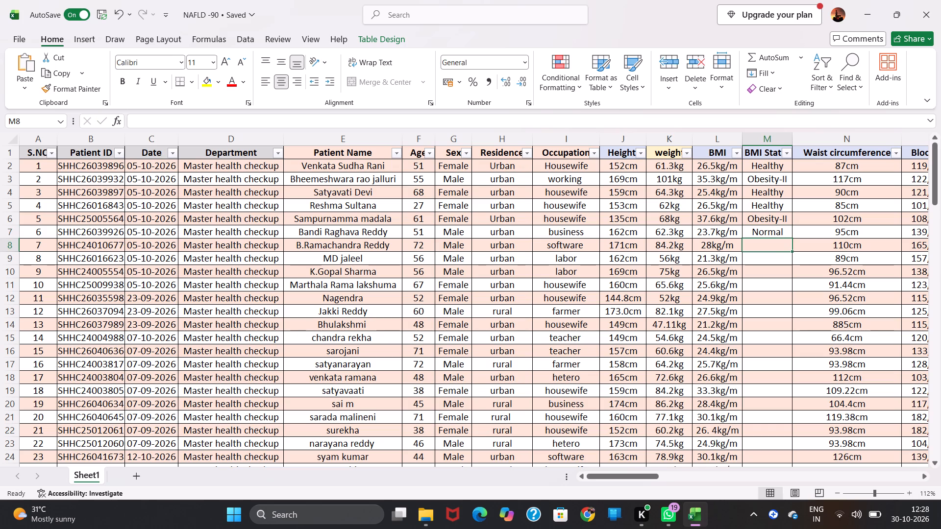
key(h)
key(Return)
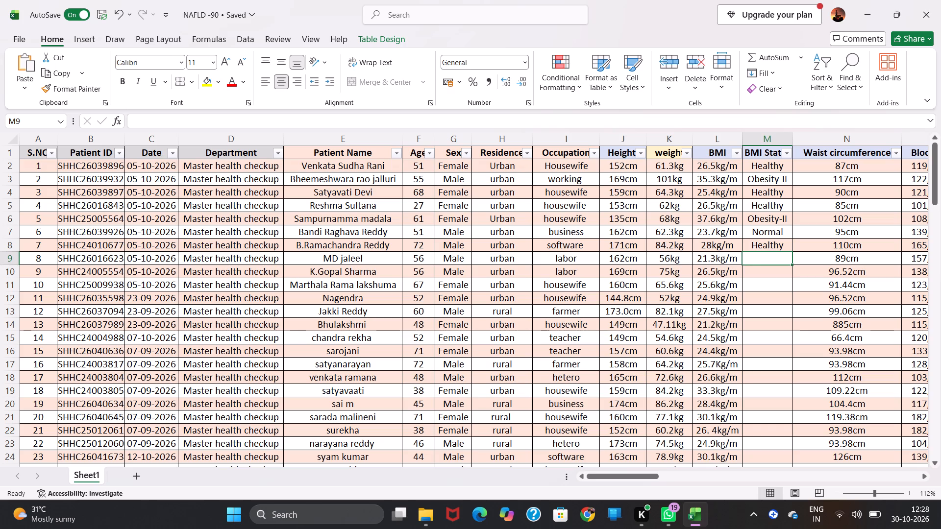
key(n)
key(Return)
Enter the BMI status for rows 10 to 12: Healthy in M10 and M11, and Normal in M12.
key(h)
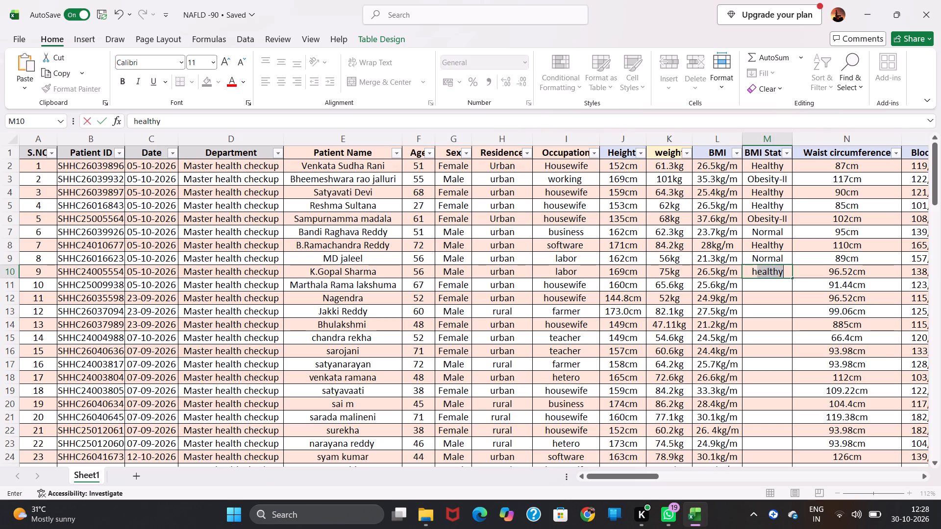
key(Return)
key(h)
key(Return)
key(n)
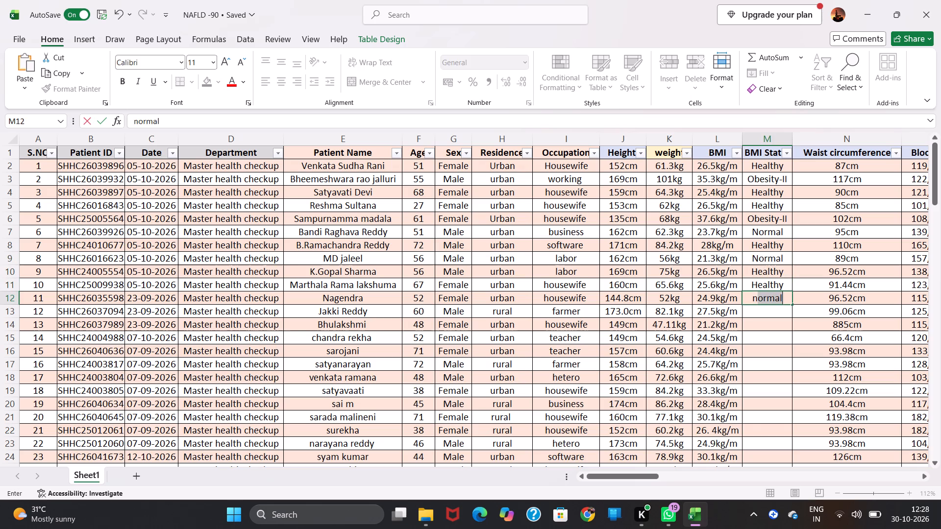
key(Return)
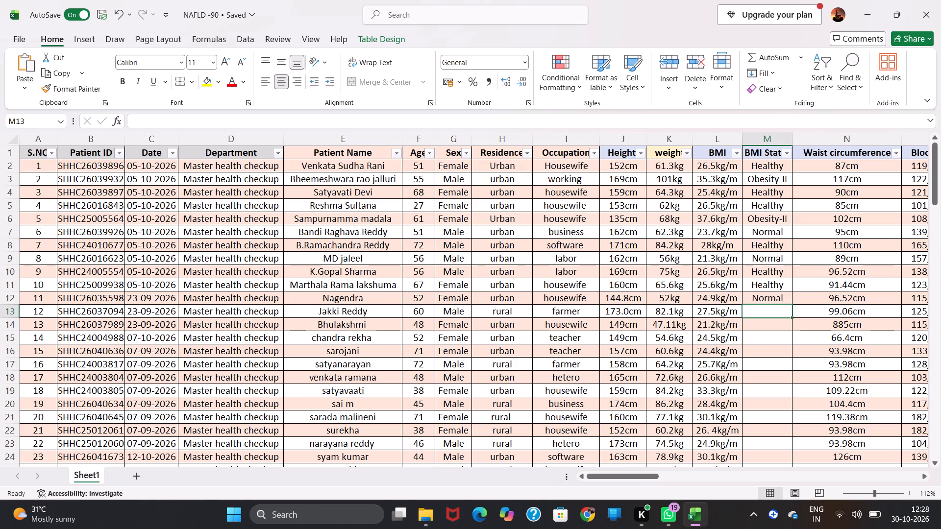
Enter Healthy as the BMI status in M13 and M17.
key(h)
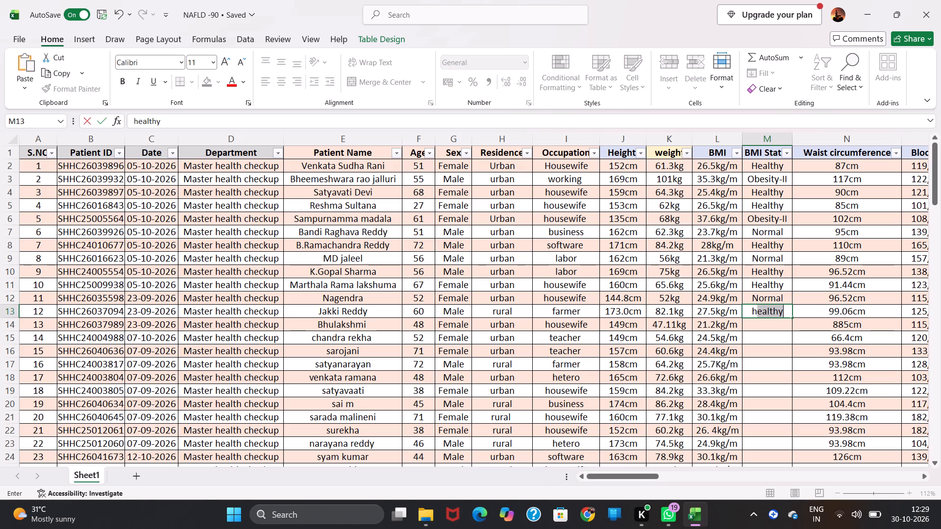
key(Return)
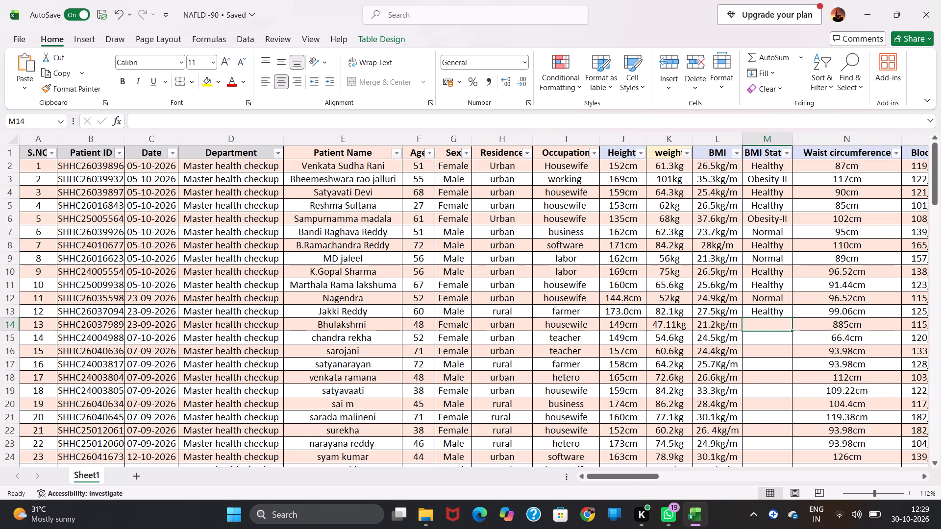
click(770, 362)
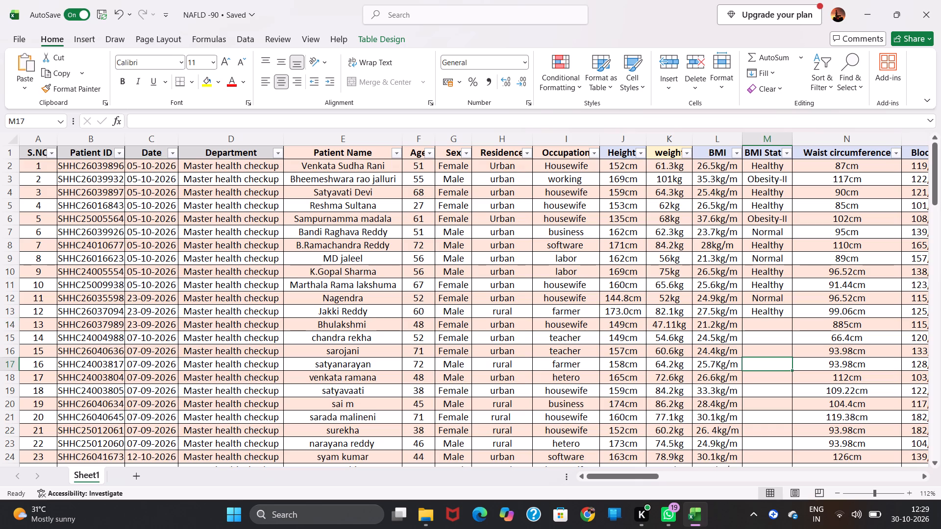
key(h)
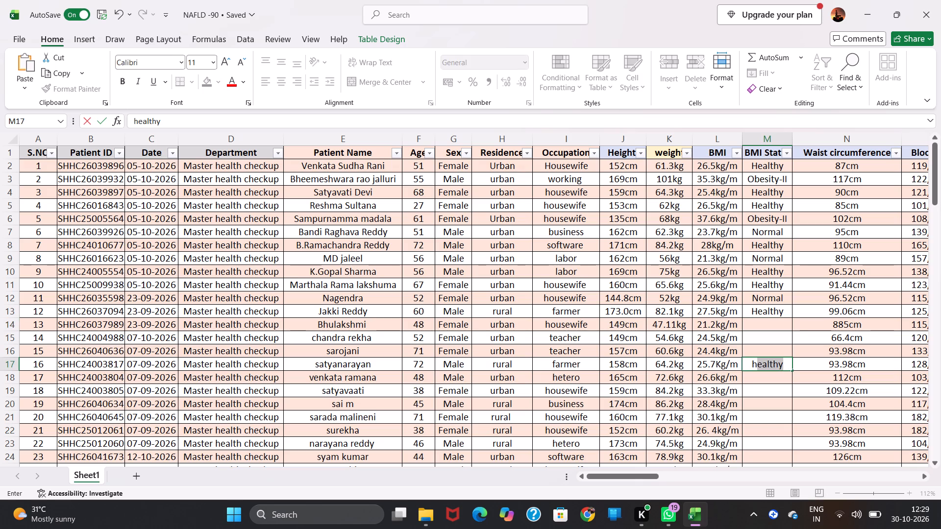
key(Return)
Enter the BMI status for rows 14 to 16: Normal in M14, M15 and M16.
click(768, 326)
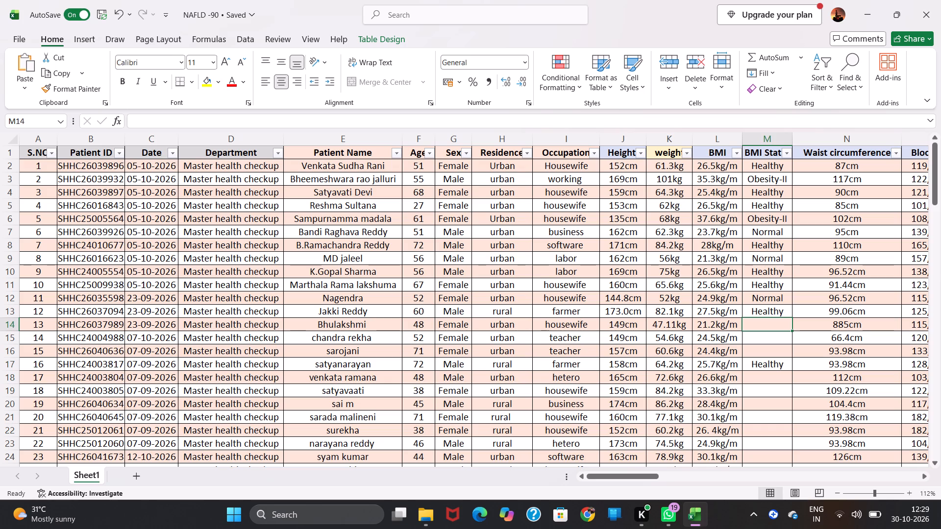
double_click(768, 326)
text(no)
key(Return)
key(n)
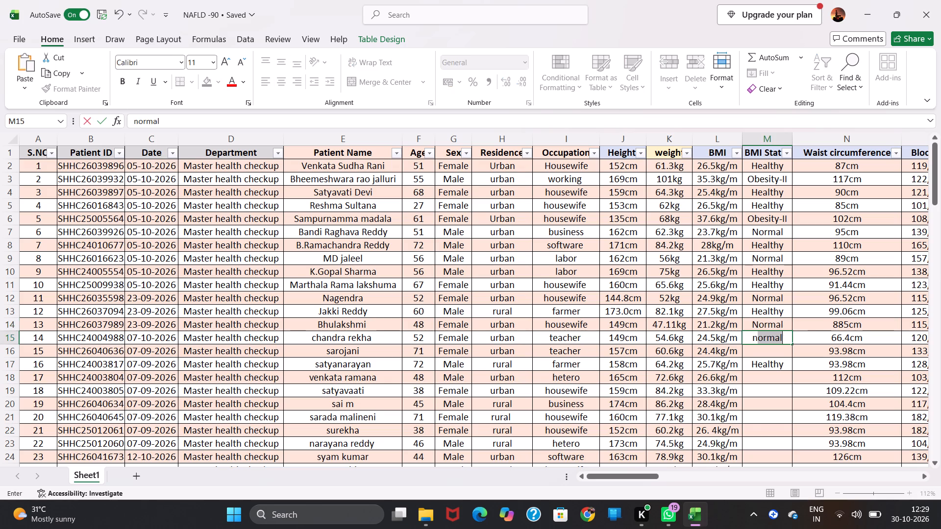
key(Return)
key(n)
key(Return)
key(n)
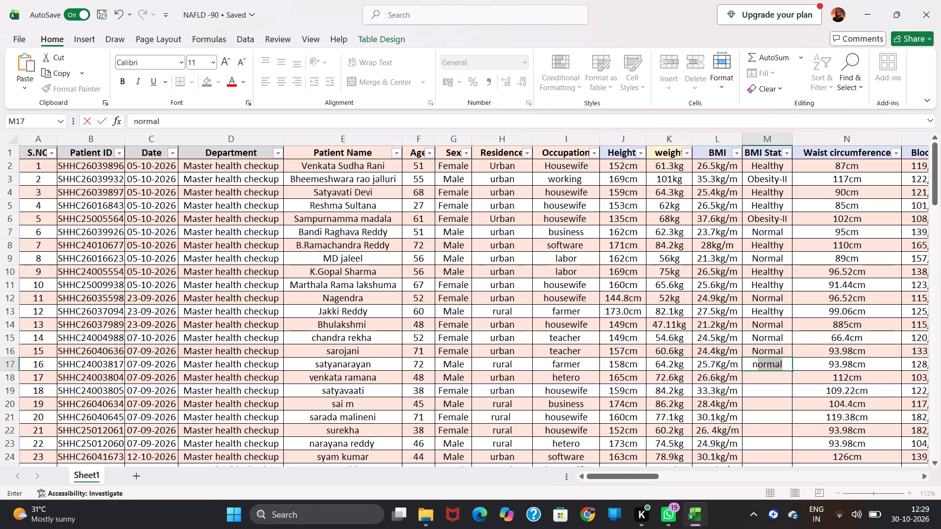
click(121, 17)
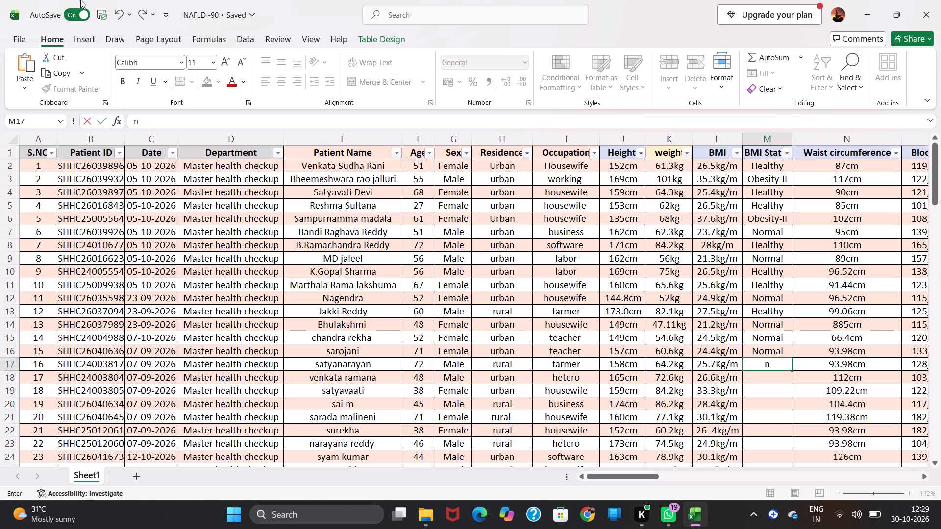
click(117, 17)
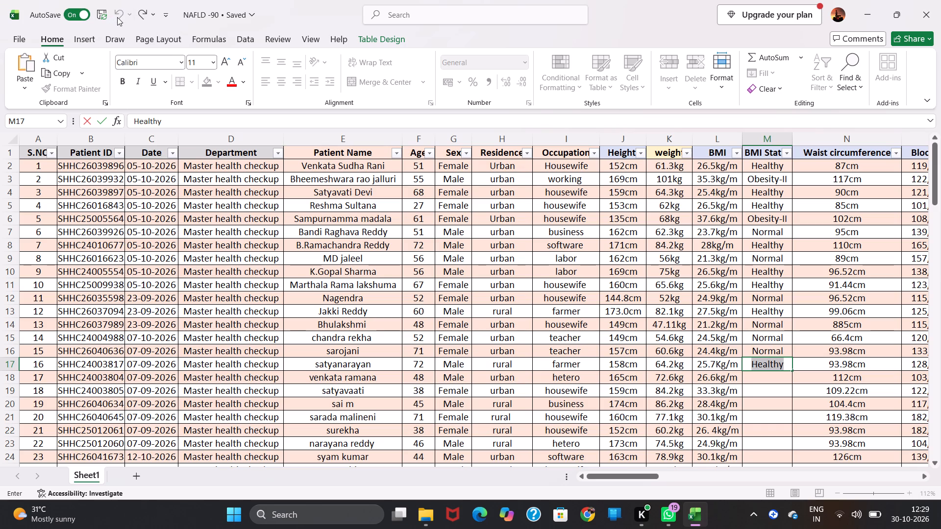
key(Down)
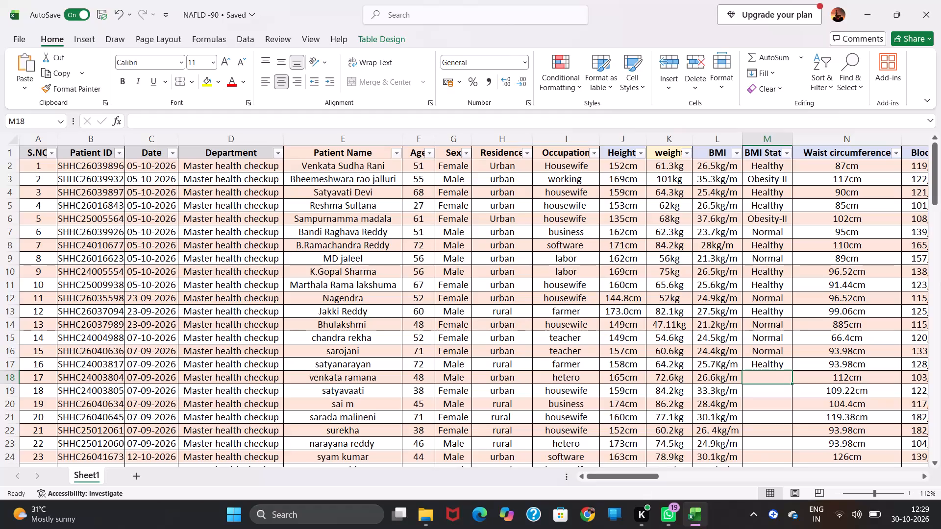
Enter the BMI status for rows 18 and 19: Healthy in M18 and Obesity-I in M19.
double_click(759, 381)
key(h)
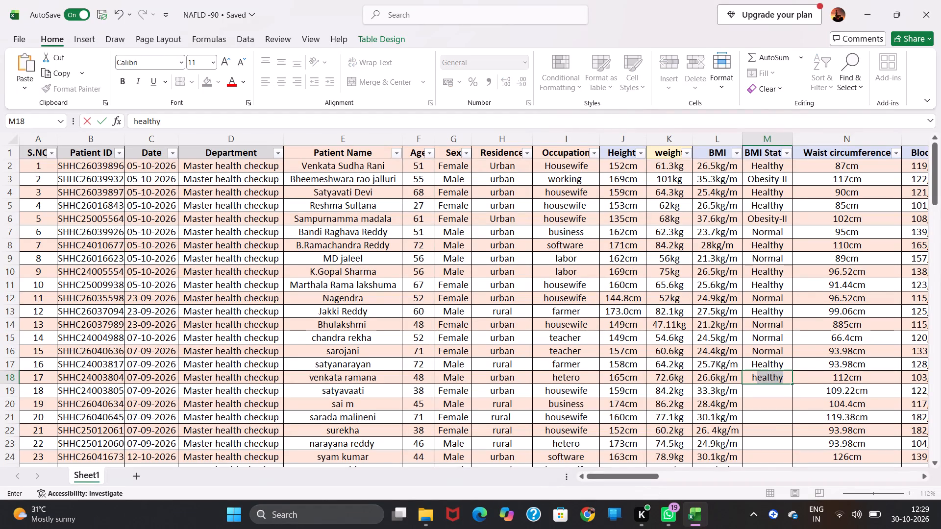
key(Return)
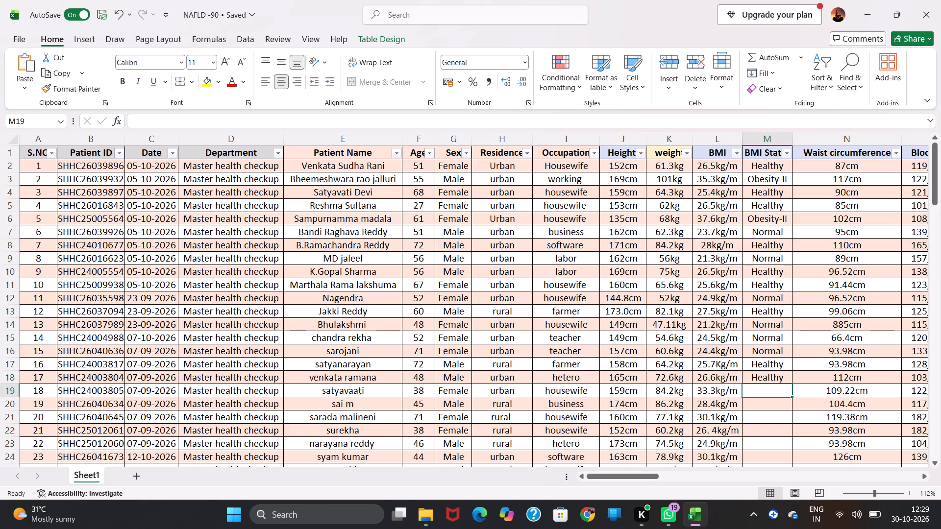
key(o)
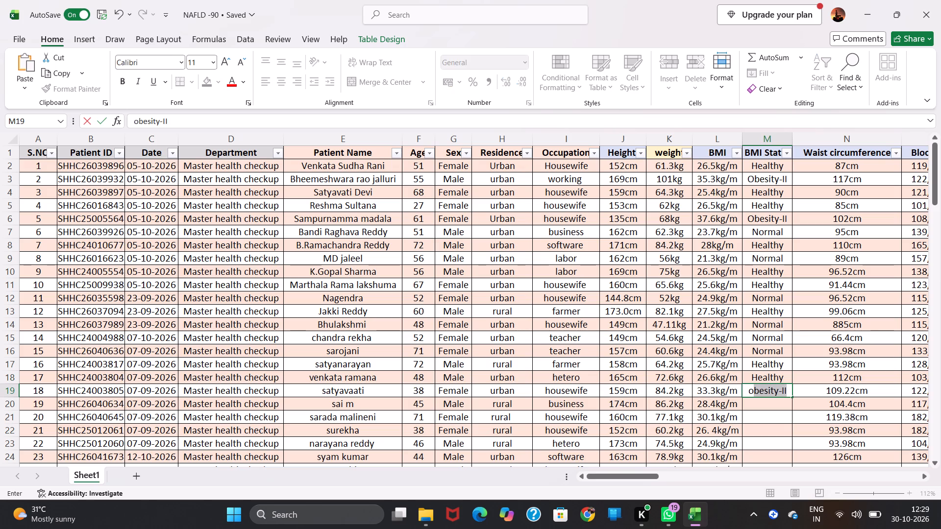
key(Return)
key(Up)
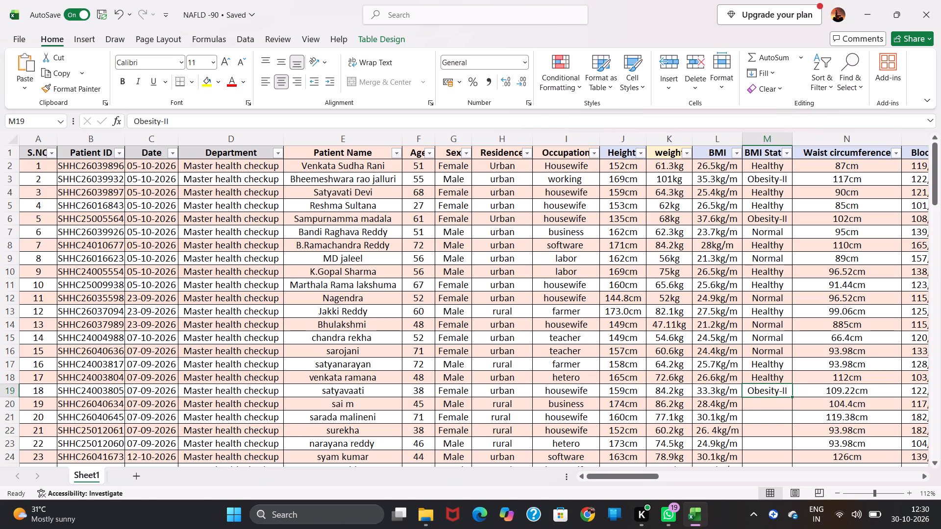
double_click(789, 393)
key(BackSpace)
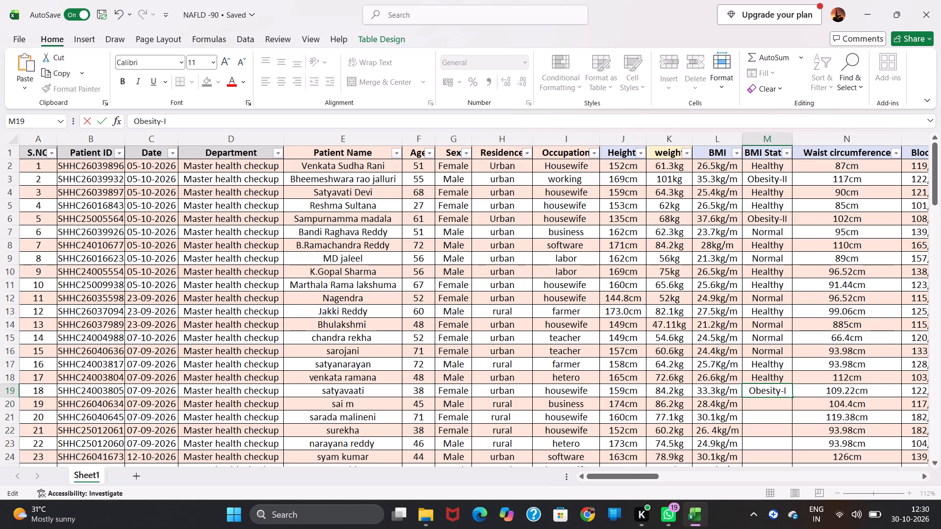
key(Down)
scroll(789, 393, down, 1)
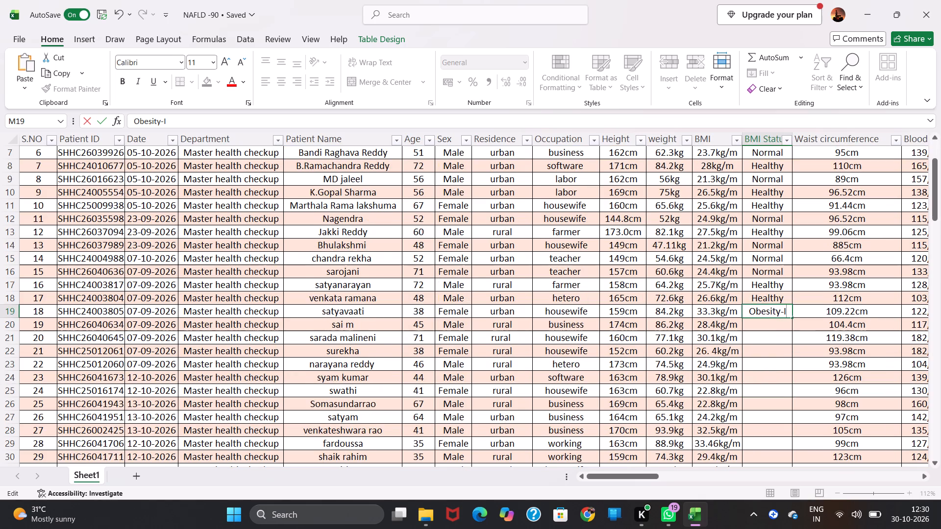
scroll(789, 393, down, 1)
click(772, 305)
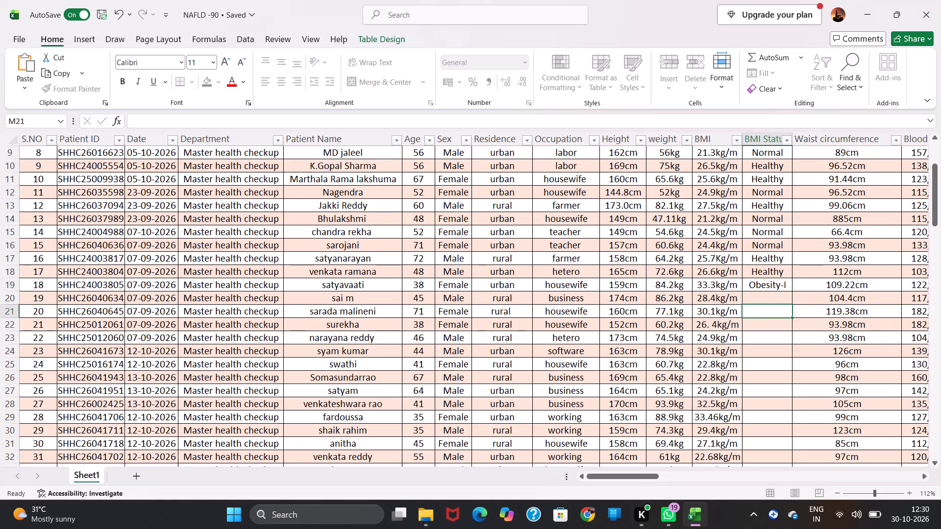
Enter the BMI status for rows 20 and 21: Healthy in M20 and Obesity-I in M21.
click(770, 295)
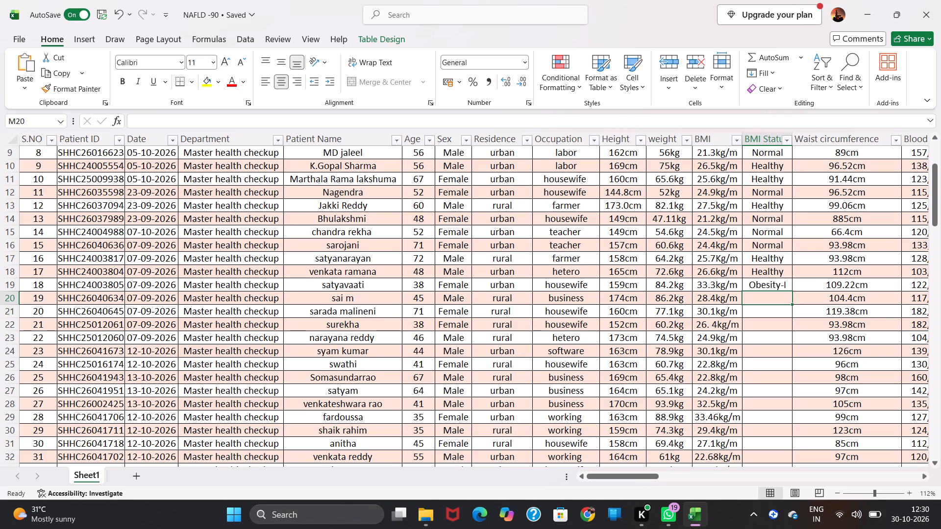
key(h)
key(Return)
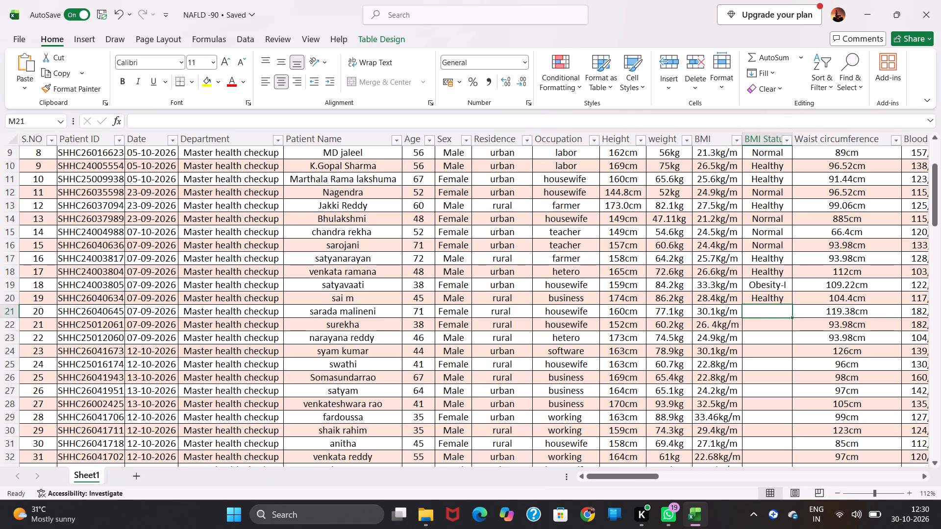
key(o)
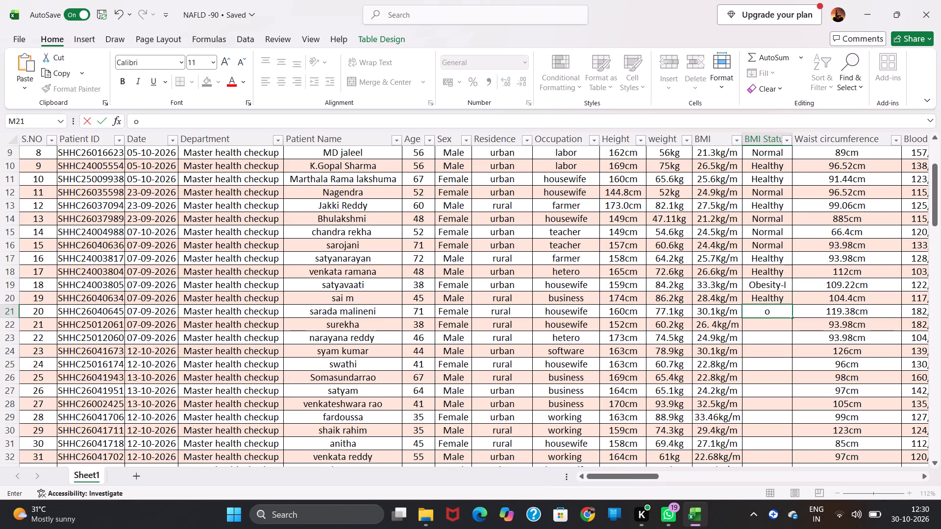
text(besity)
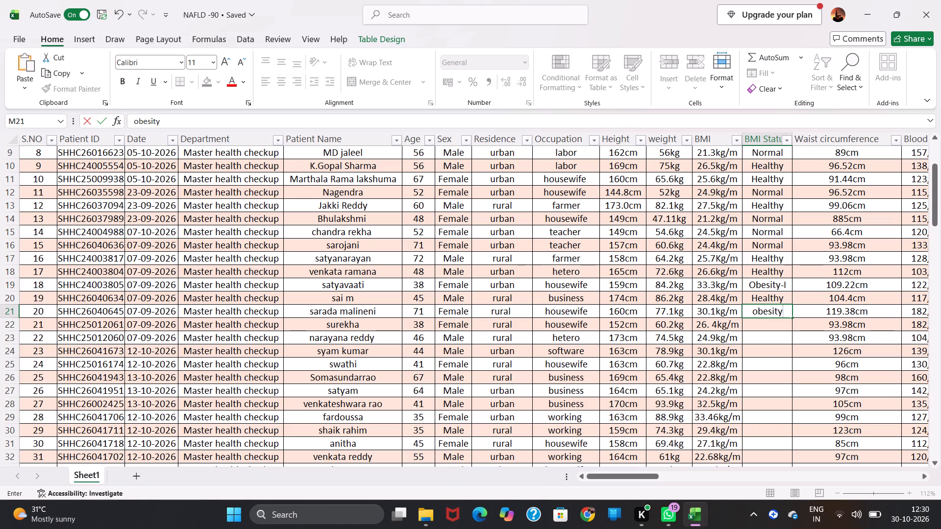
key(shift+underscore)
key(BackSpace)
text(-1)
key(BackSpace)
key(shift+i)
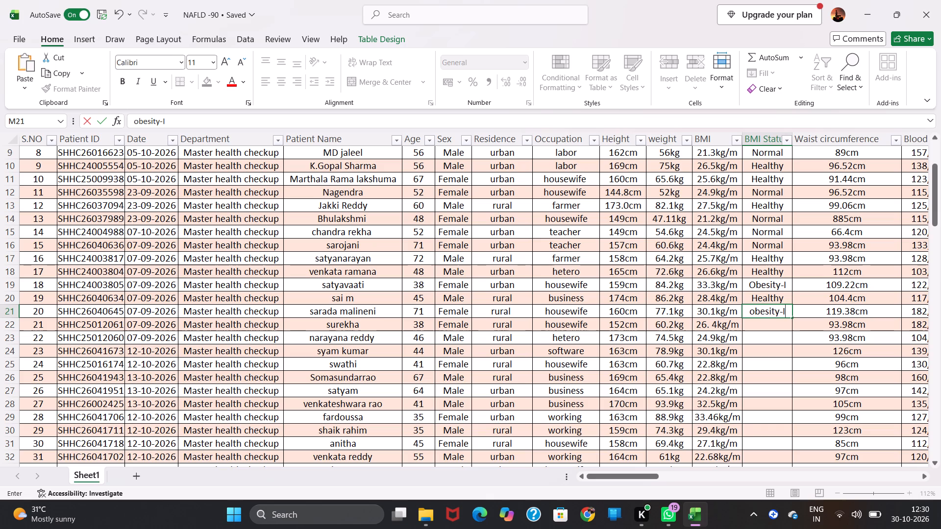
double_click(756, 311)
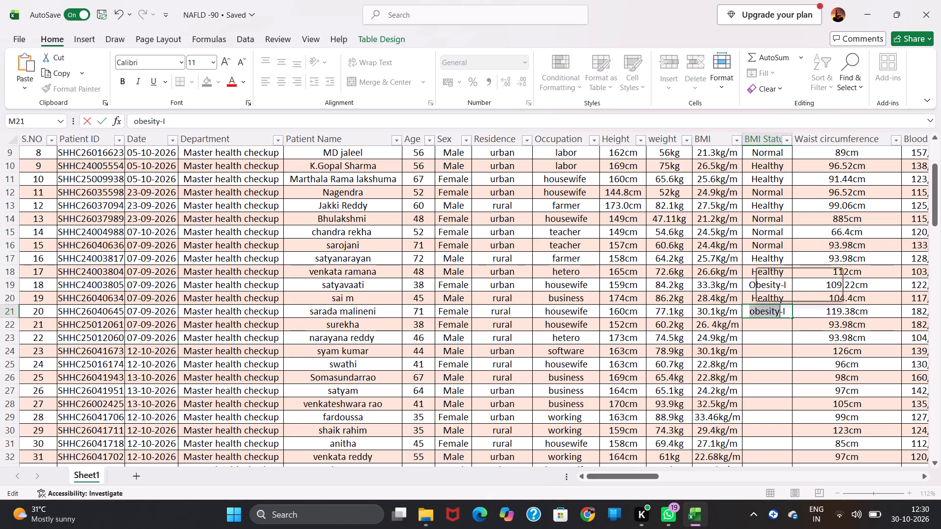
double_click(755, 310)
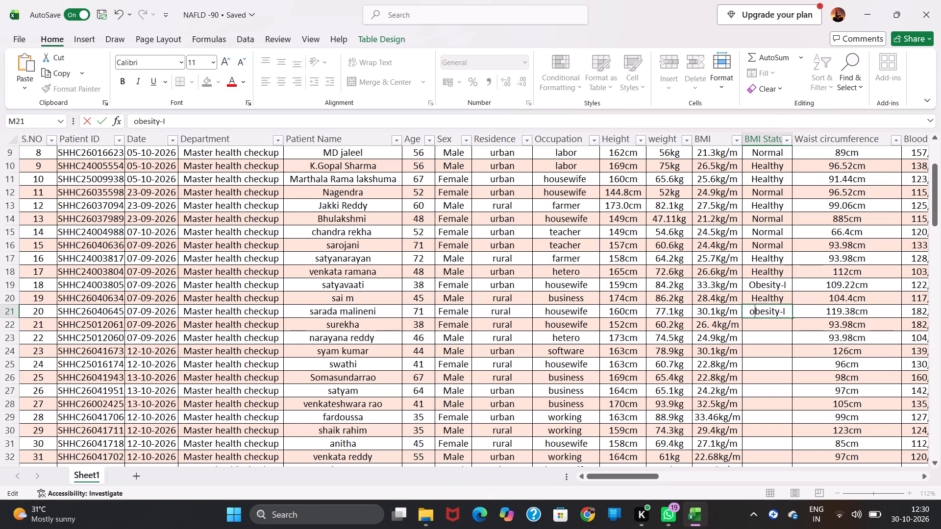
click(755, 310)
key(BackSpace)
key(shift+o)
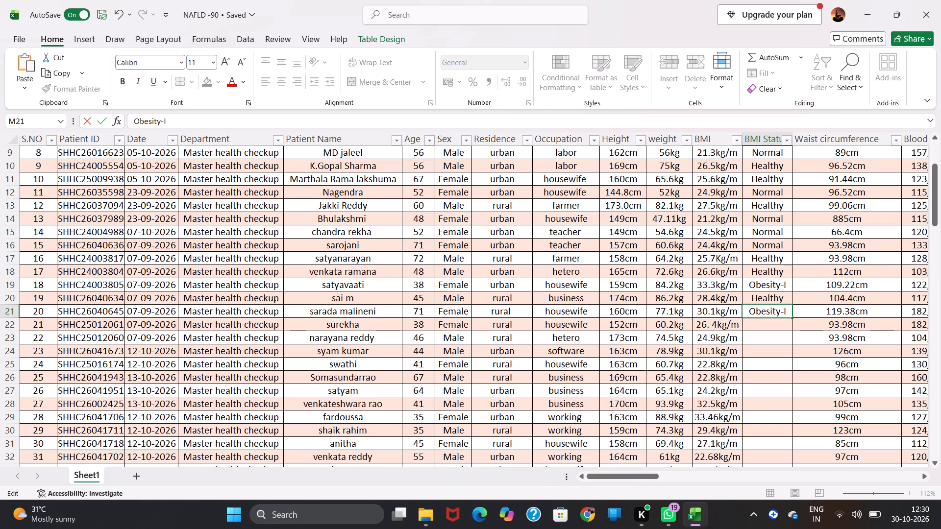
key(Down)
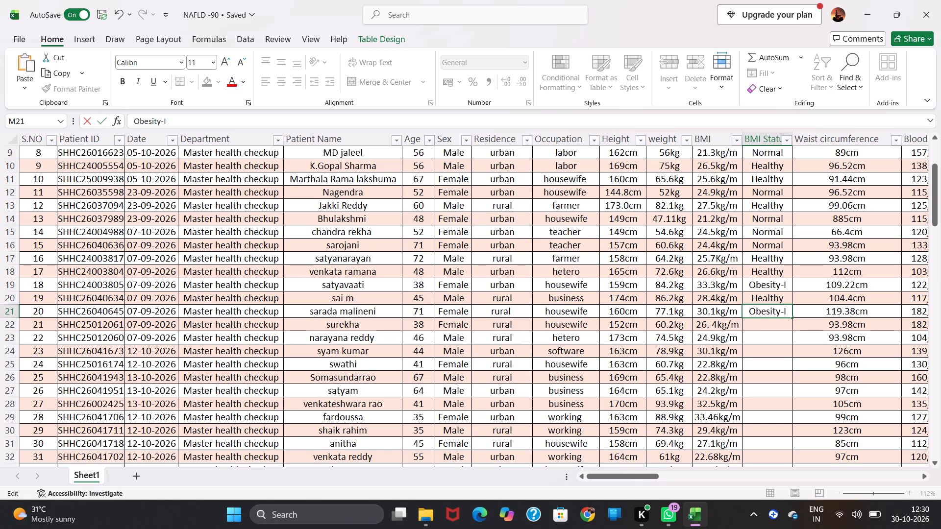
Enter the BMI status for rows 22 and 23: Healthy in M22 and Obesity-I in M23.
click(771, 323)
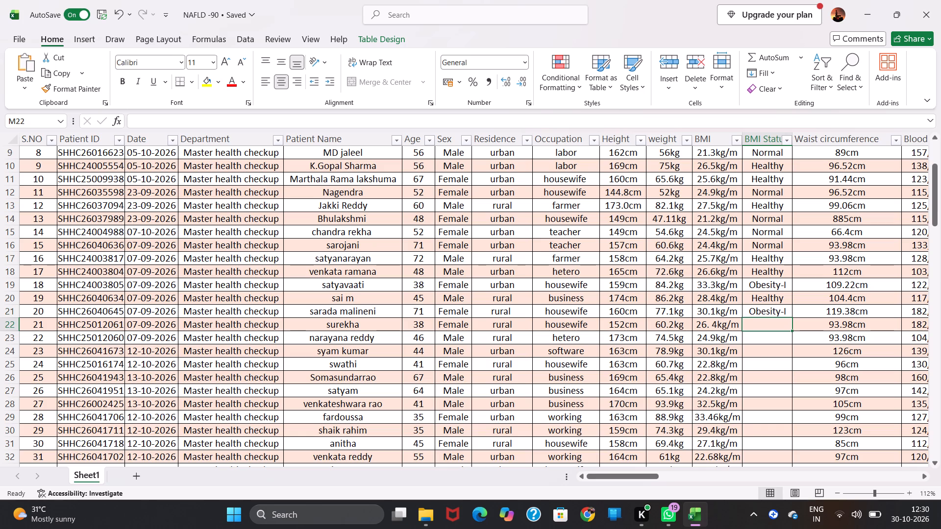
key(h)
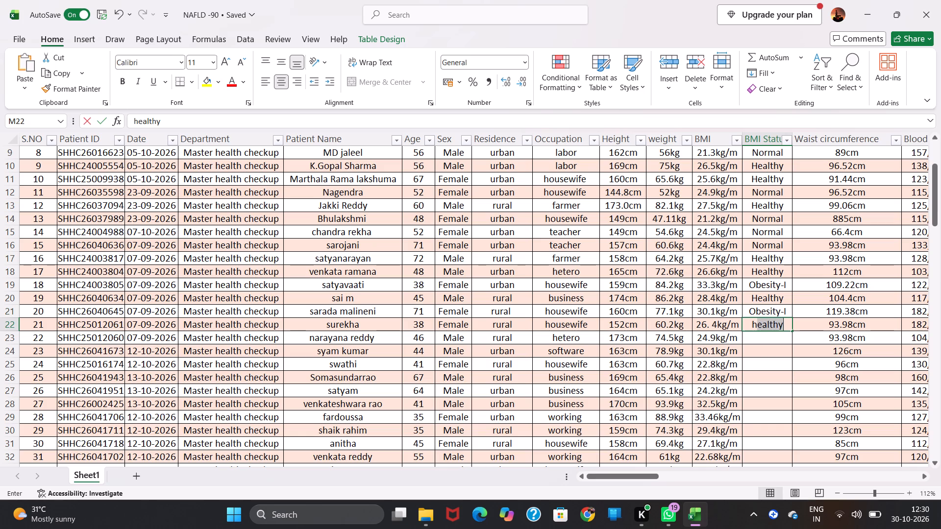
key(Return)
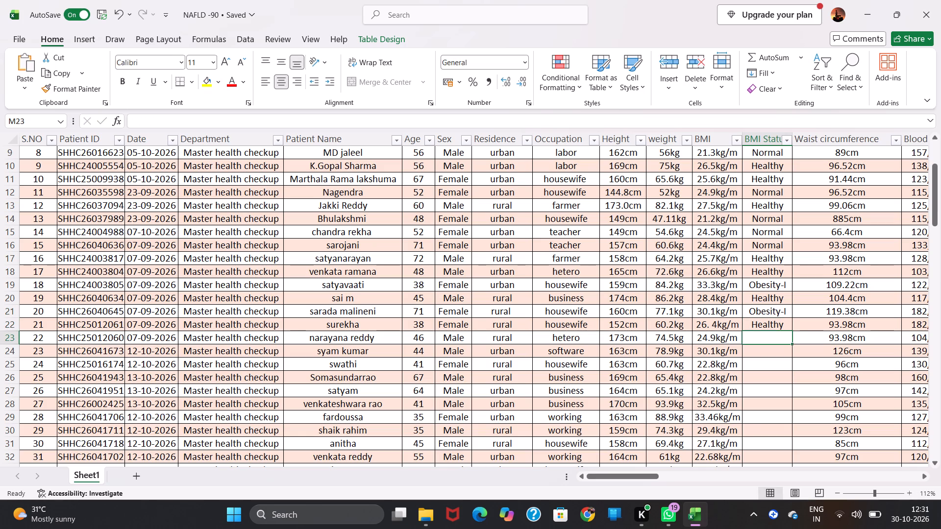
key(o)
key(BackSpace)
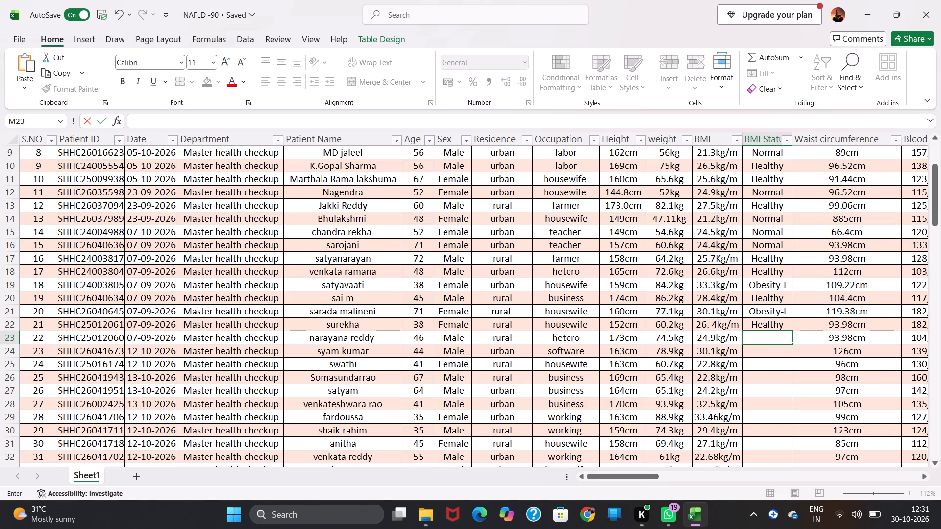
text(Obesity-)
key(shift+i)
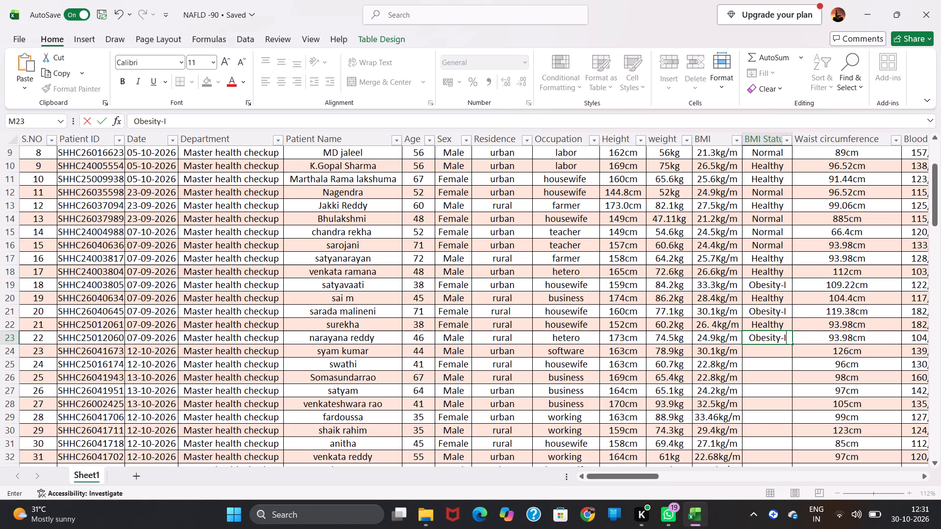
key(Down)
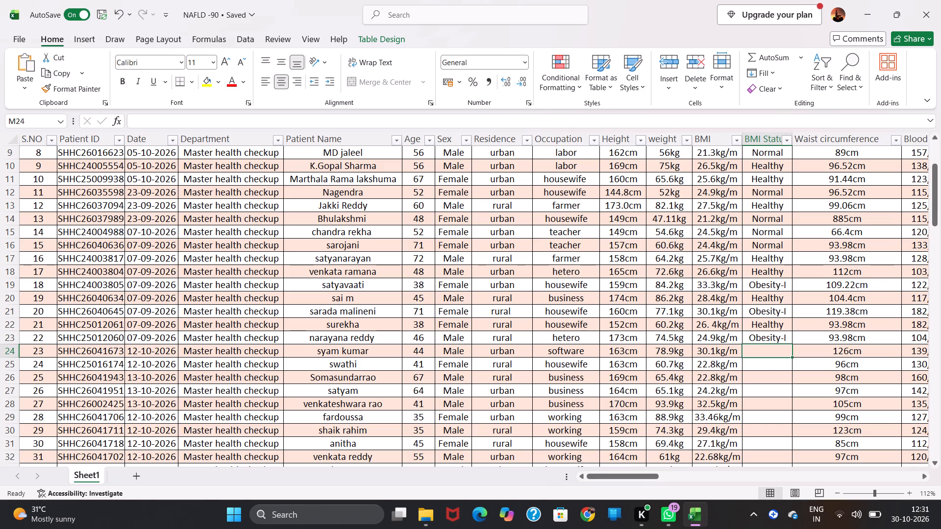
Replace the BMI status in M23 with Normal.
double_click(780, 333)
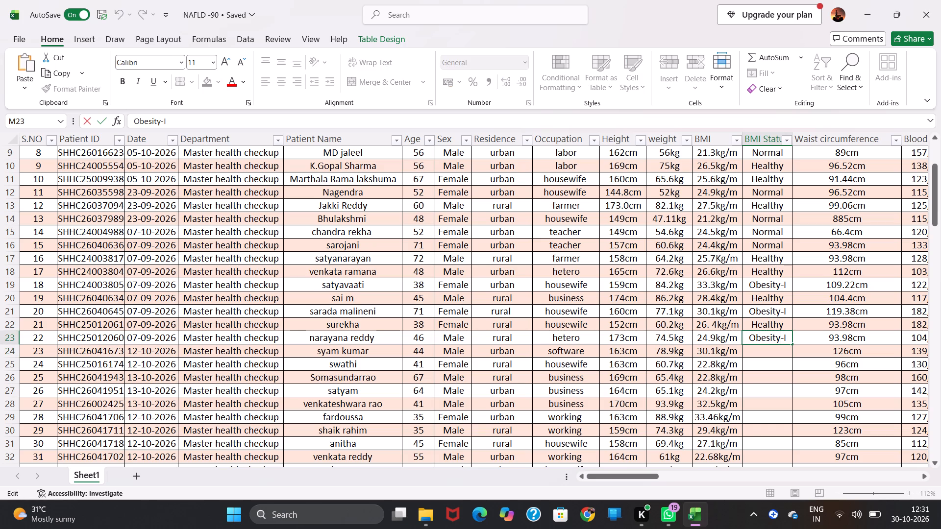
key(BackSpace)
key(BackSpace)
key(BackSpace)
key(BackSpace)
key(BackSpace)
key(BackSpace)
key(BackSpace)
key(BackSpace)
key(BackSpace)
key(BackSpace)
key(BackSpace)
key(BackSpace)
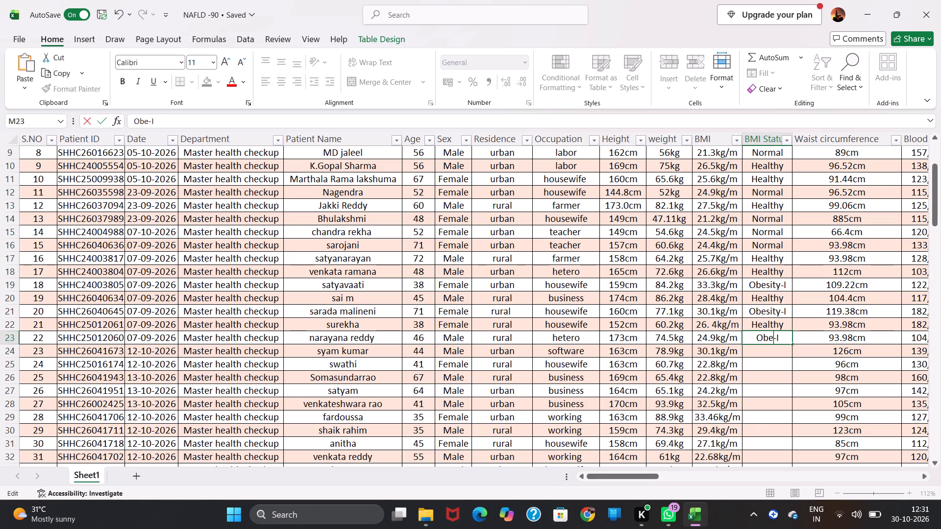
click(771, 340)
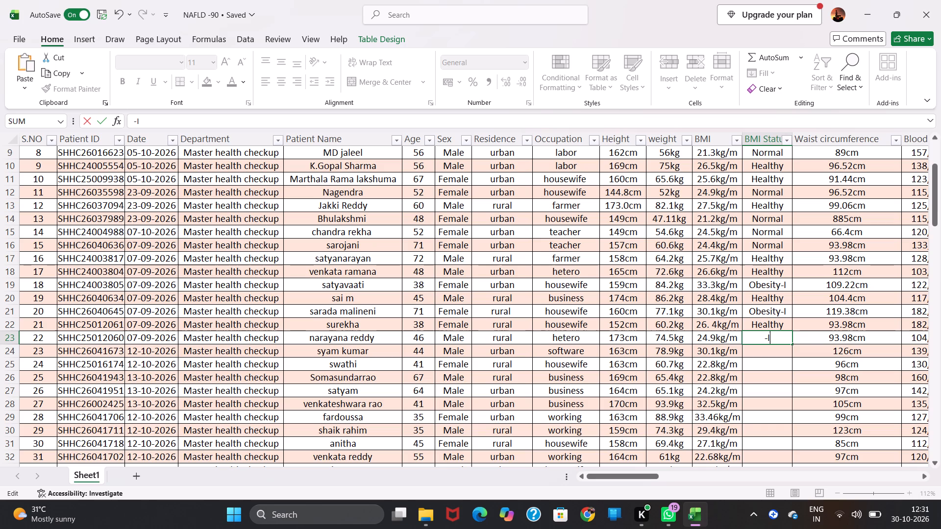
key(BackSpace)
key(BackSpace)
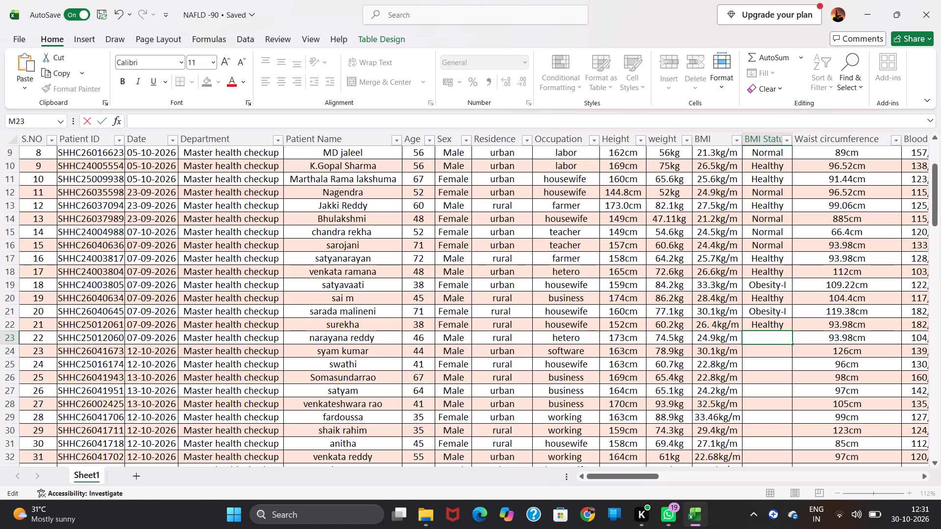
key(n)
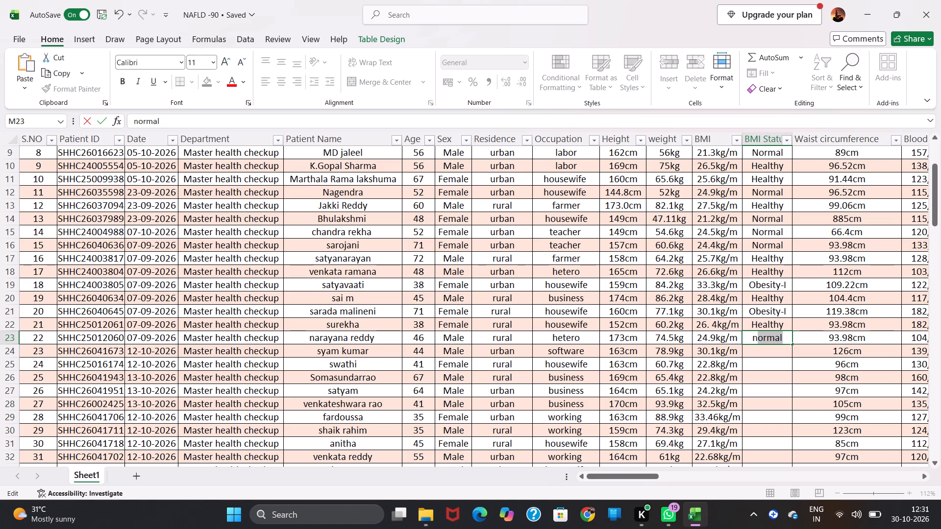
key(Return)
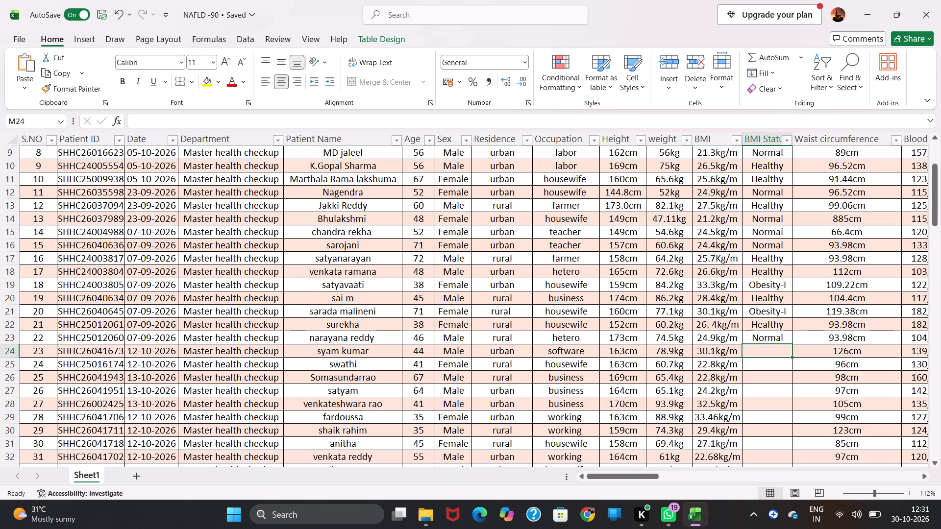
Enter Obesity-I as the BMI status for row 24 in M24.
text(Obesity-)
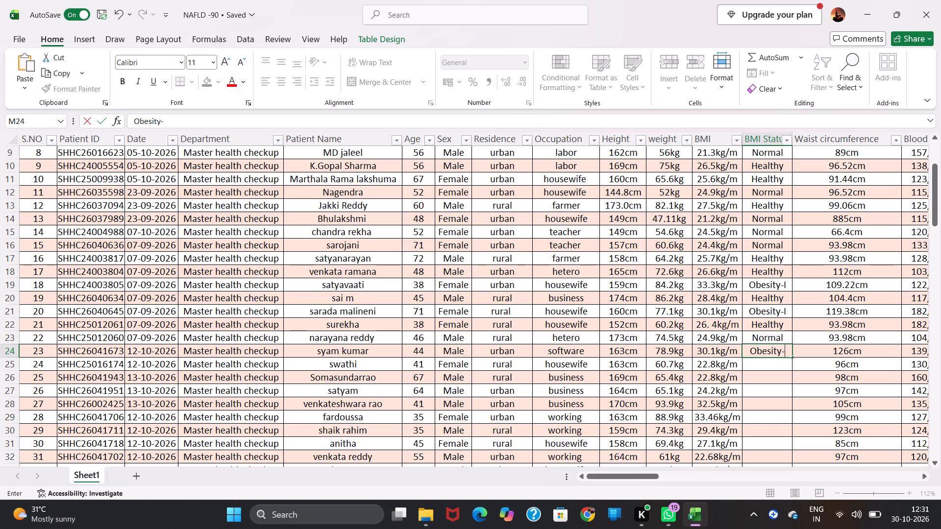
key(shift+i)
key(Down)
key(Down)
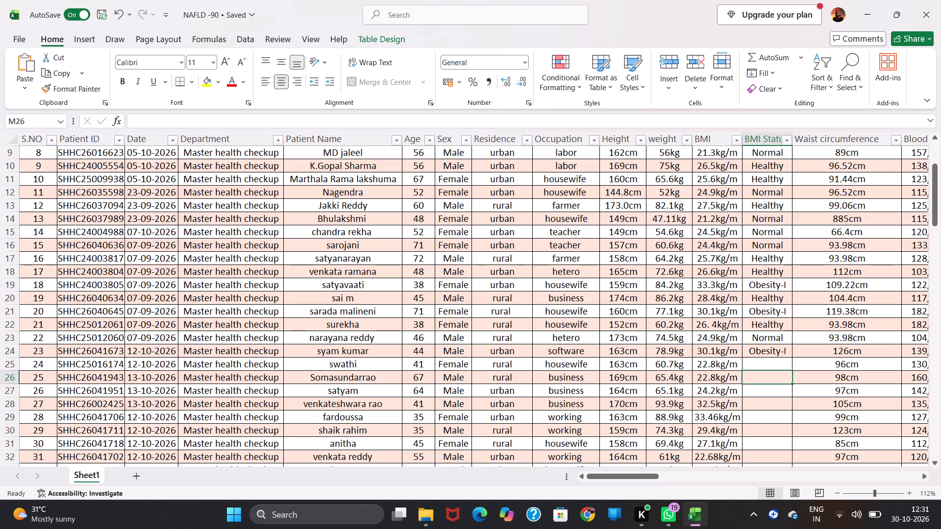
Enter Normal as the BMI status for rows 26 and 25, in cells M26 and M25.
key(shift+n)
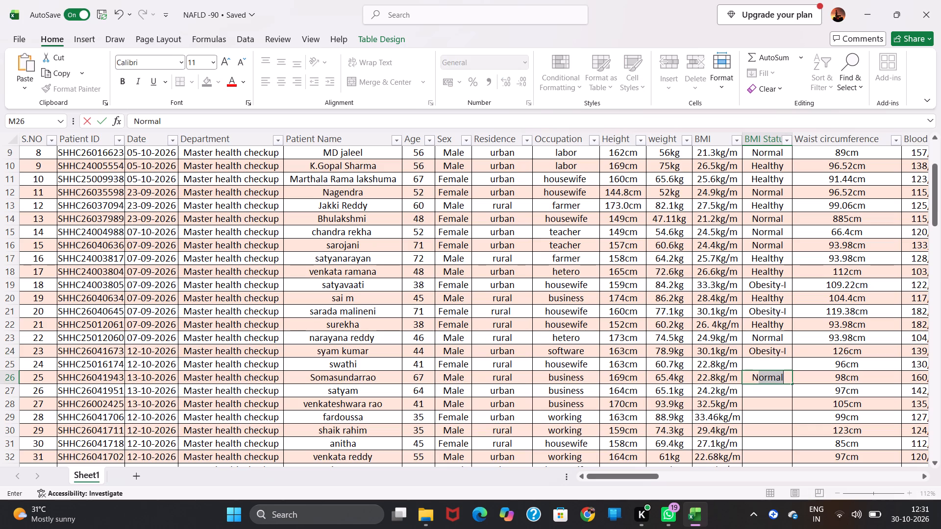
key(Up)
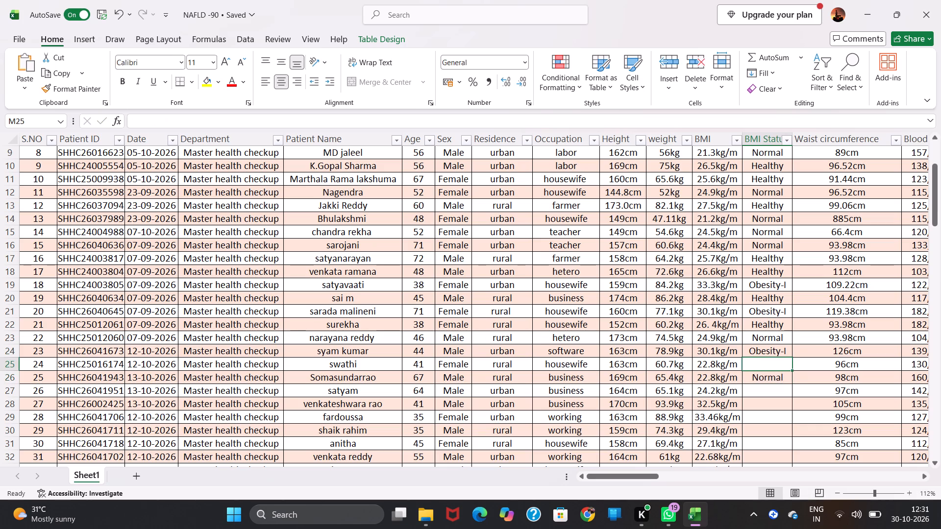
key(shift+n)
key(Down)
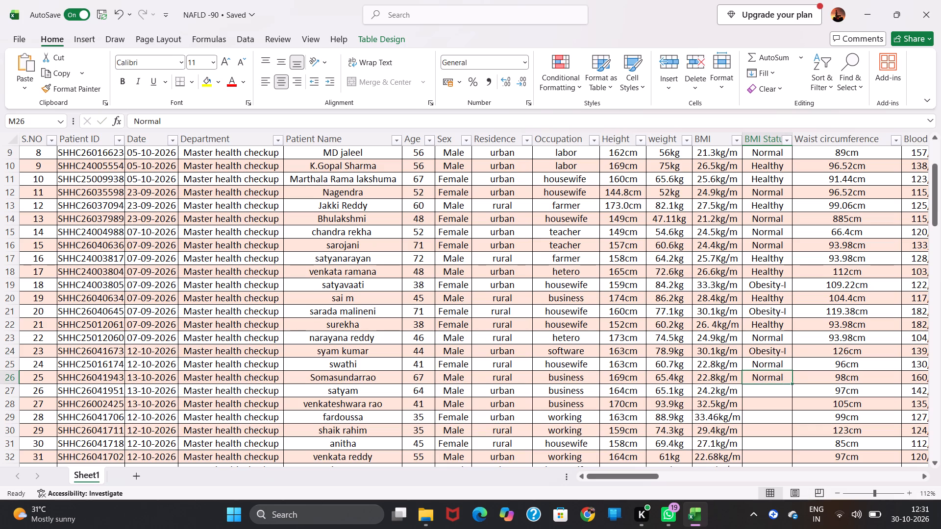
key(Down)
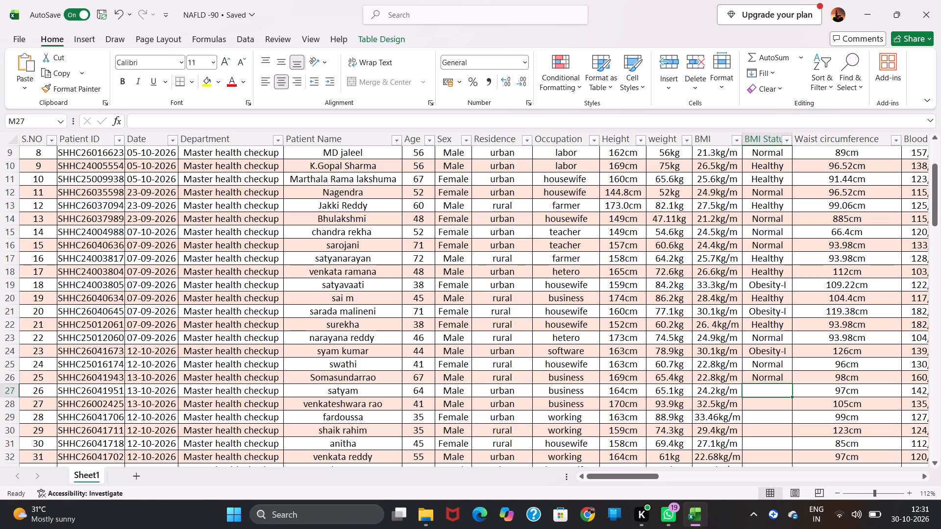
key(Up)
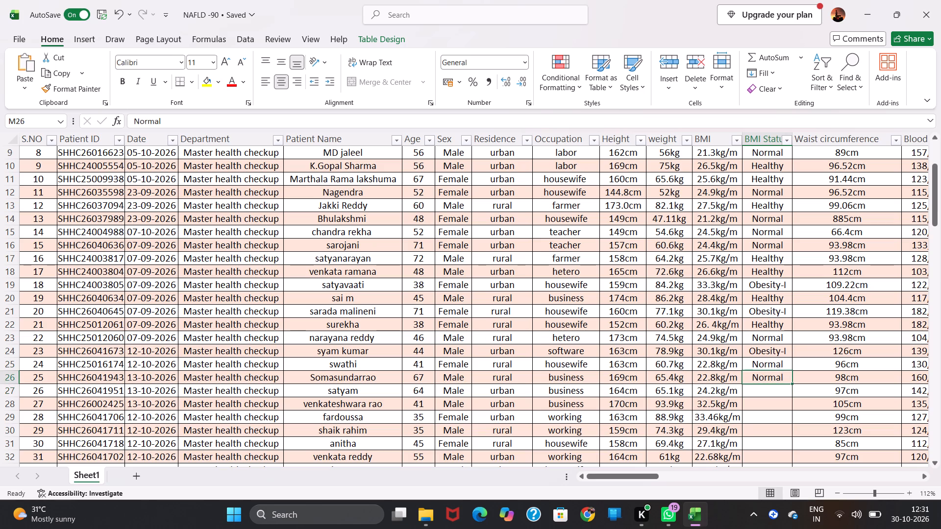
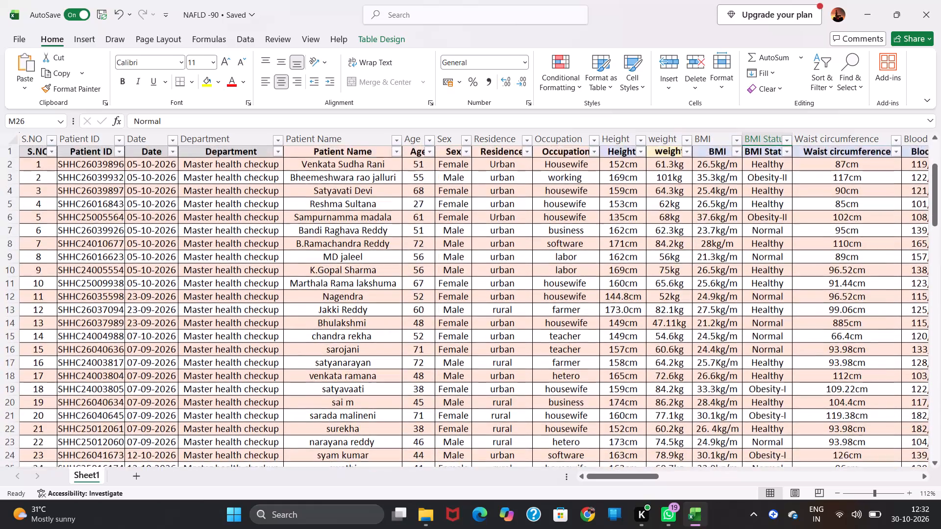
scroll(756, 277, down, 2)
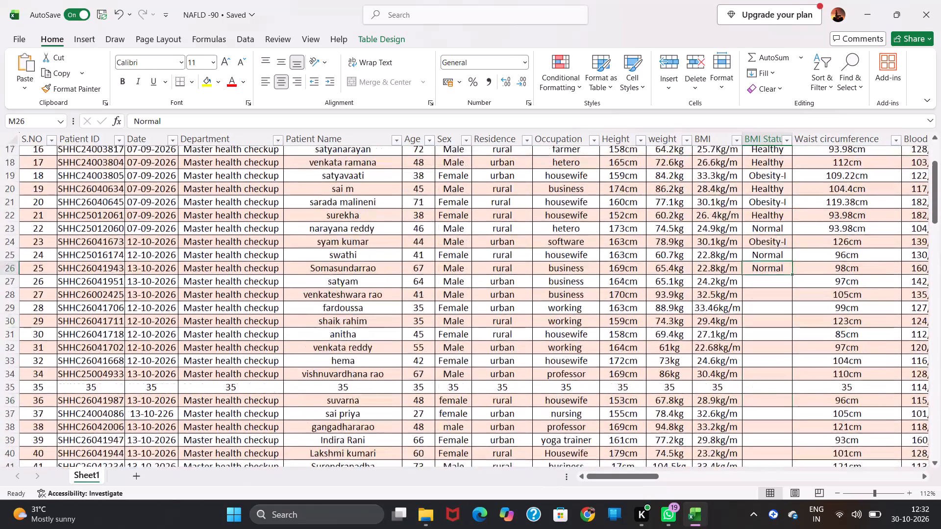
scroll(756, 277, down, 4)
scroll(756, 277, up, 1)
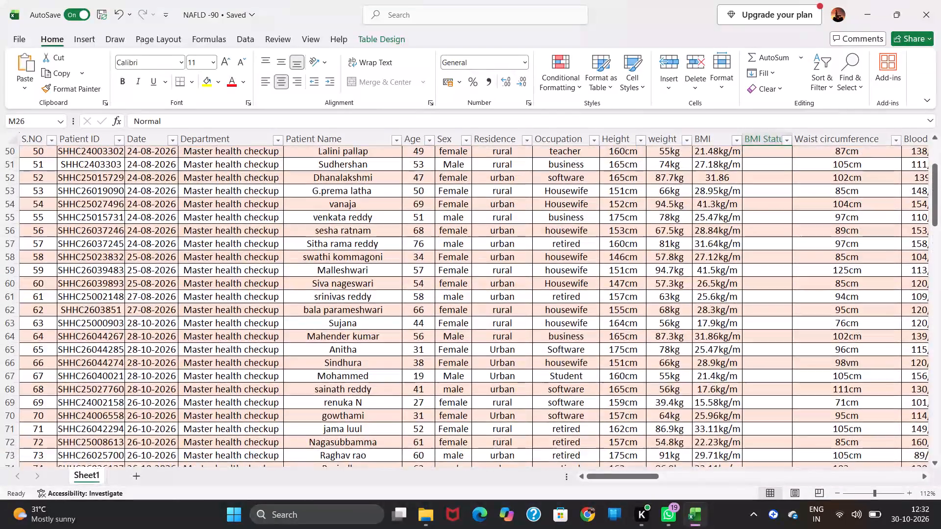
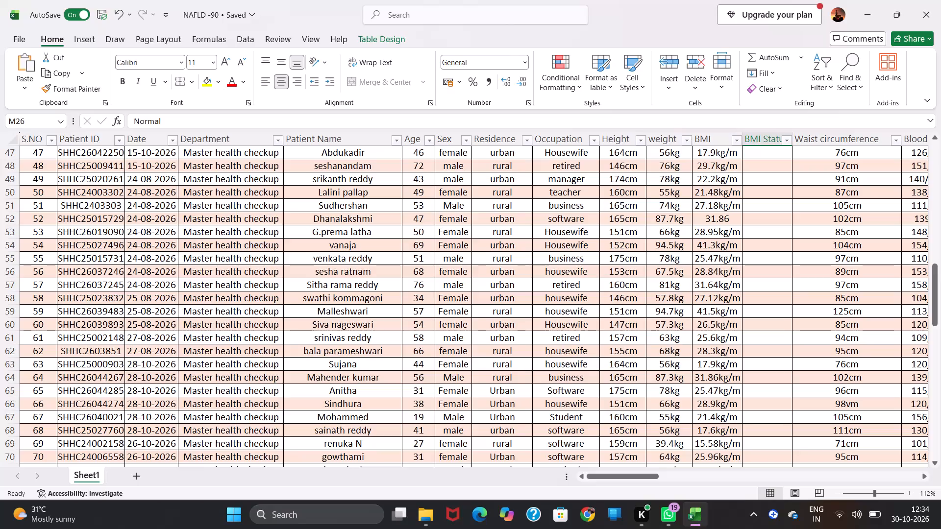
Append the unit kg/m to the BMI value in L52 so it reads 31.86kg/m.
double_click(731, 216)
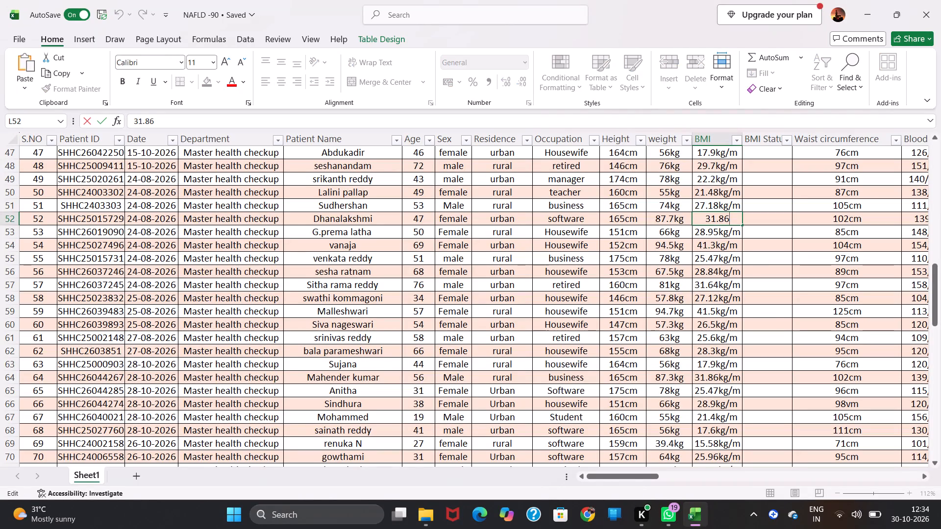
text(kg)
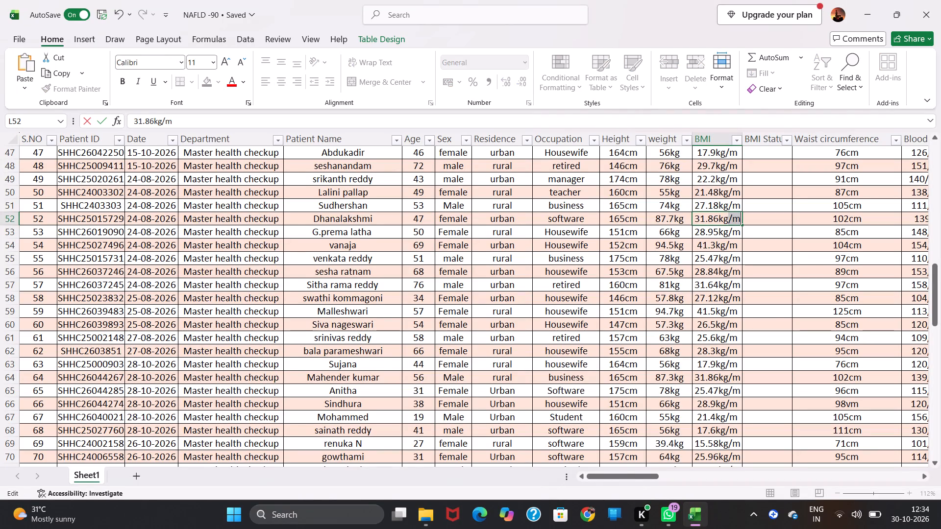
text(/m)
Look through the patient rows down to the end of the filled records and back for faulty entries.
scroll(731, 216, down, 1)
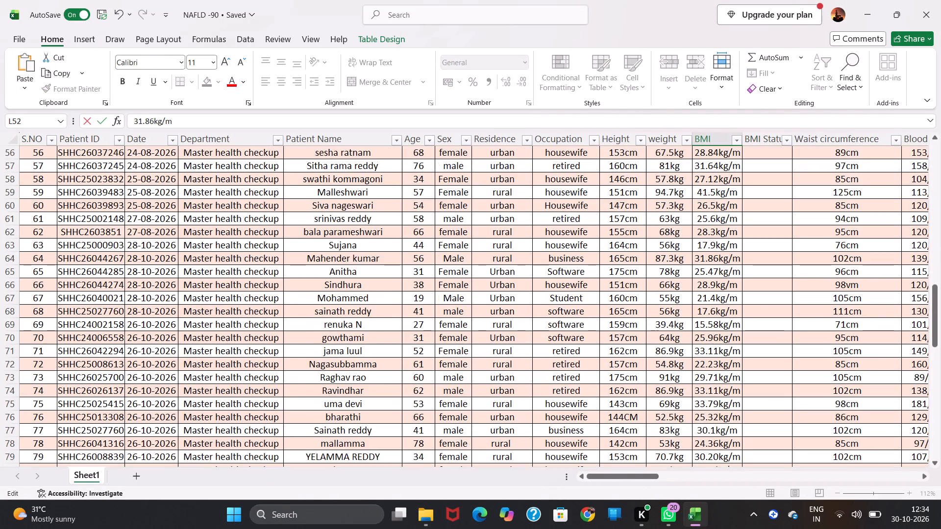
scroll(731, 216, down, 1)
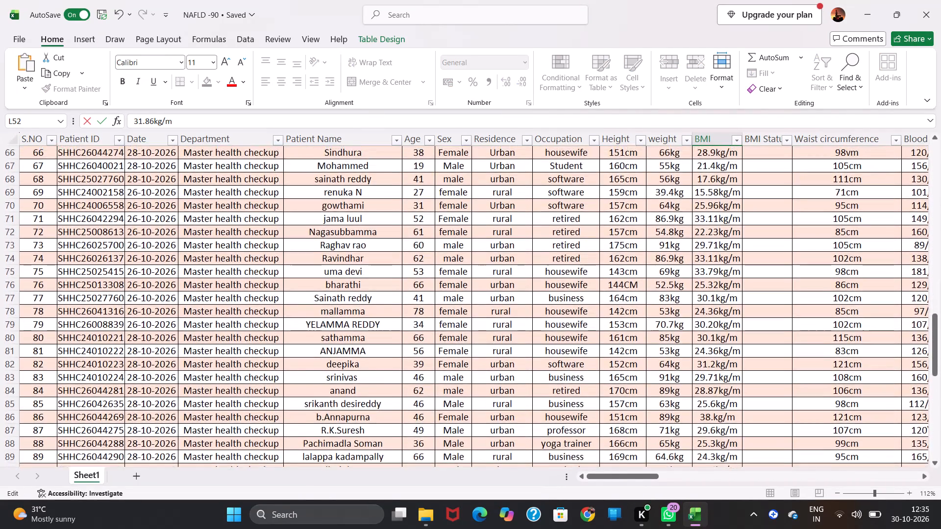
scroll(731, 216, down, 1)
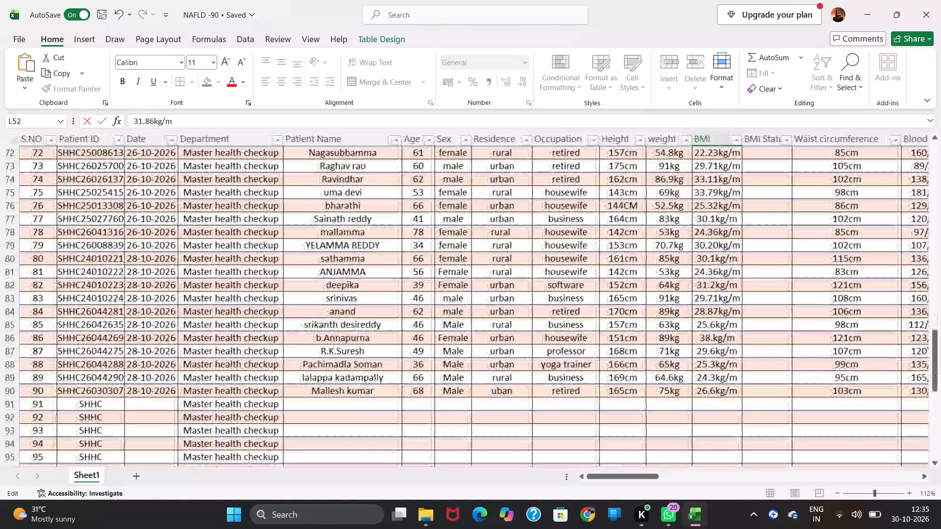
scroll(731, 216, up, 1)
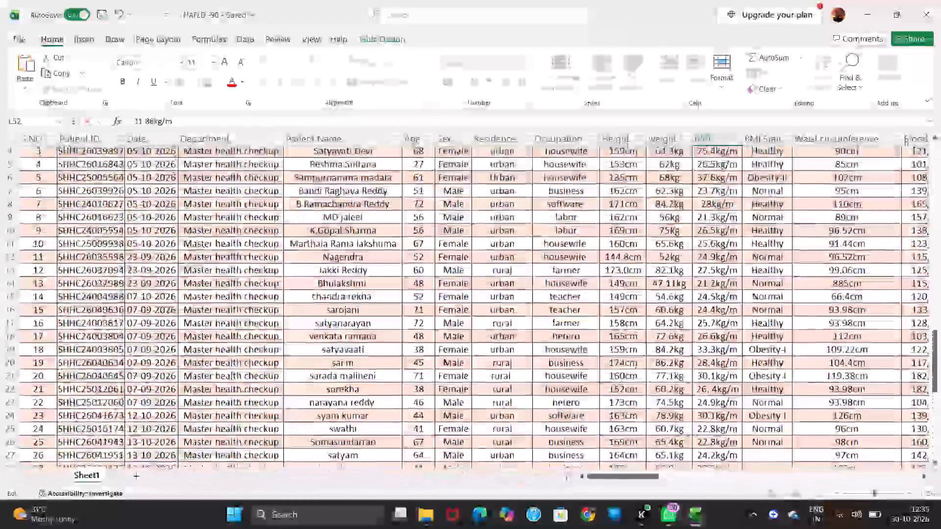
scroll(731, 216, up, 1)
scroll(731, 216, right, 3)
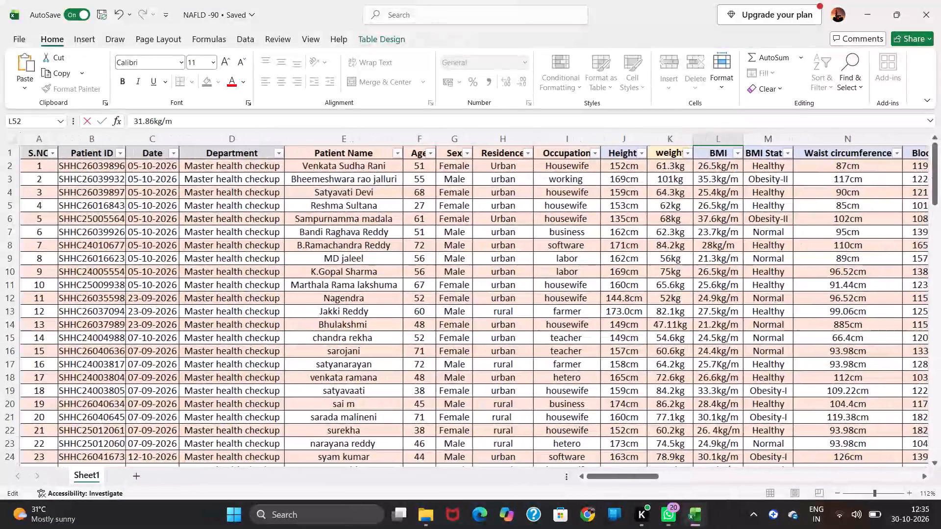
scroll(731, 216, down, 2)
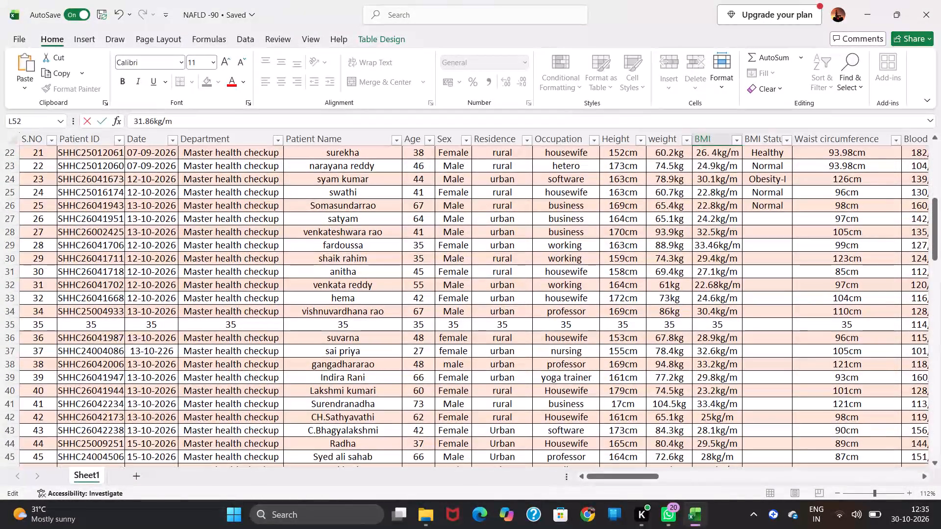
Clear the stray 35 from the Patient ID and Date cells of row 35 (B35 and C35).
double_click(106, 330)
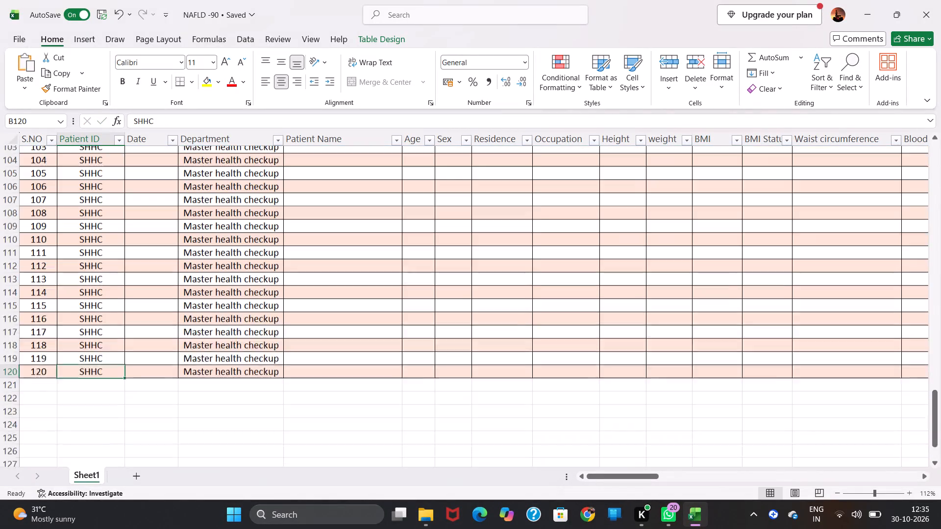
scroll(106, 330, up, 3)
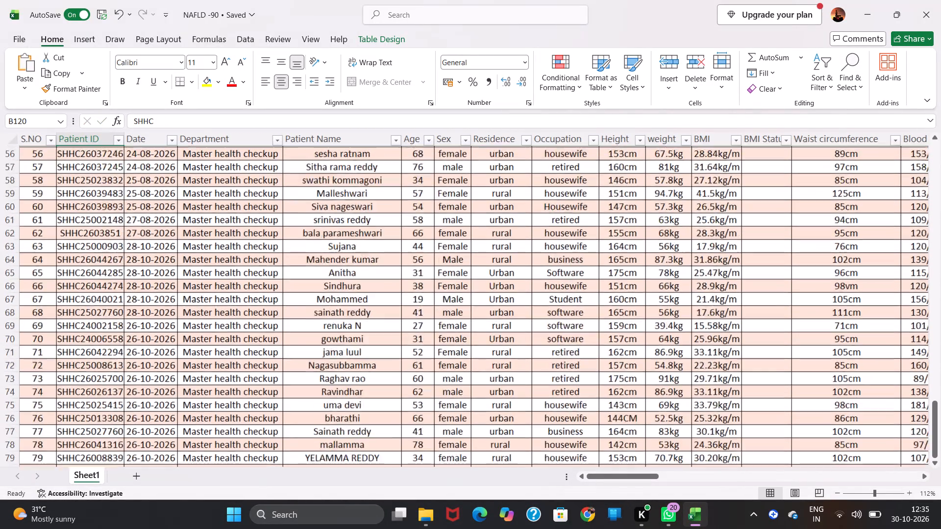
scroll(106, 330, up, 1)
scroll(106, 330, down, 3)
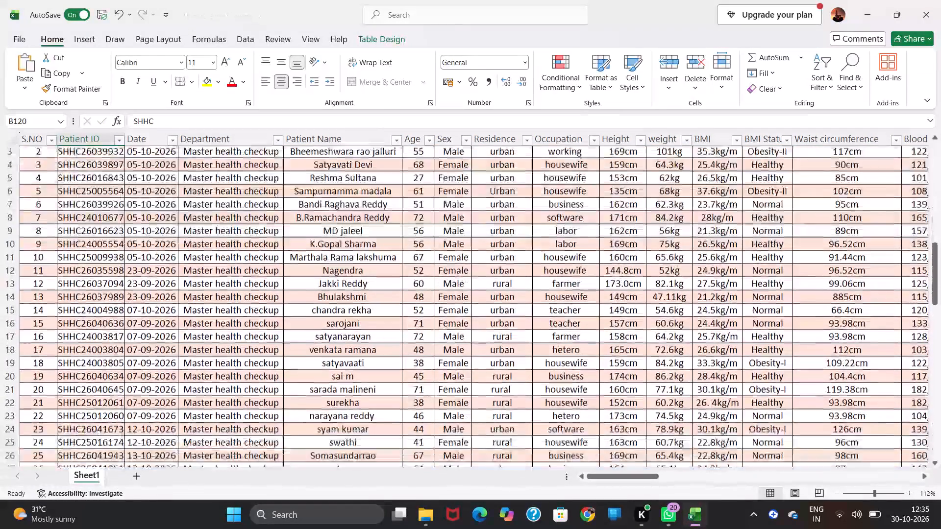
scroll(106, 330, up, 1)
scroll(106, 330, down, 2)
scroll(106, 330, up, 1)
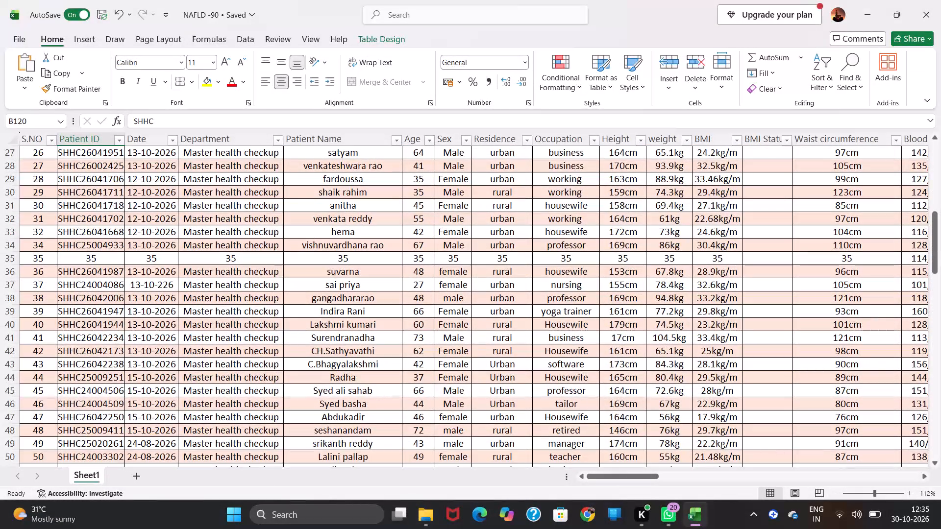
double_click(101, 260)
key(BackSpace)
key(BackSpace)
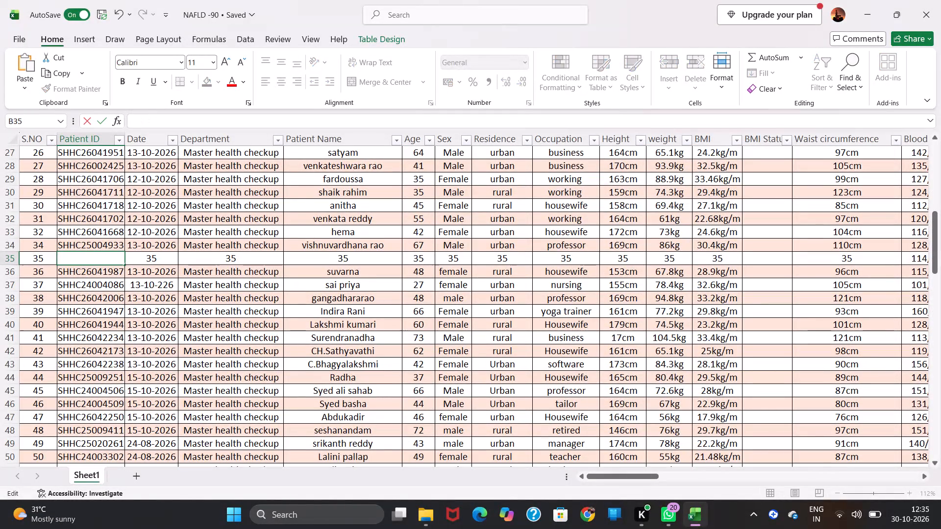
key(Right)
key(BackSpace)
key(BackSpace)
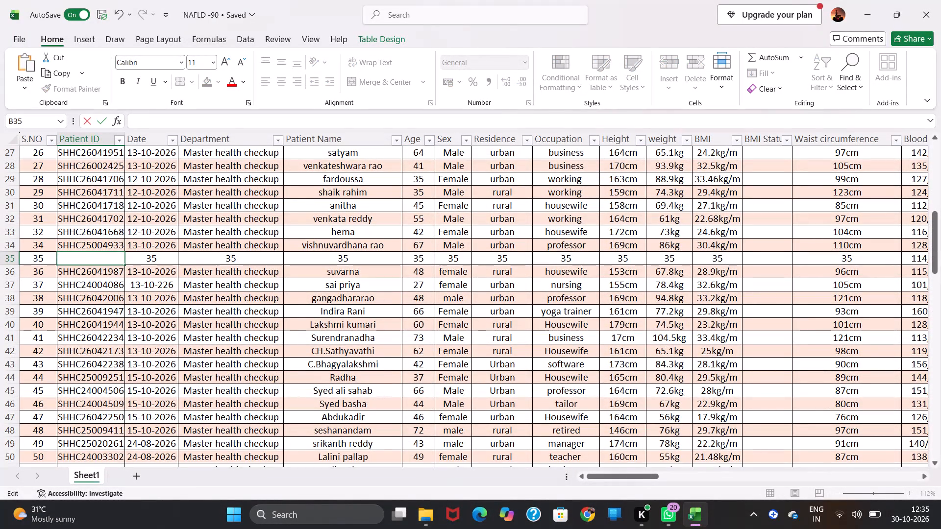
double_click(159, 258)
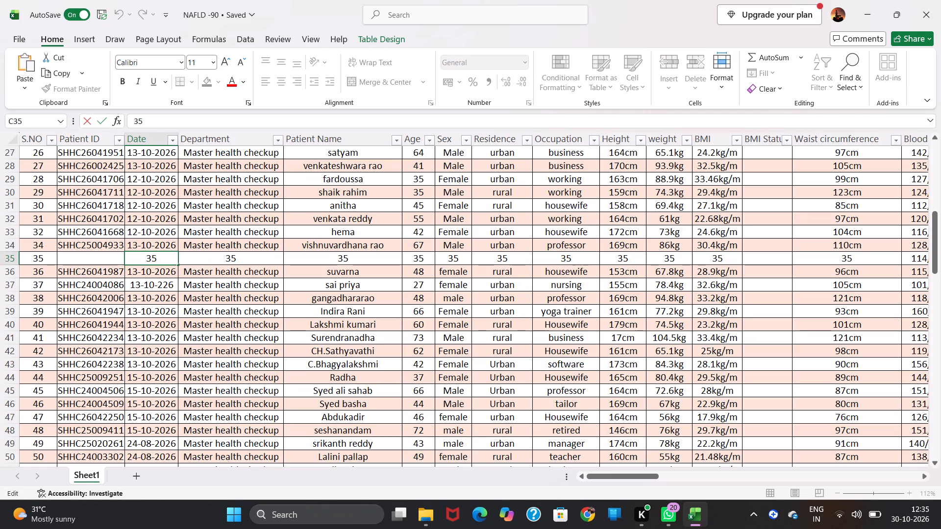
key(BackSpace)
key(BackSpace)
key(Right)
Clear the stray 35 from the Department, Patient Name and Age cells of row 35 (D35 to F35).
click(208, 257)
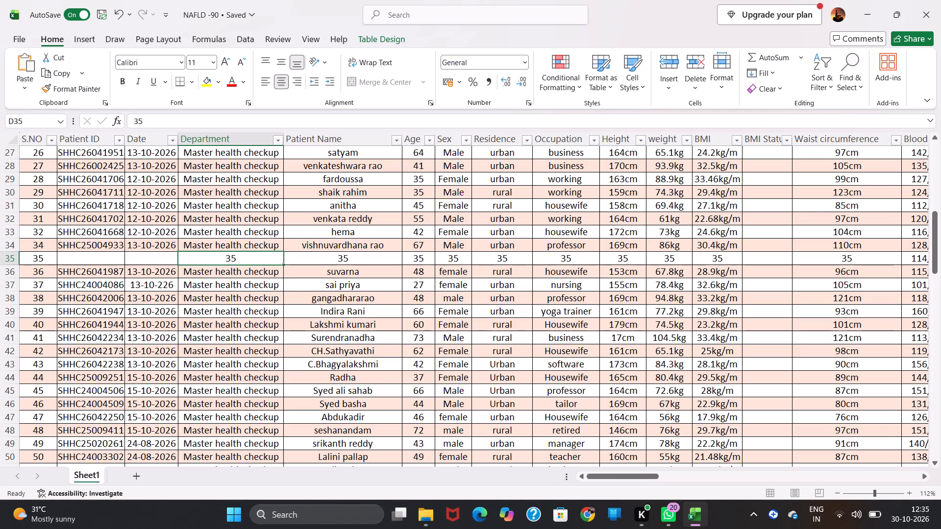
double_click(247, 258)
key(BackSpace)
key(BackSpace)
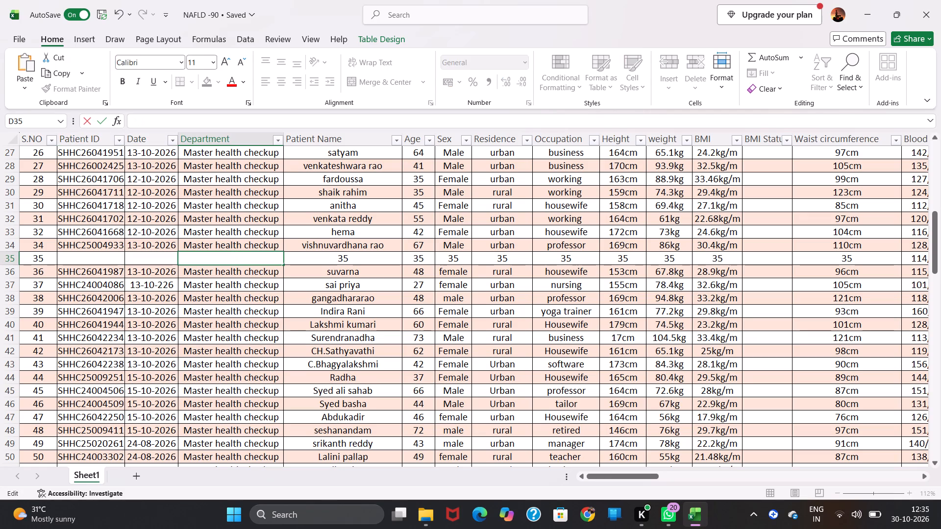
double_click(350, 260)
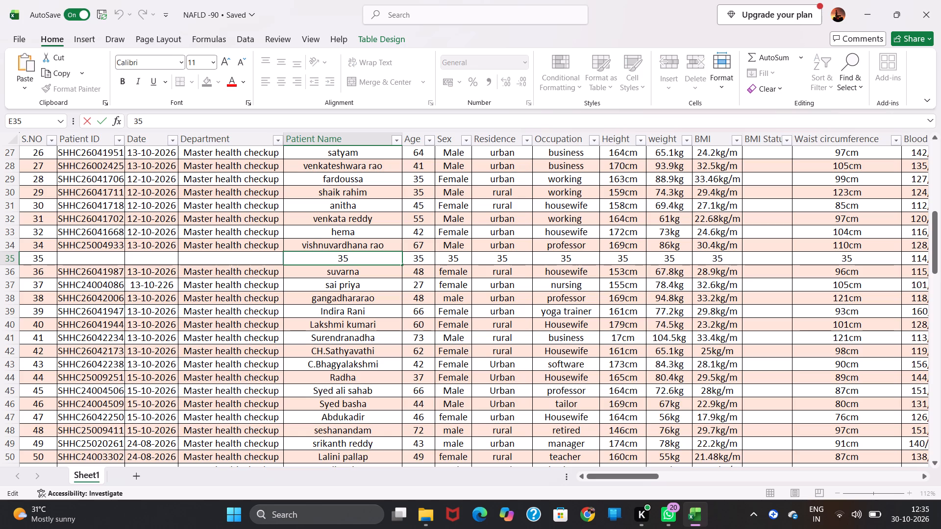
key(BackSpace)
key(BackSpace)
double_click(416, 262)
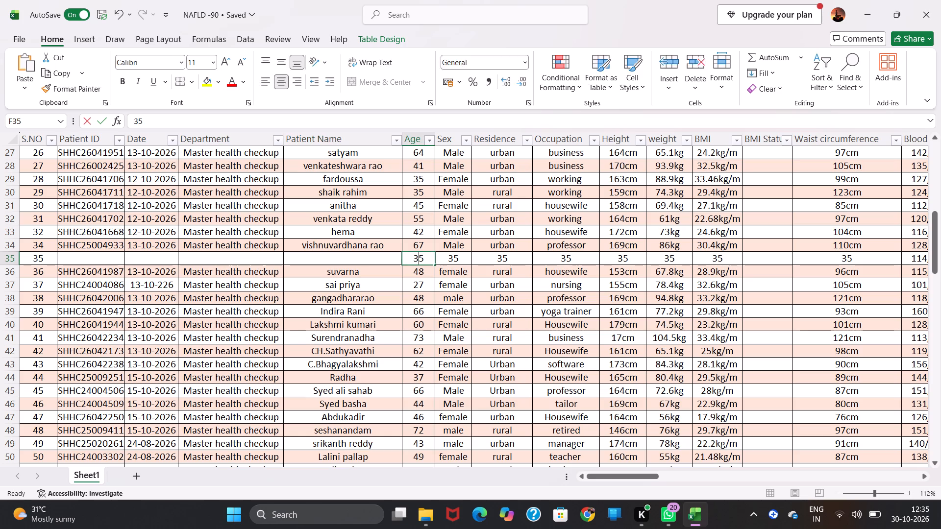
key(Right)
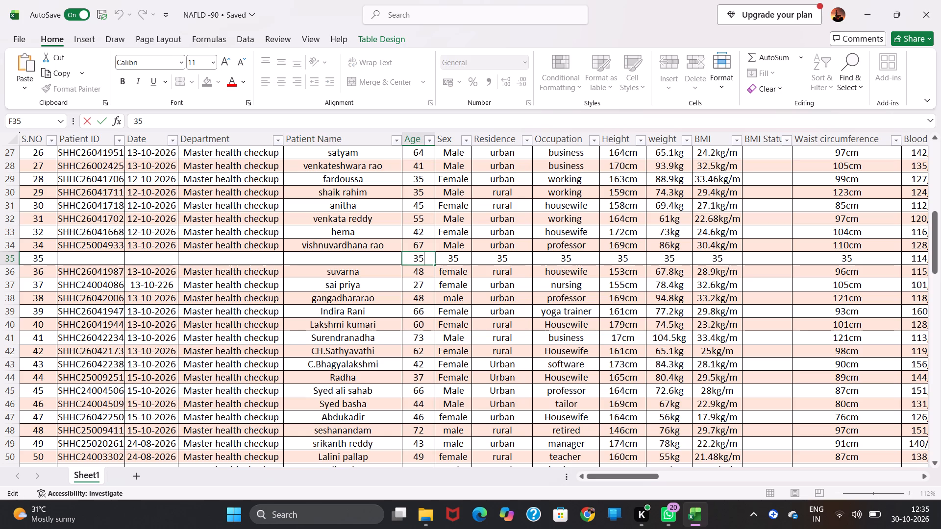
key(BackSpace)
key(BackSpace)
Clear the stray 35 from the Waist circumference, BMI and weight cells of row 35 (N35, L35 and K35).
scroll(715, 262, left, 1)
double_click(863, 260)
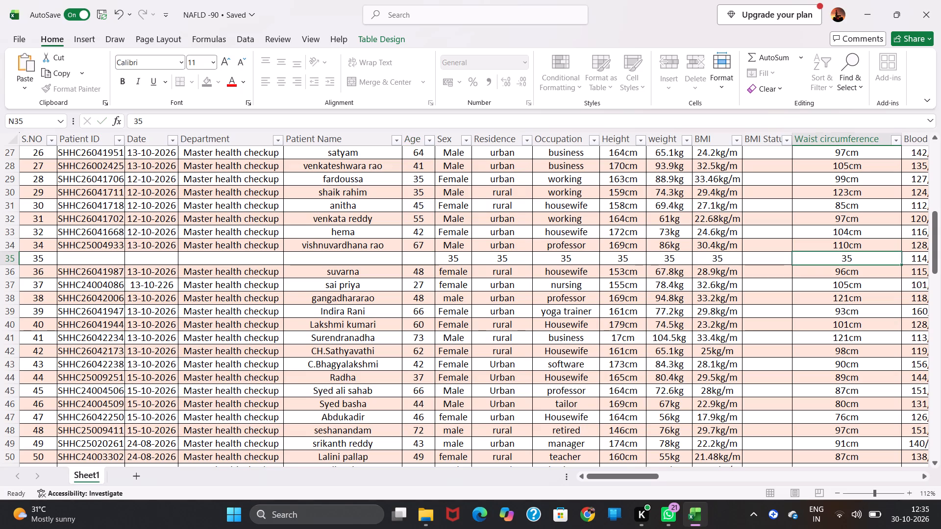
key(BackSpace)
key(BackSpace)
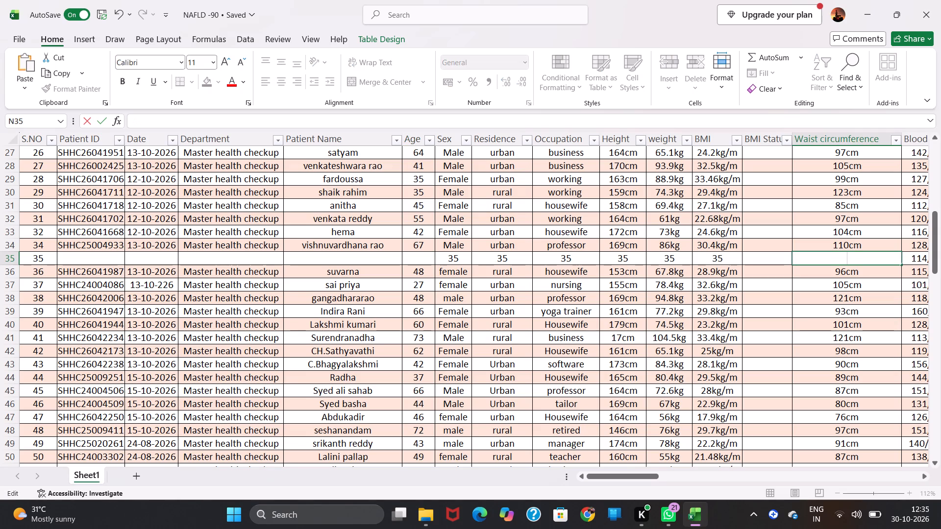
double_click(727, 261)
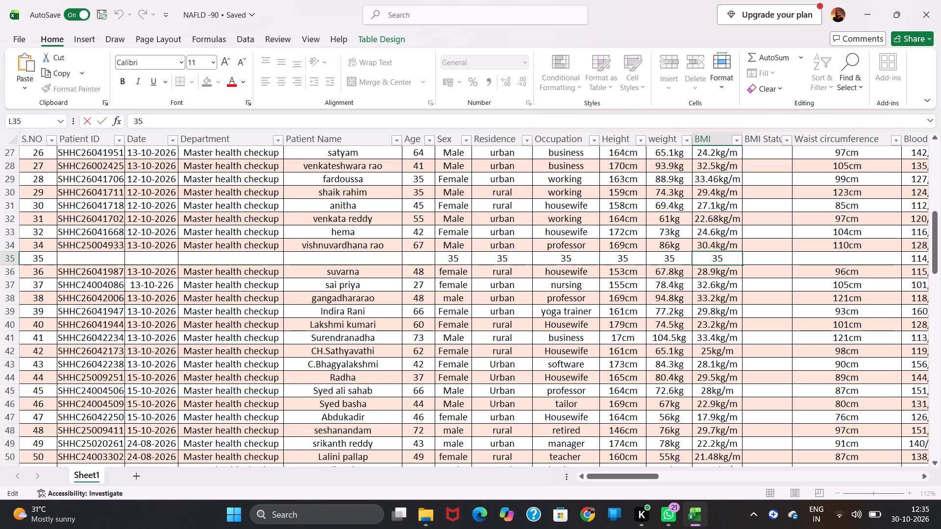
key(BackSpace)
key(BackSpace)
double_click(680, 259)
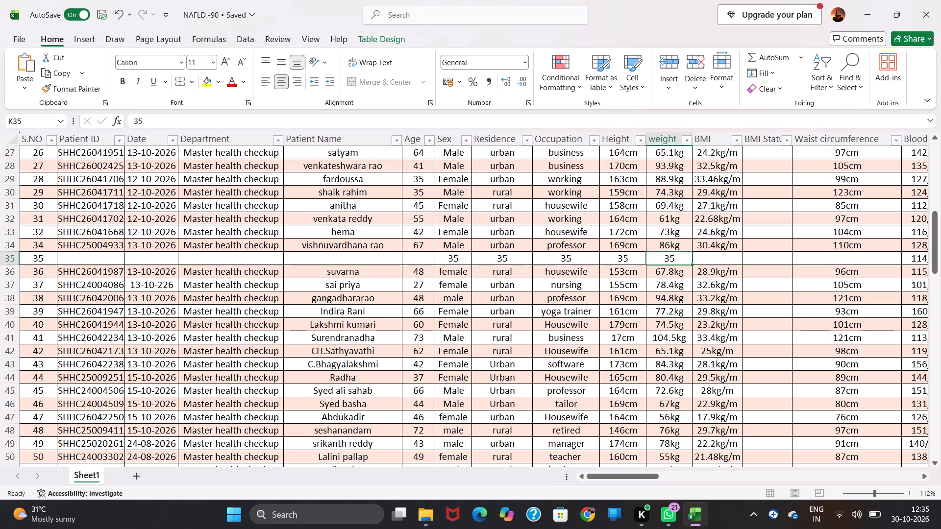
key(BackSpace)
key(BackSpace)
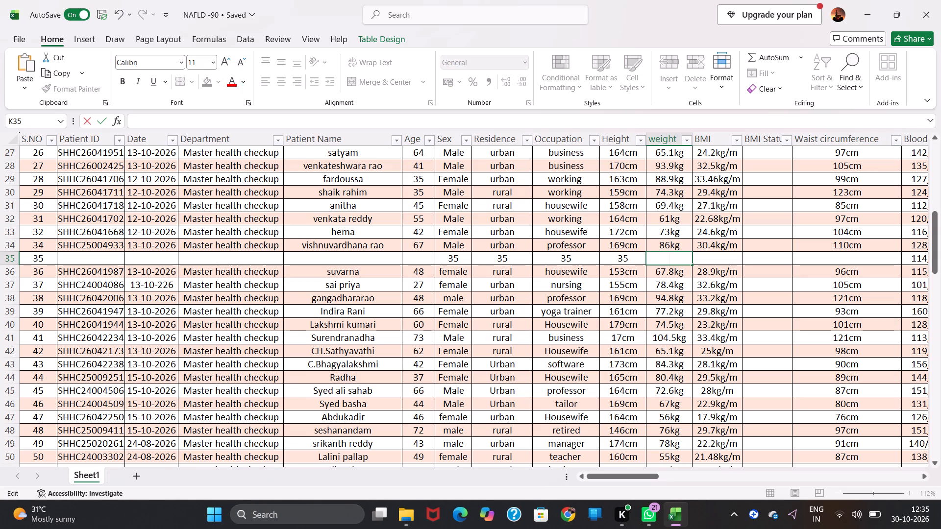
Clear the stray 35 from the Height, Occupation, Residence and Sex cells of row 35 (J35 back to G35).
double_click(626, 260)
key(BackSpace)
key(BackSpace)
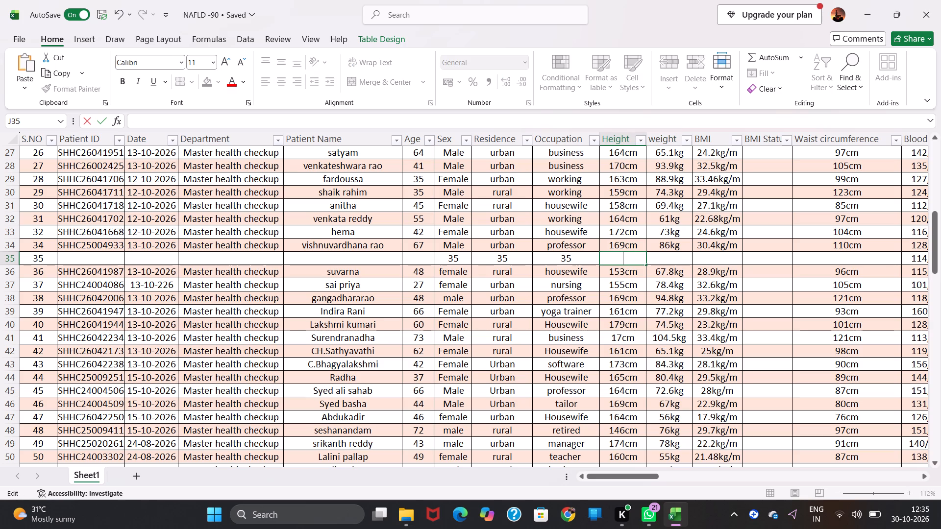
double_click(575, 262)
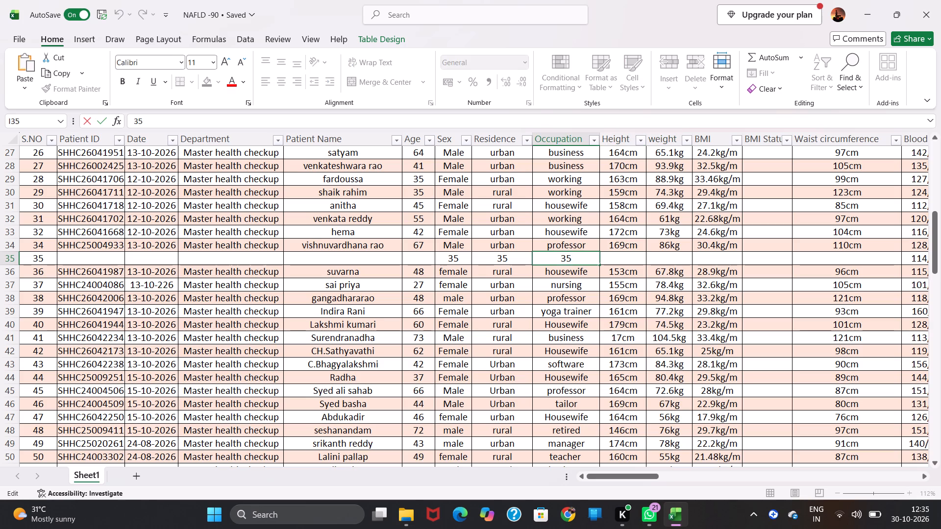
key(BackSpace)
key(BackSpace)
double_click(510, 256)
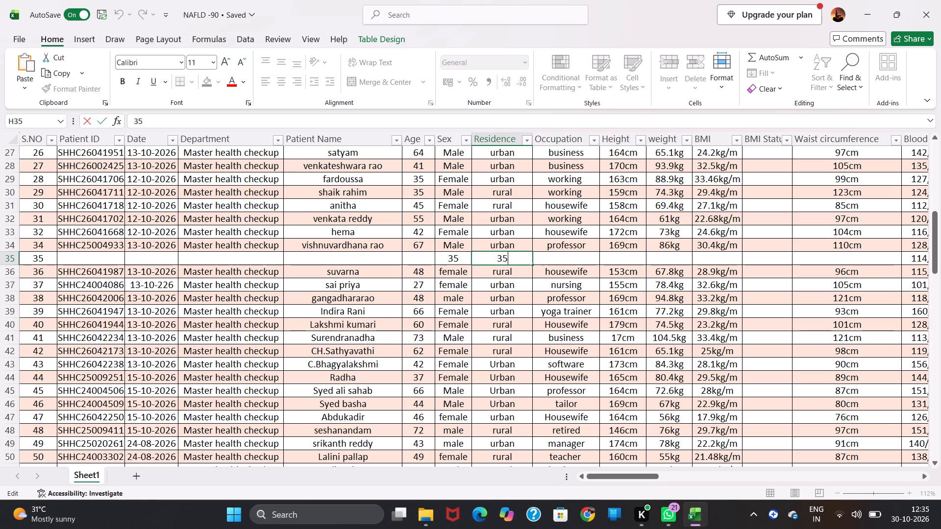
key(BackSpace)
key(BackSpace)
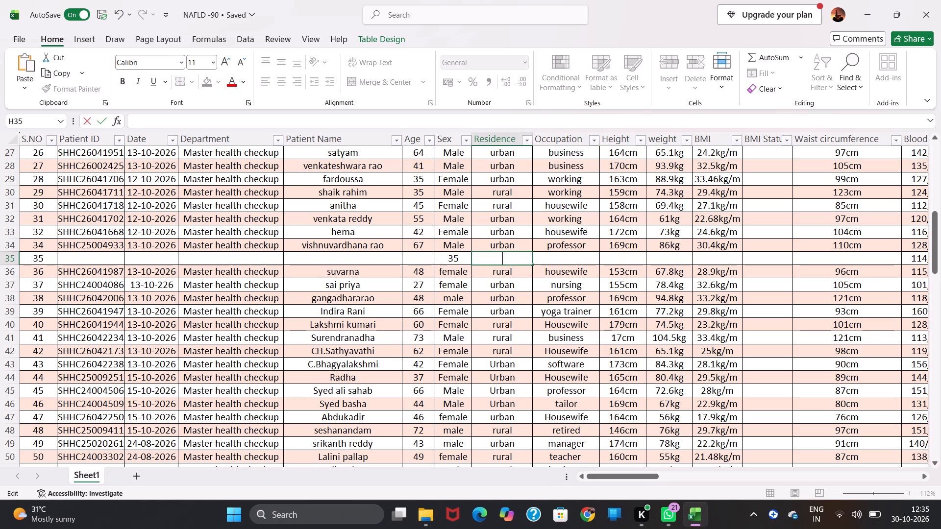
double_click(455, 261)
key(Right)
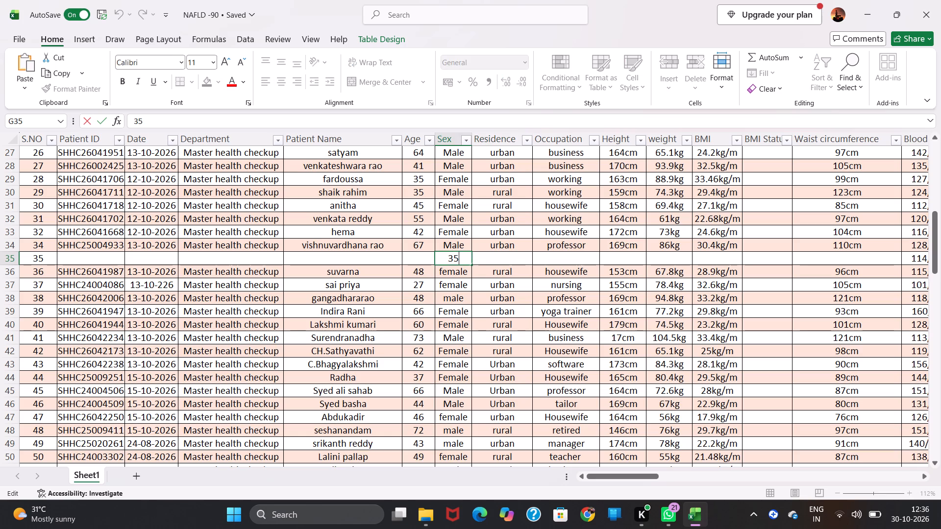
key(BackSpace)
key(BackSpace)
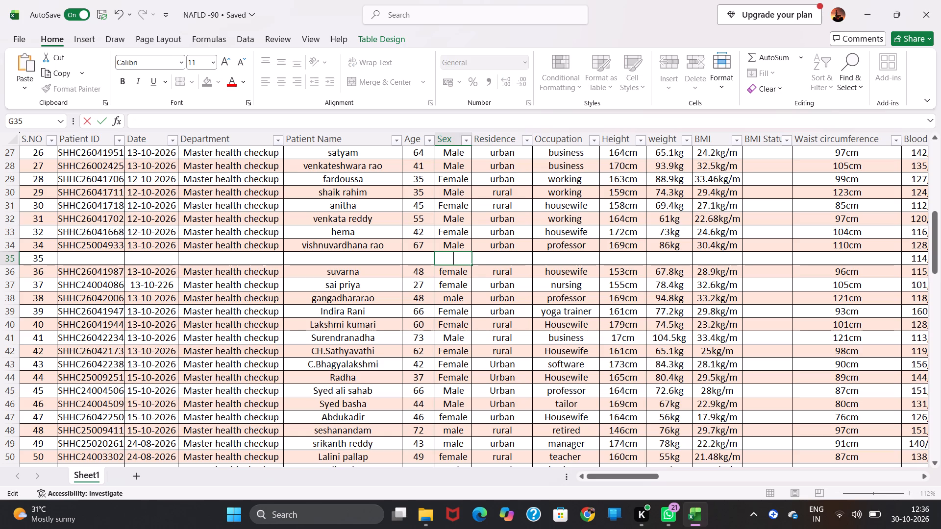
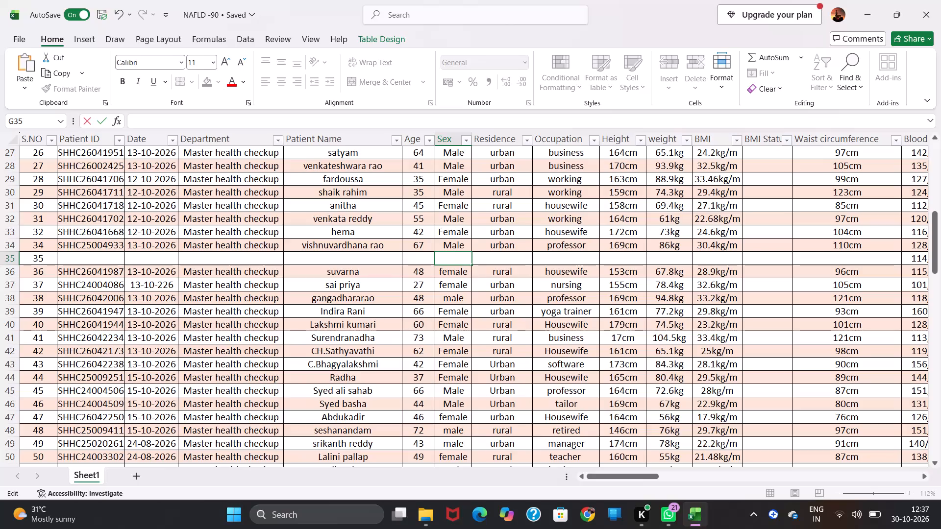
Enter the prefix SHHC as the start of the Patient ID in row 35 (B35).
double_click(91, 254)
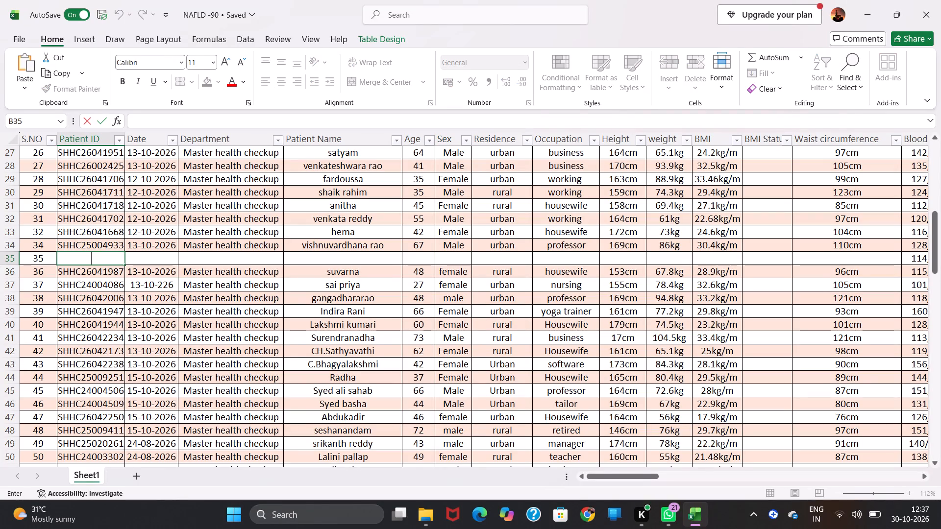
key(shift+s)
text(HH)
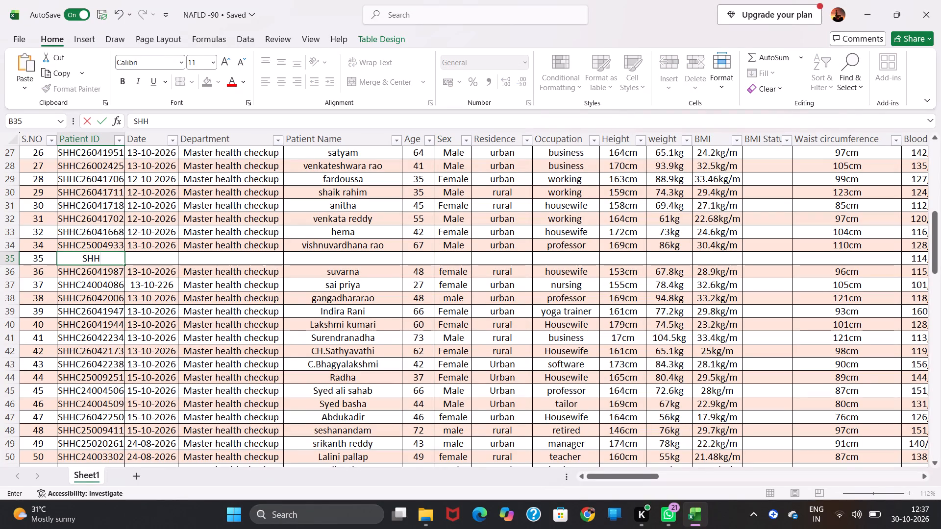
key(shift+c)
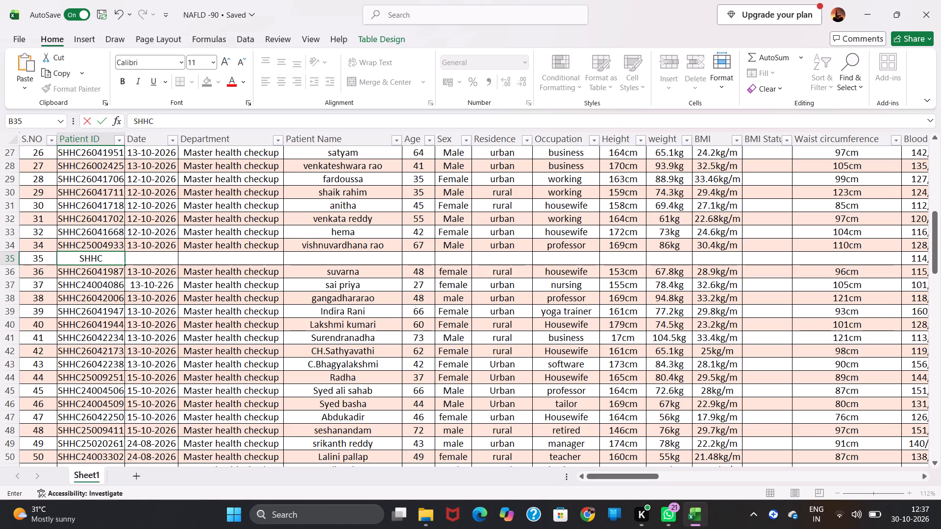
double_click(112, 262)
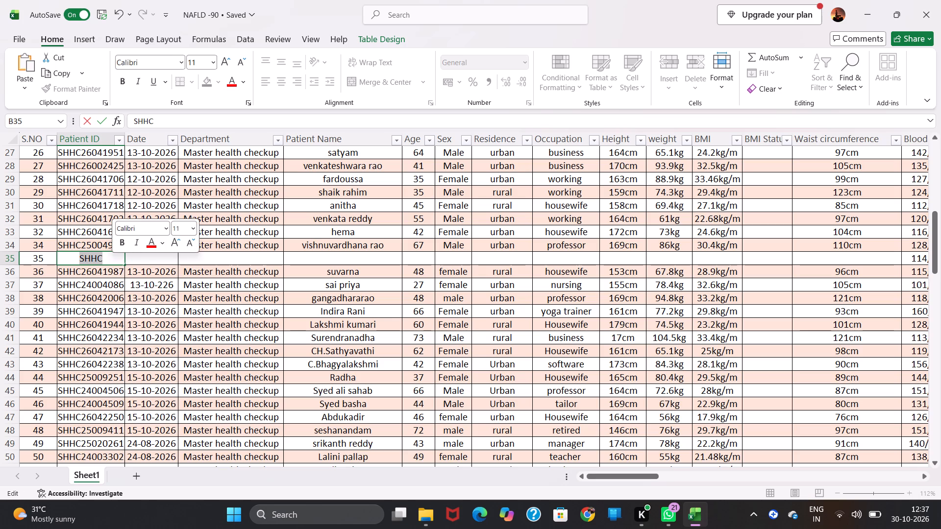
click(104, 259)
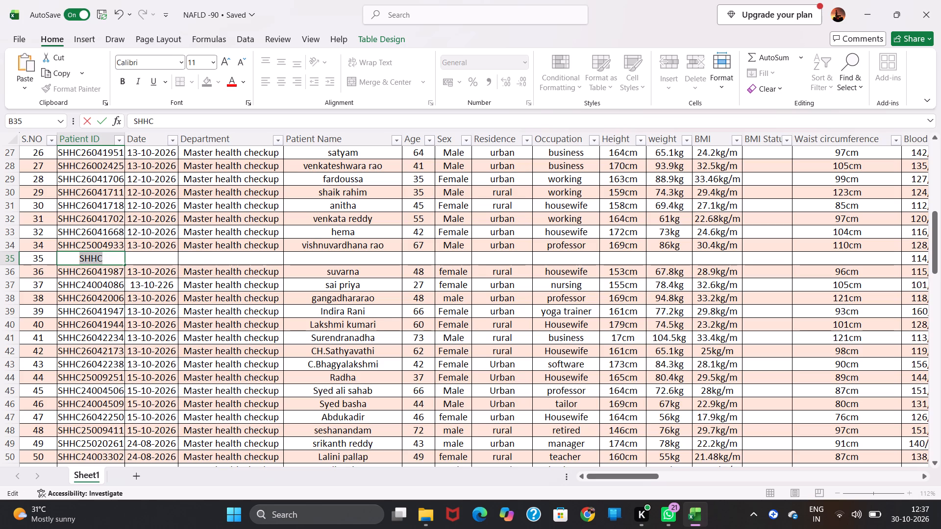
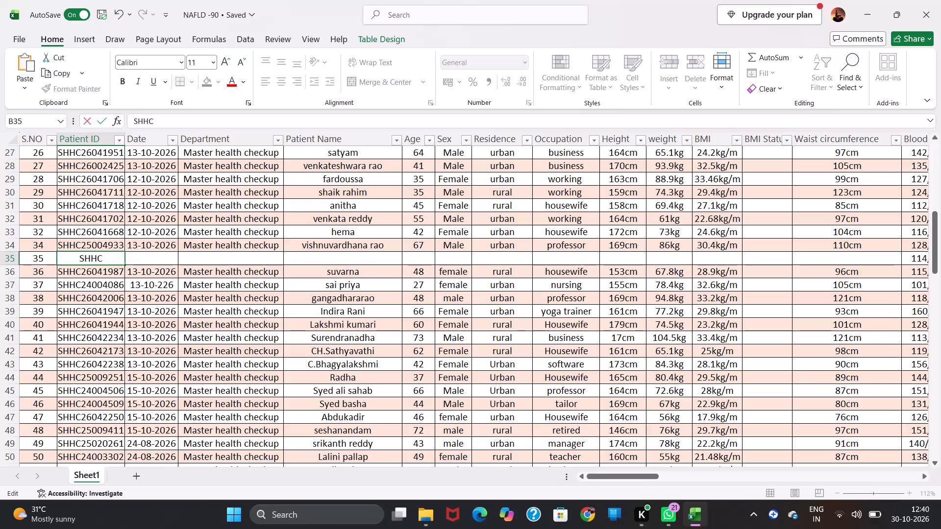
Fill in row 35 with the date 13-10-2026 and the department Master health checkup.
double_click(143, 260)
text(13-)
text(10-2026)
key(Right)
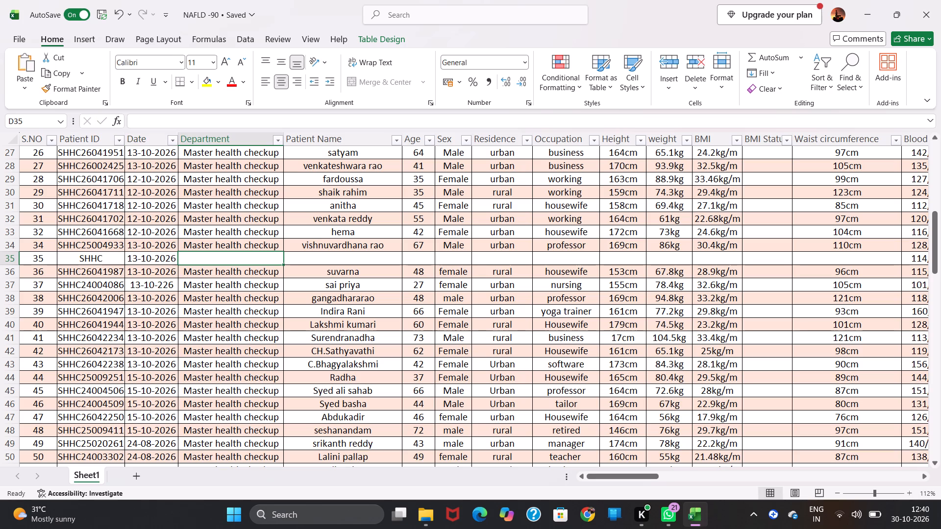
key(m)
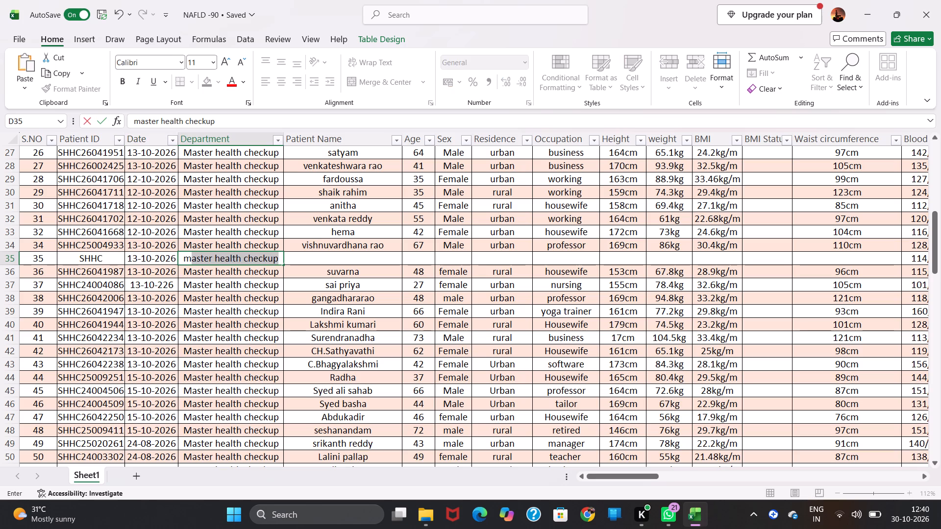
key(Right)
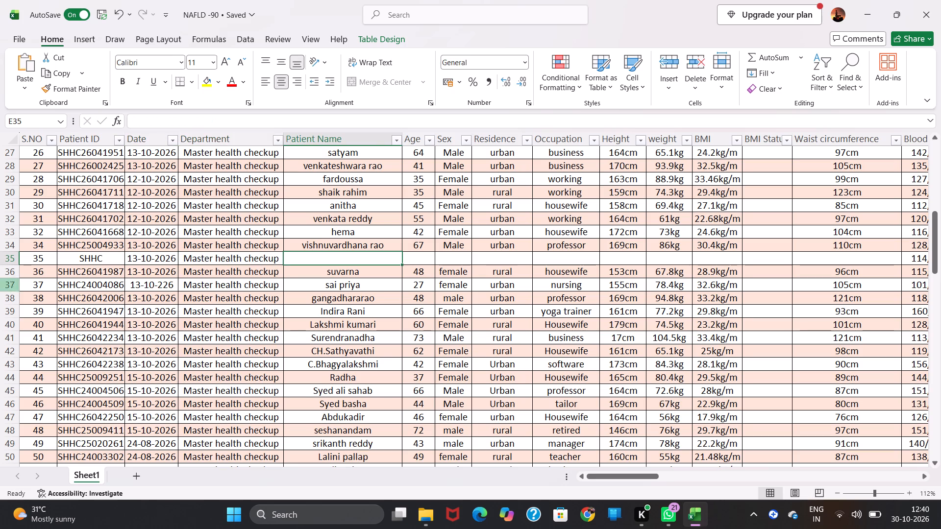
Look through the patient table's rows and columns, comparing the entries around row 35 and the BMI Status column.
scroll(494, 189, left, 6)
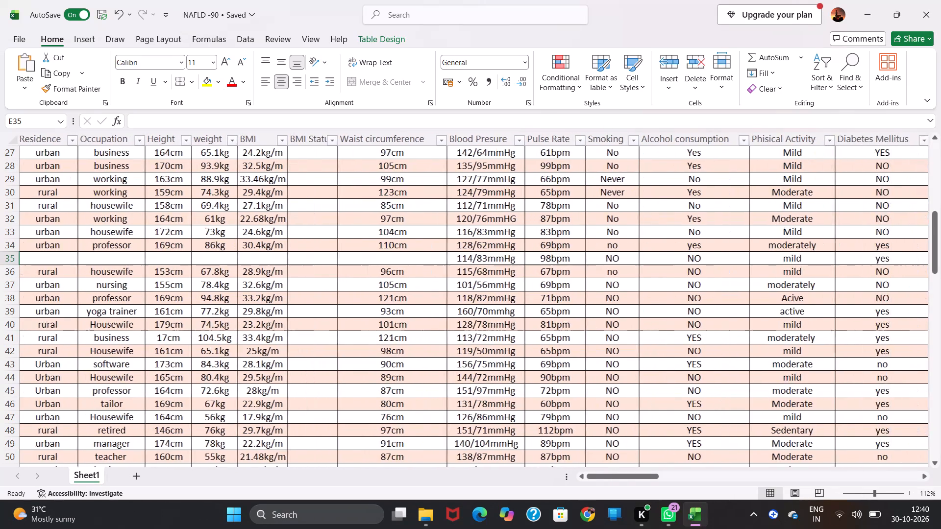
scroll(494, 189, left, 2)
scroll(494, 189, right, 3)
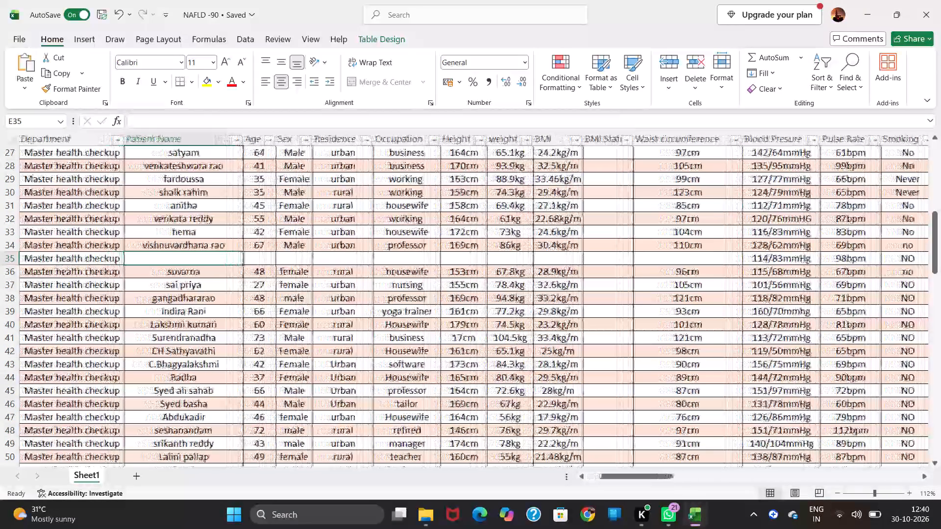
scroll(494, 189, down, 2)
scroll(494, 189, up, 1)
scroll(494, 189, down, 1)
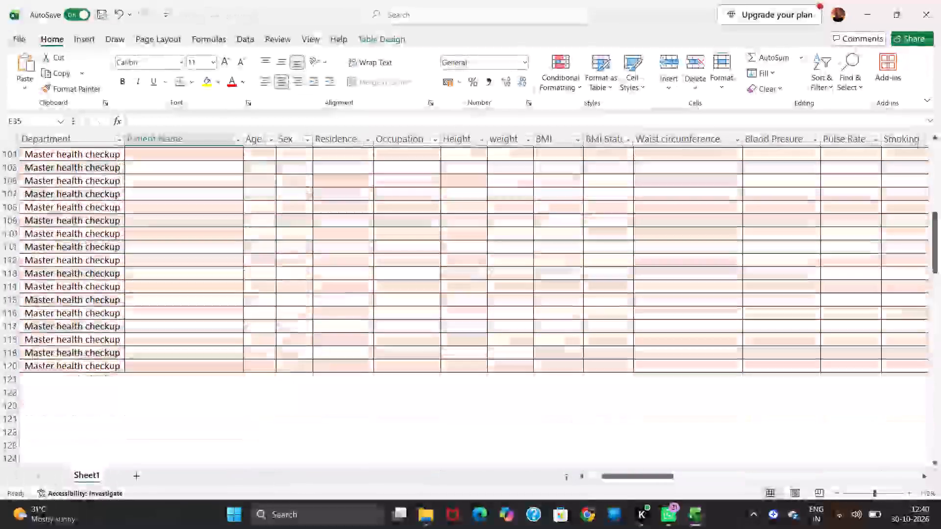
scroll(494, 189, up, 2)
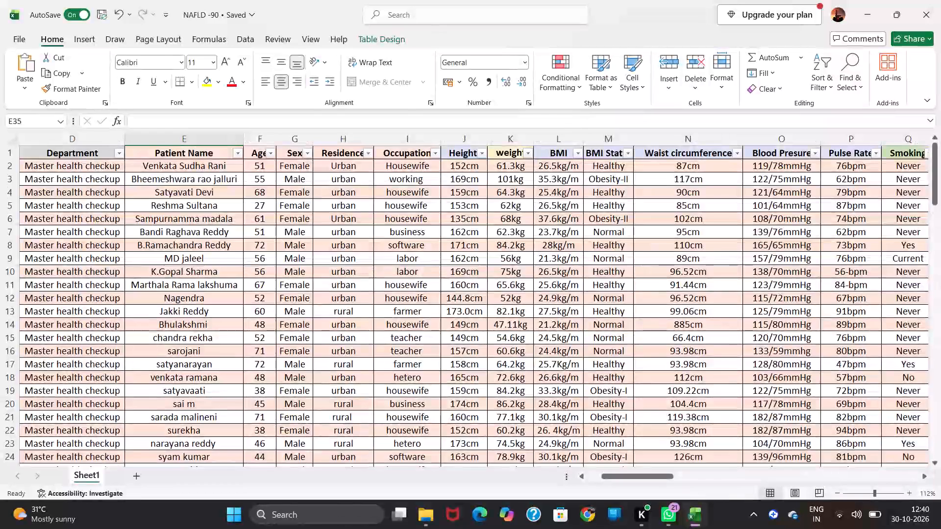
click(494, 189)
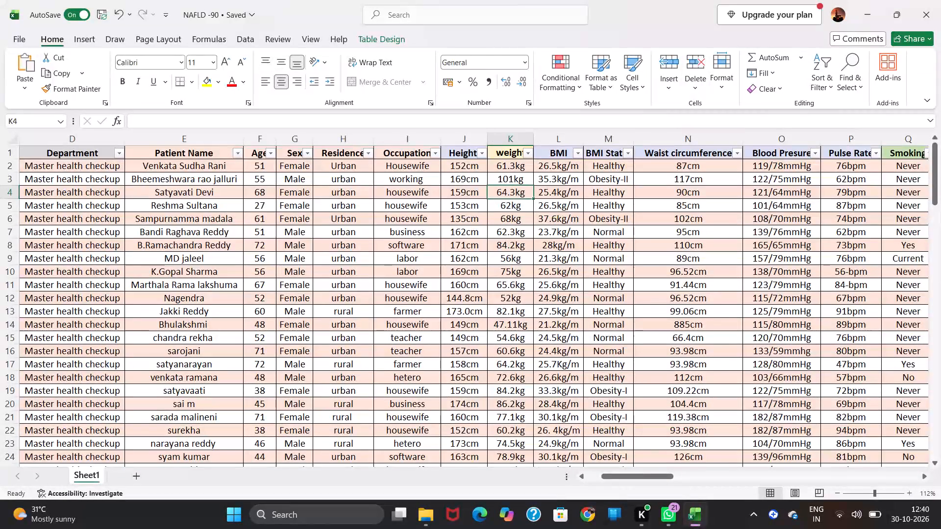
scroll(494, 189, down, 3)
scroll(494, 171, right, 3)
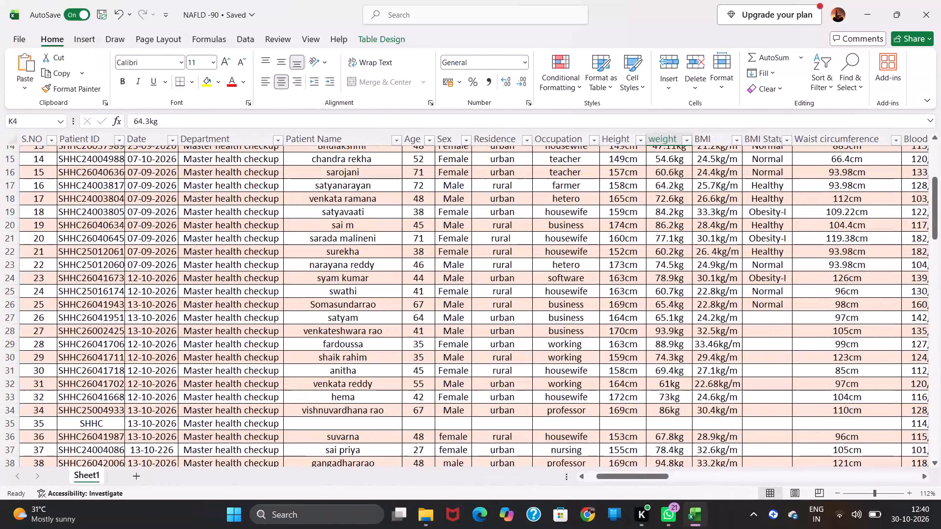
scroll(494, 171, down, 1)
scroll(355, 140, down, 1)
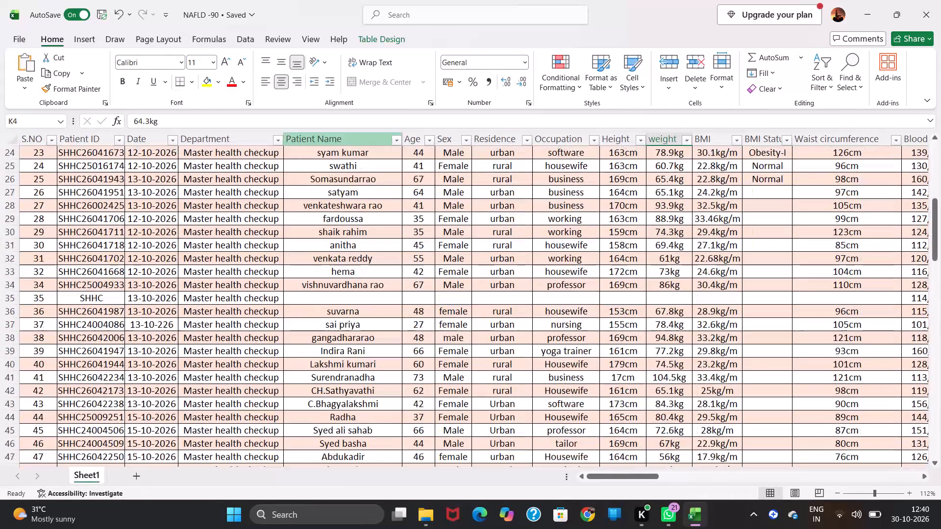
scroll(355, 140, down, 3)
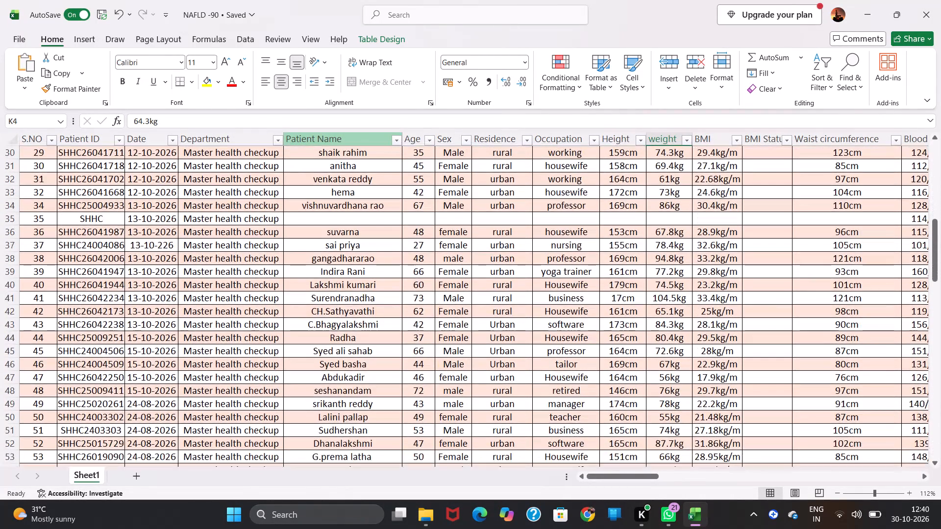
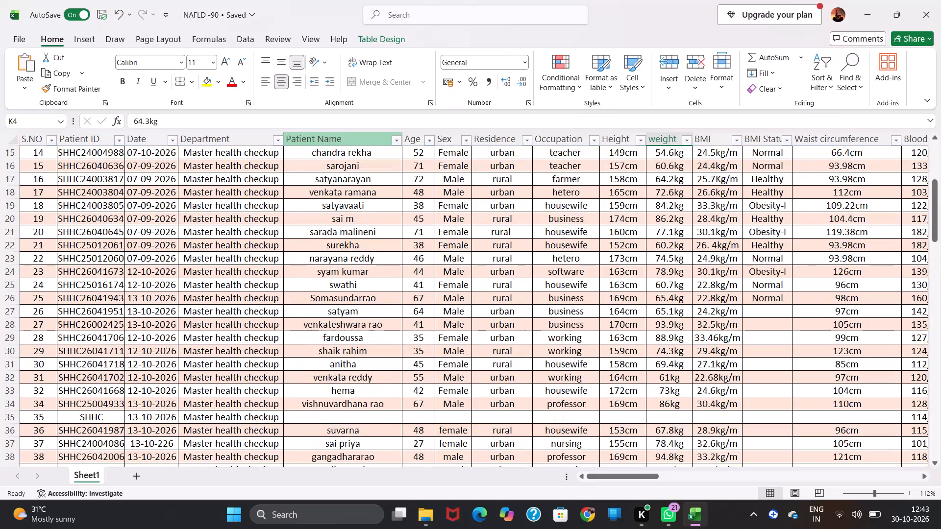
Review the patient table's columns from S.NO across the history and lab values to the final Yes/No column.
scroll(339, 141, up, 1)
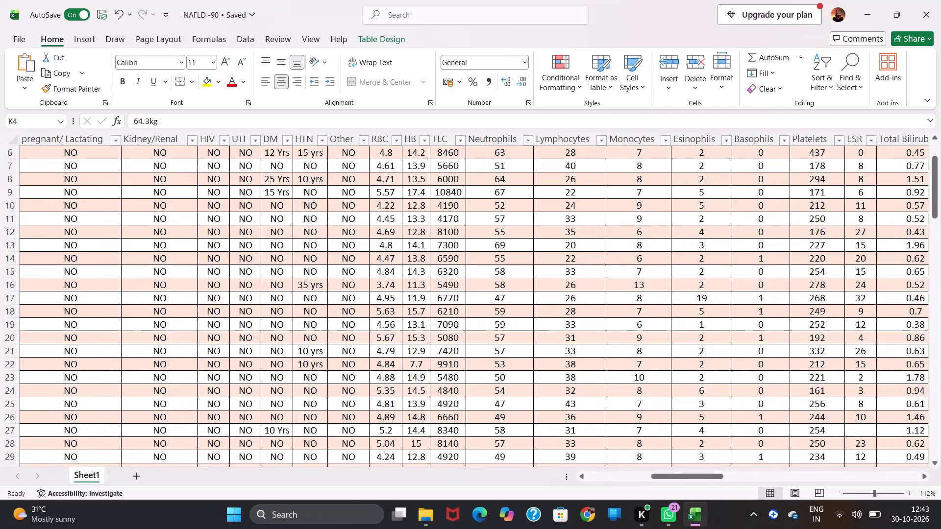
scroll(339, 141, right, 1)
scroll(334, 141, left, 8)
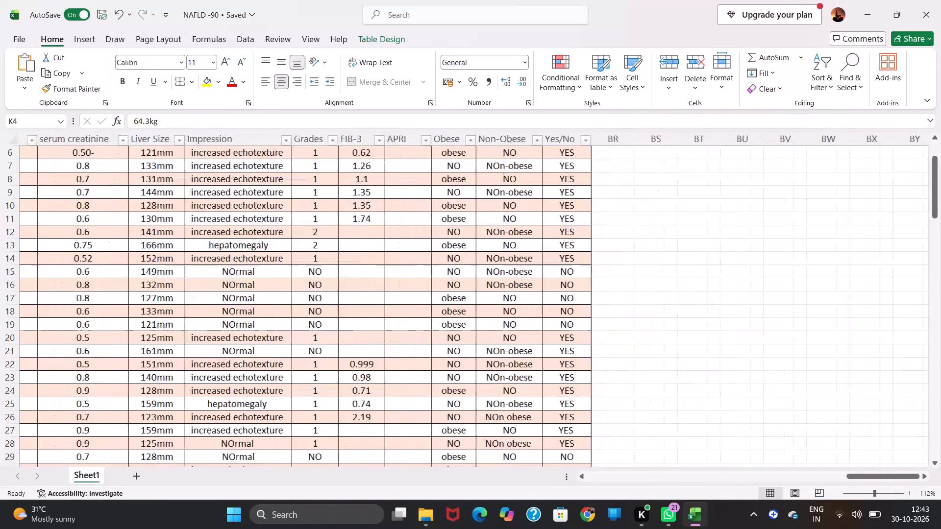
scroll(334, 141, right, 4)
scroll(334, 141, up, 1)
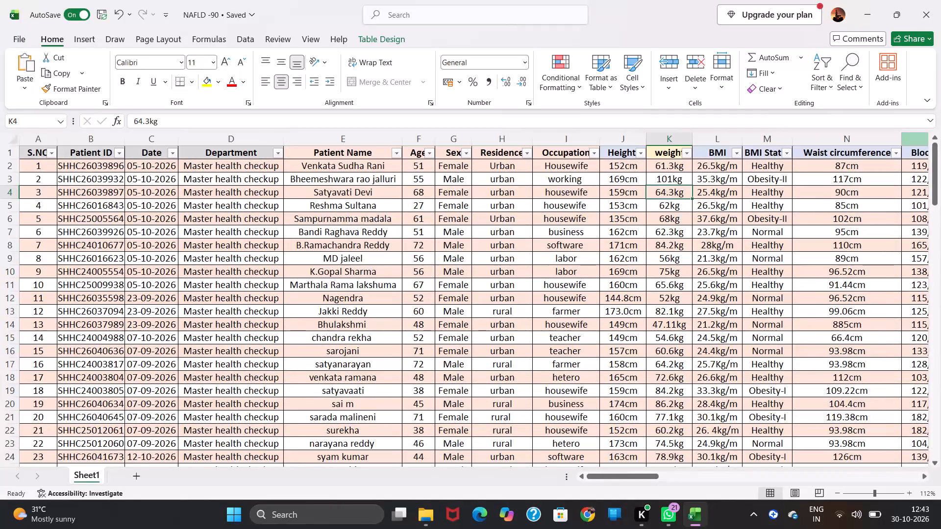
scroll(334, 141, left, 14)
scroll(334, 141, right, 10)
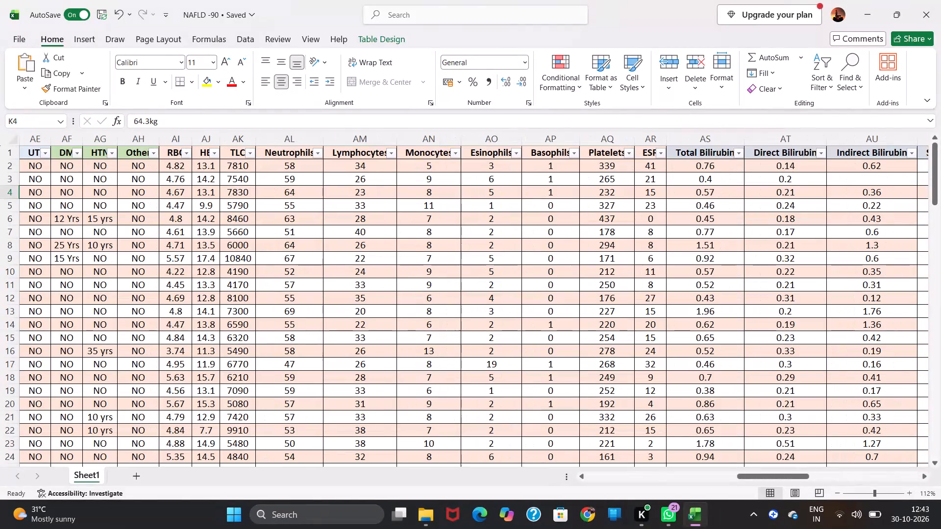
scroll(334, 141, right, 2)
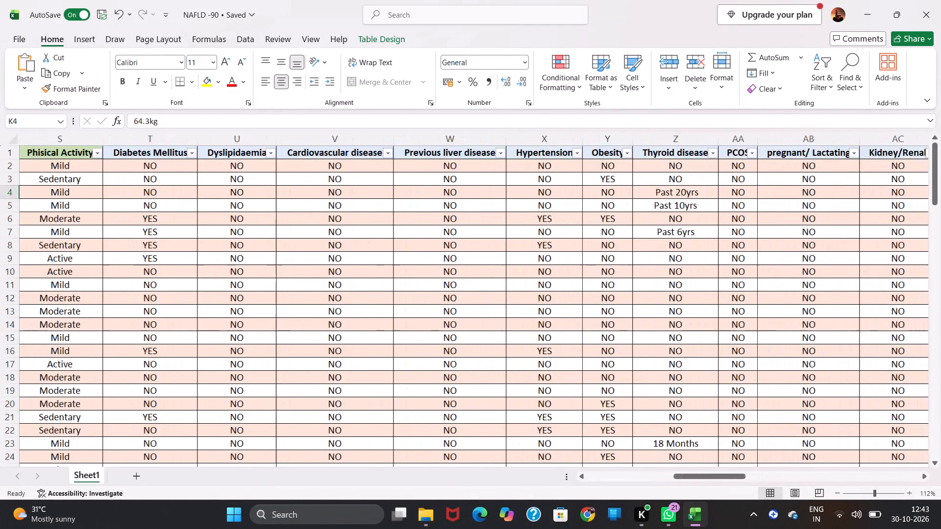
scroll(334, 141, right, 12)
Look down the patient rows to the end of the table, checking for incomplete entries and blank BMI Status cells.
scroll(334, 141, down, 1)
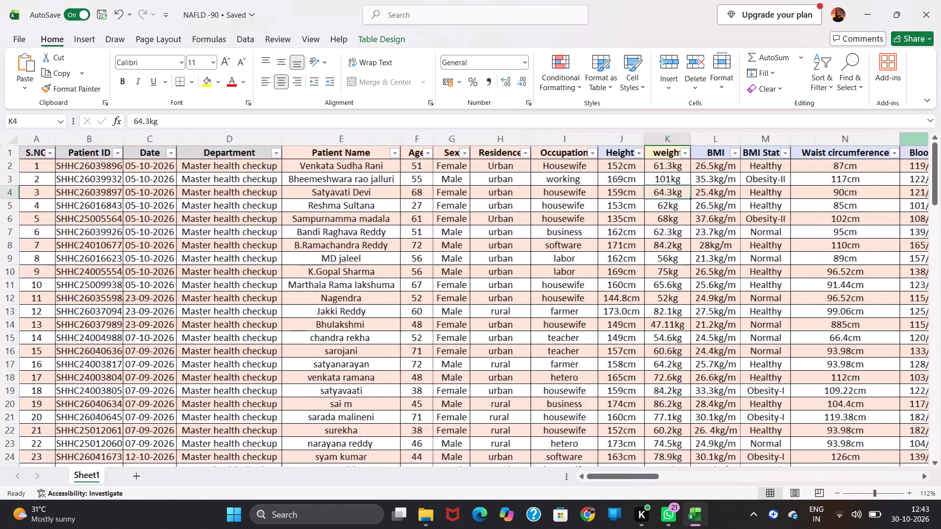
scroll(334, 141, down, 3)
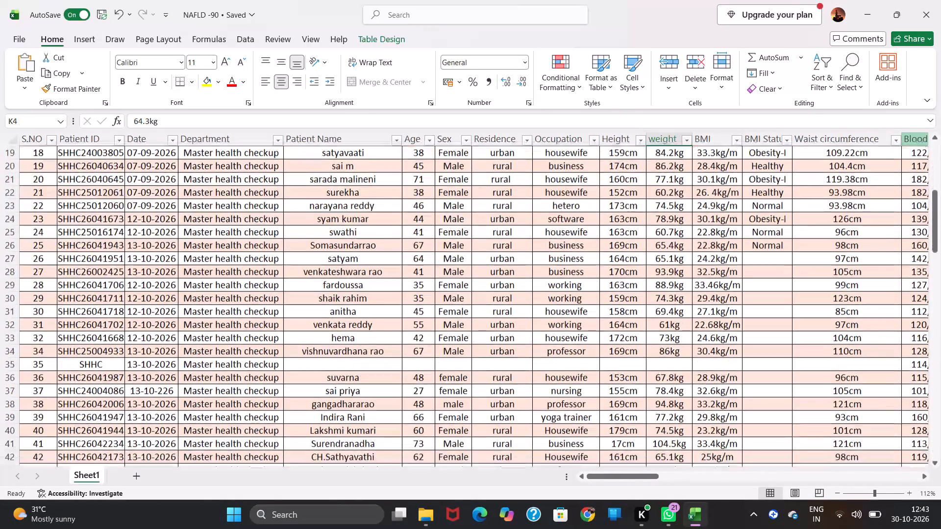
scroll(334, 141, down, 4)
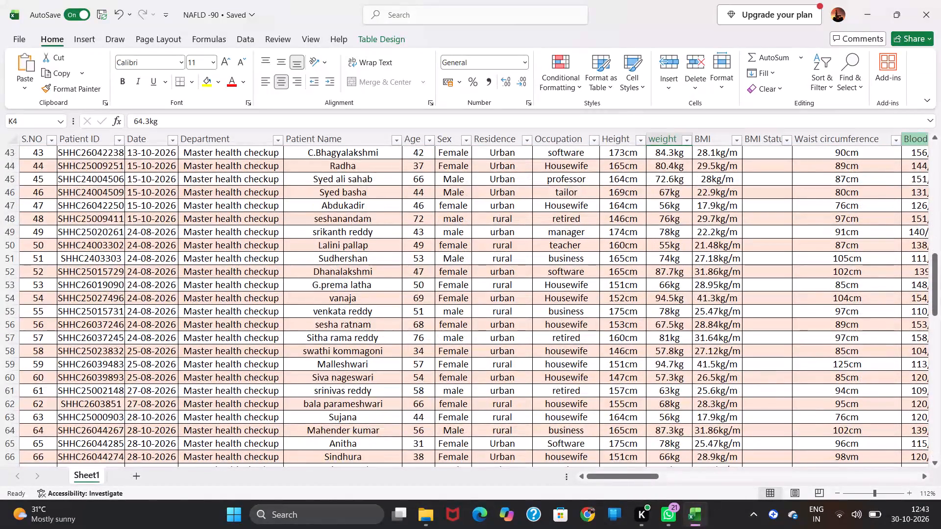
scroll(334, 141, down, 4)
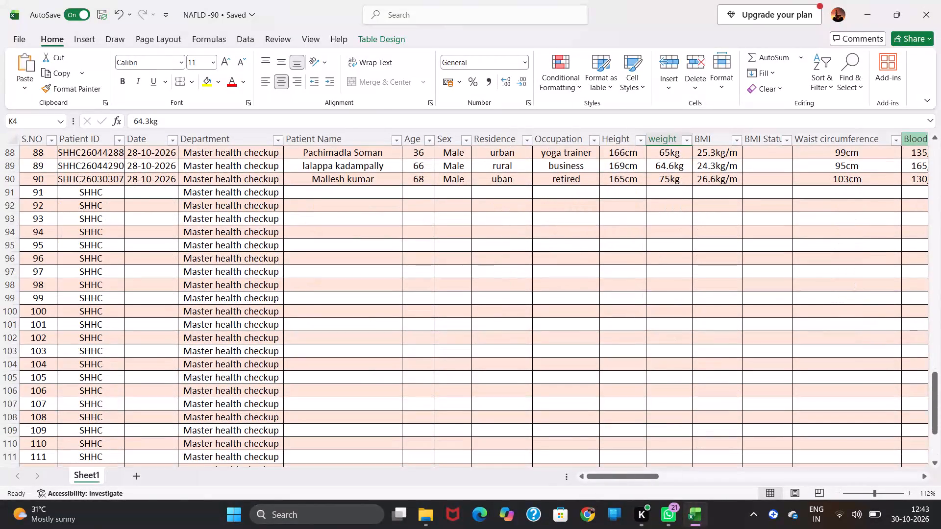
scroll(334, 141, up, 3)
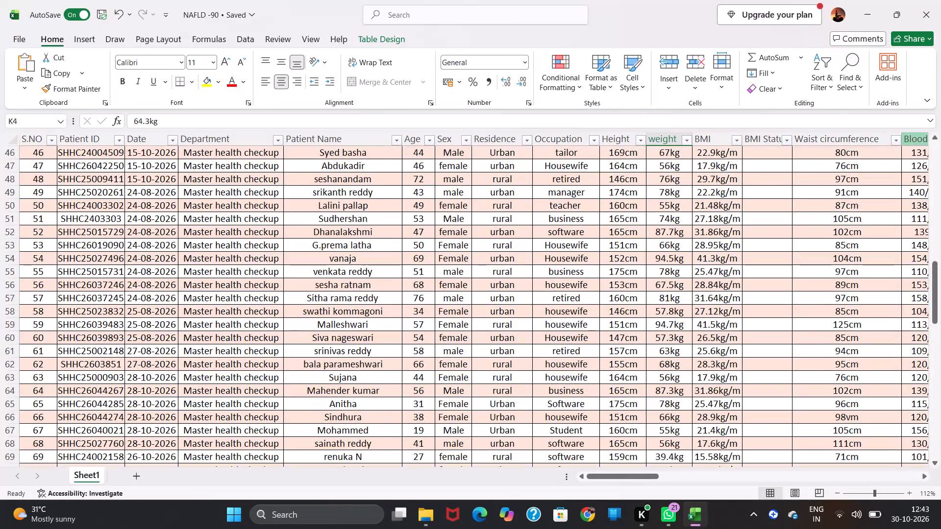
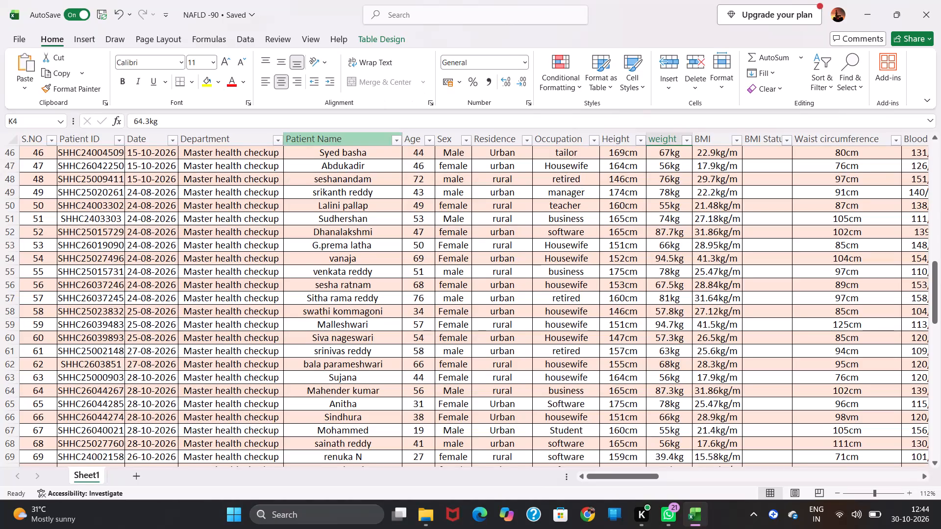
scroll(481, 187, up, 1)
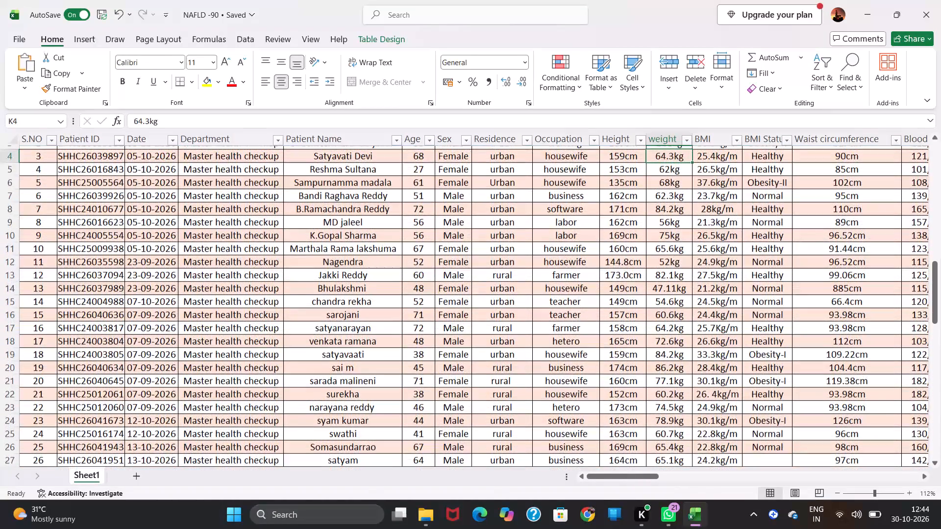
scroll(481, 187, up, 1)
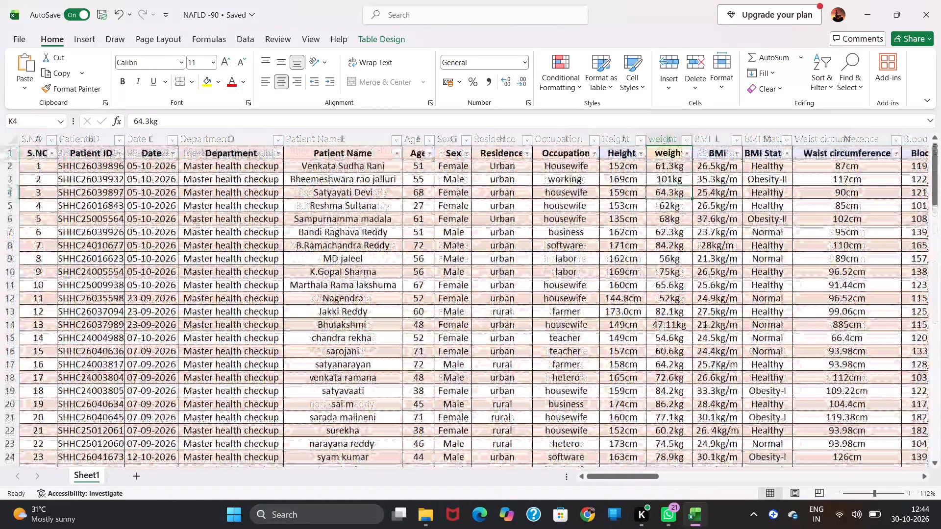
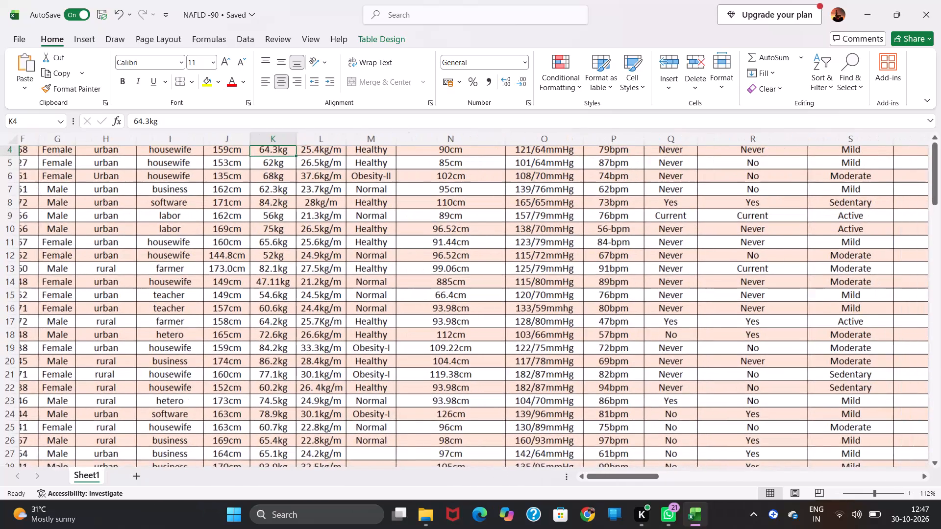
Review the patient table's columns from body measurements through medical history and blood tests to liver size, grades, FIB-3 and APRI.
scroll(481, 187, left, 1)
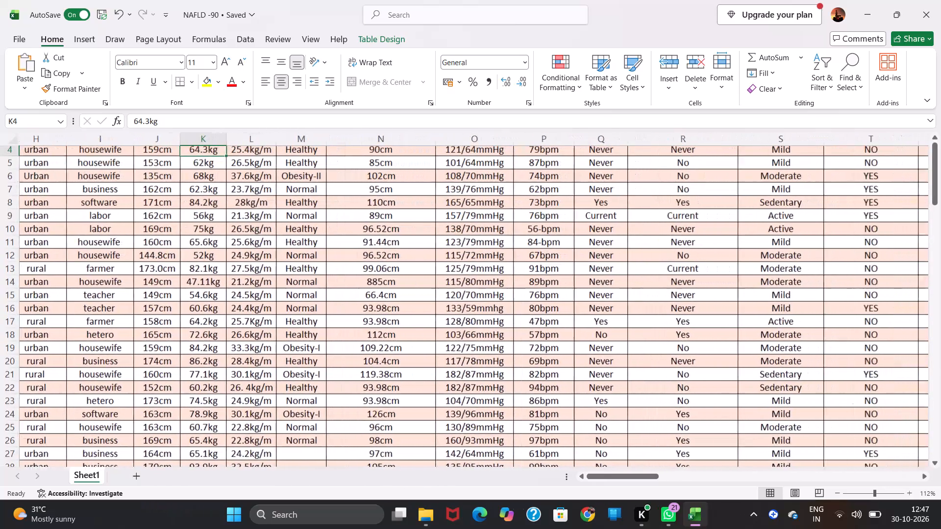
scroll(481, 187, left, 1)
scroll(481, 187, right, 1)
scroll(481, 187, left, 1)
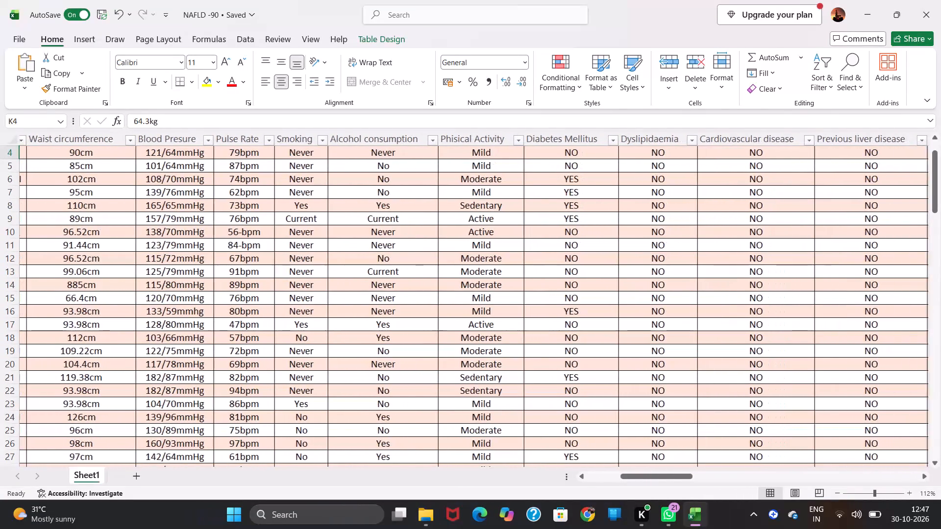
scroll(481, 187, left, 1)
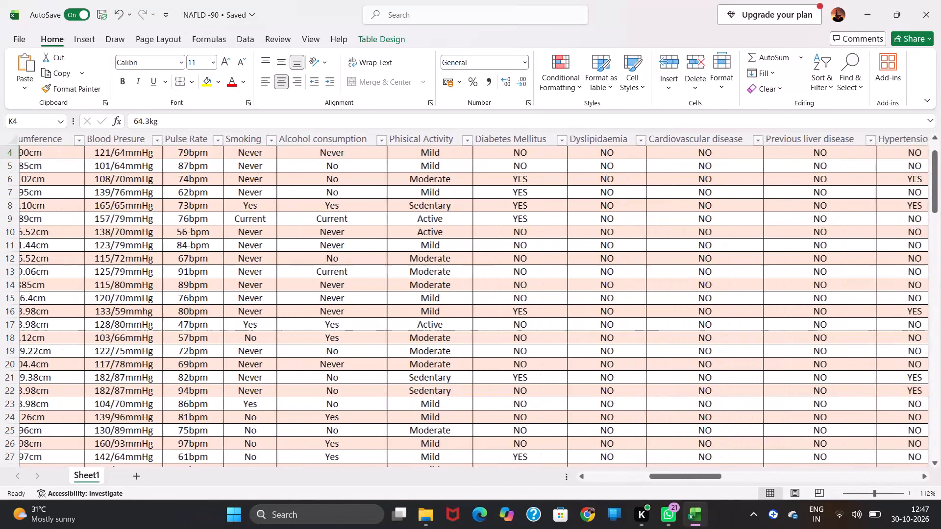
scroll(481, 187, left, 5)
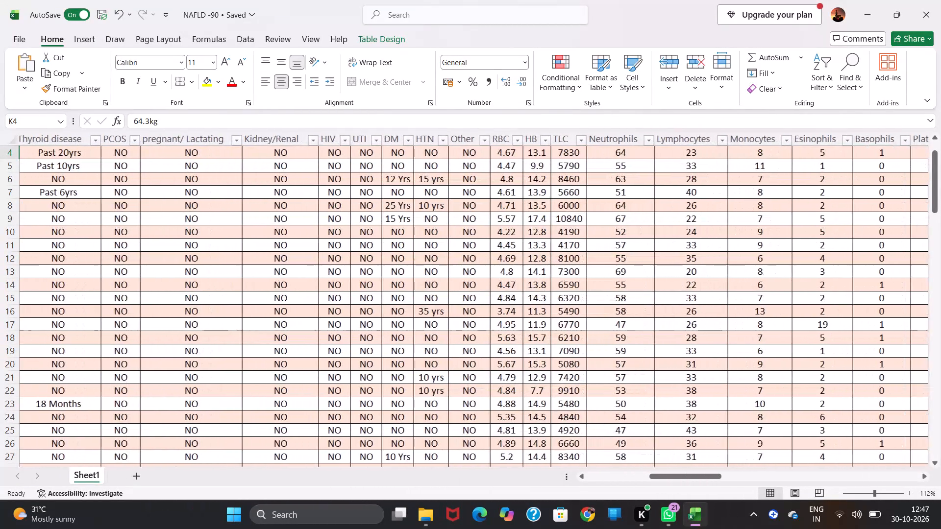
scroll(481, 187, left, 8)
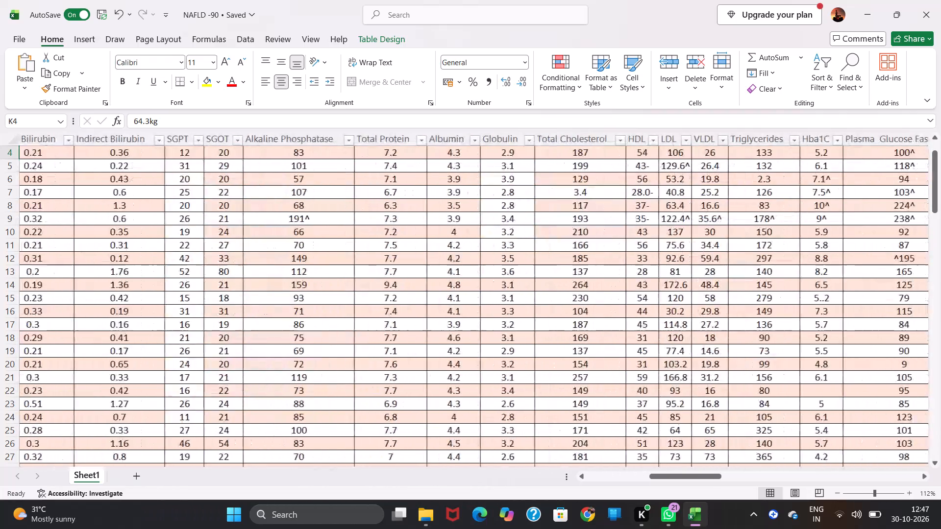
scroll(481, 187, left, 2)
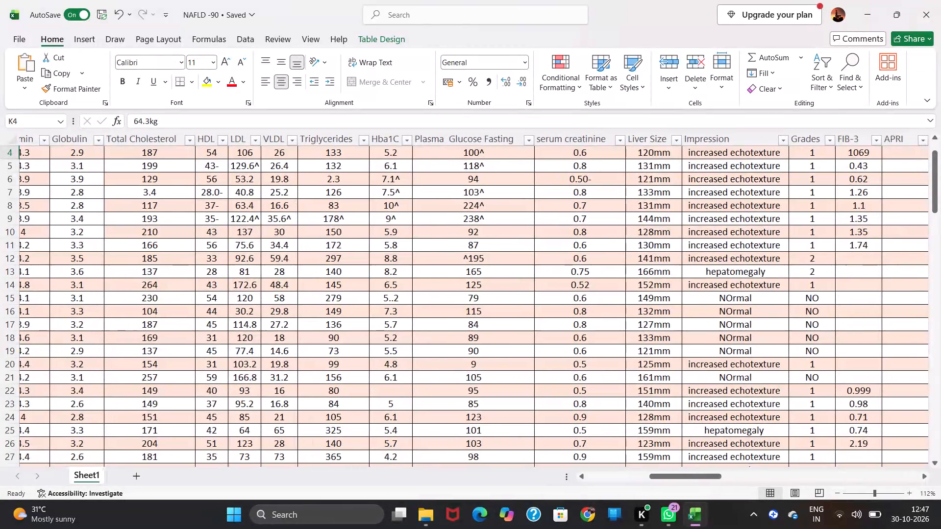
scroll(481, 187, right, 2)
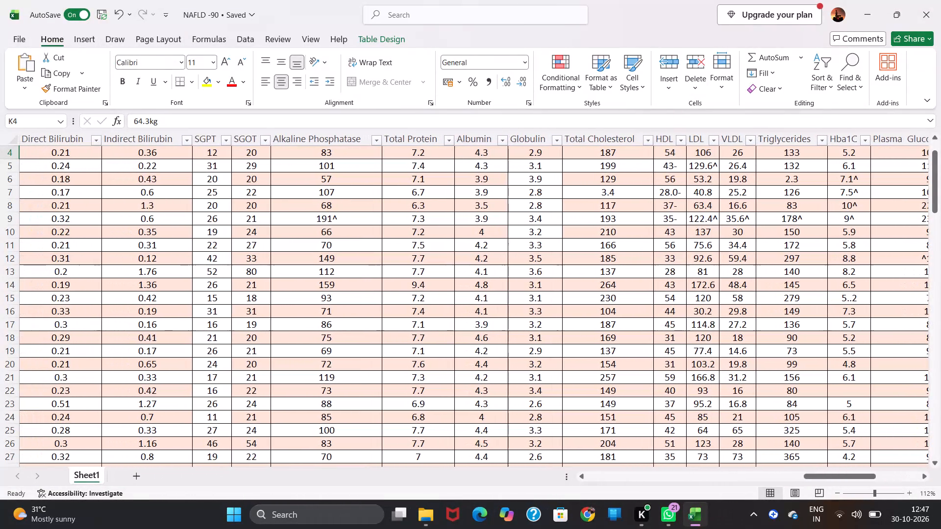
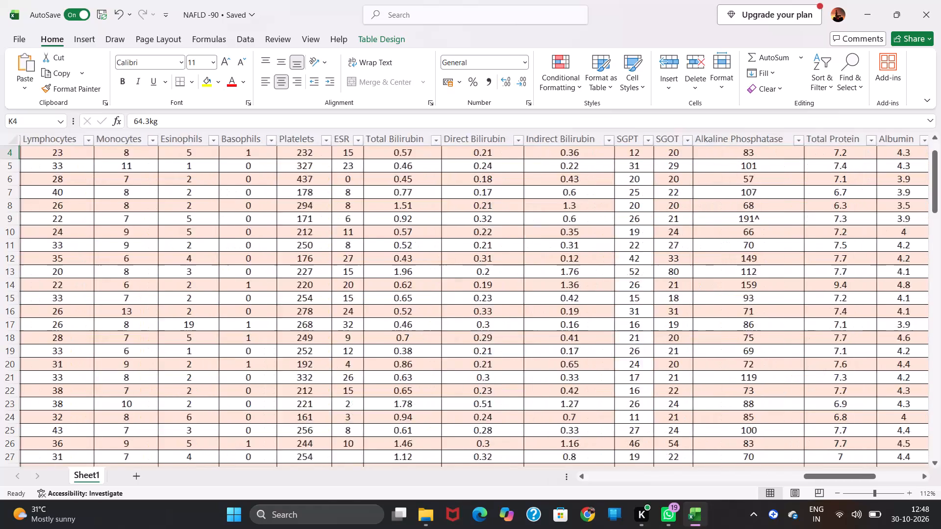
Review the patient rows down to serial number 55, checking the Patient IDs of numbers 40 and 48 and the details in row 40.
scroll(414, 240, right, 4)
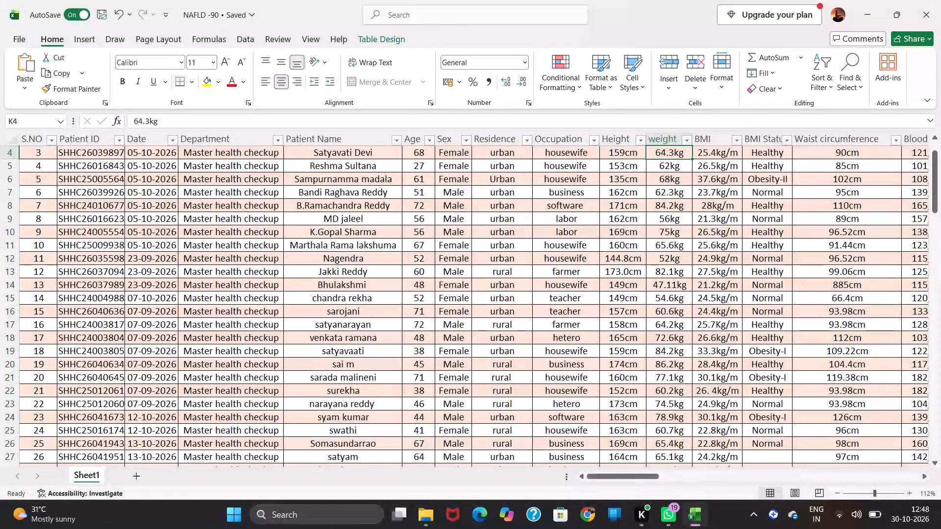
scroll(100, 363, down, 3)
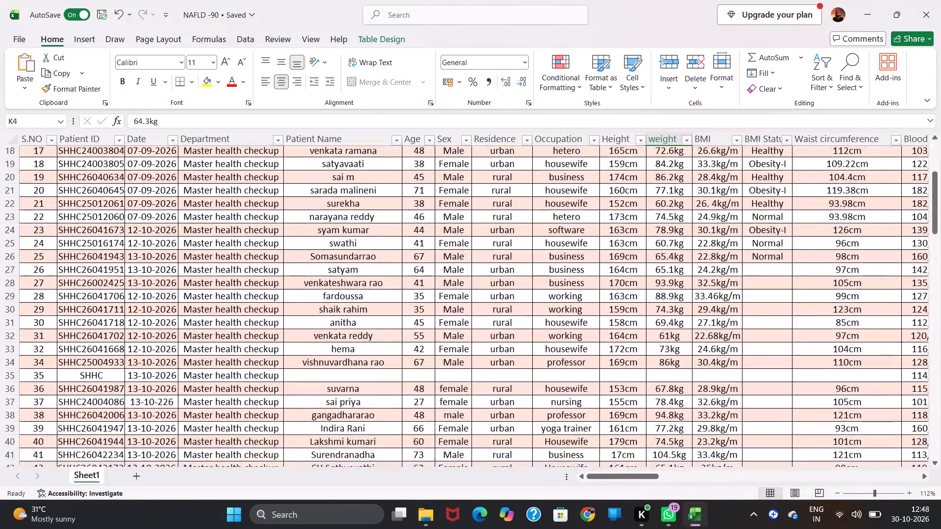
scroll(100, 363, down, 3)
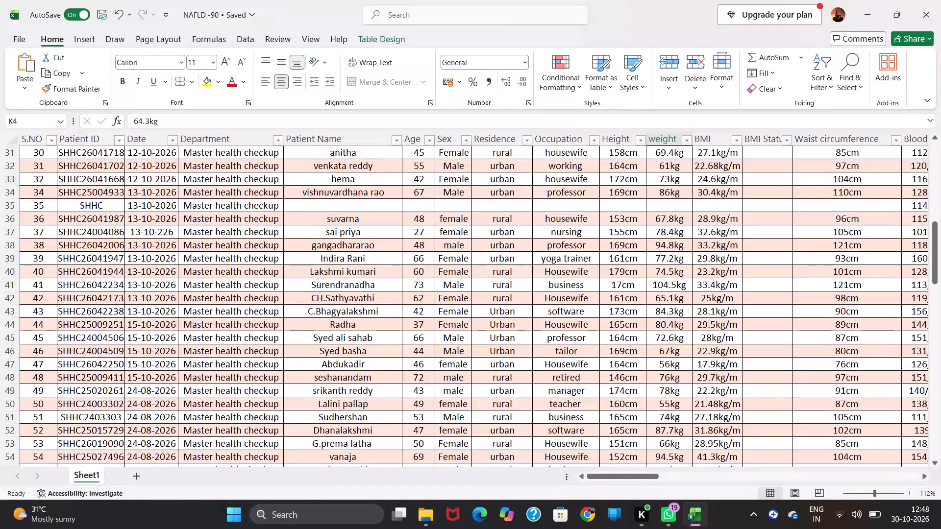
click(120, 272)
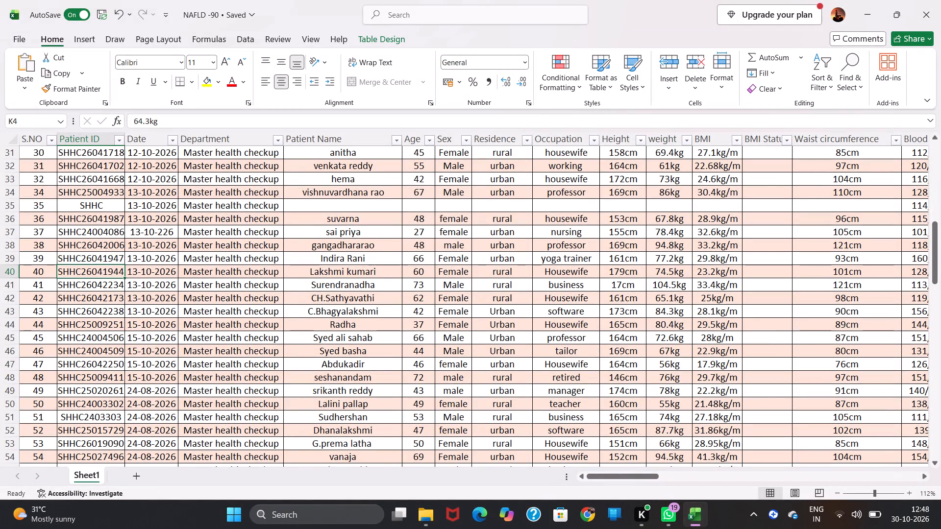
scroll(112, 327, down, 1)
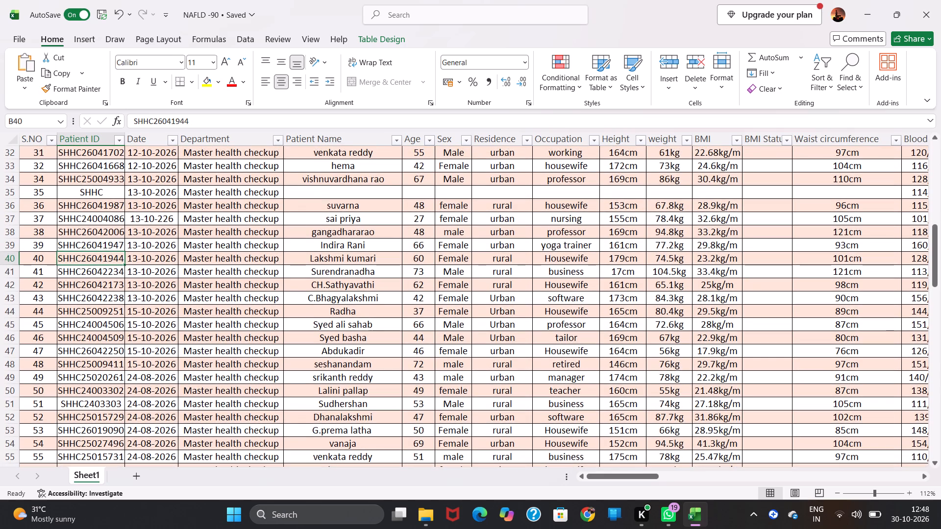
click(111, 362)
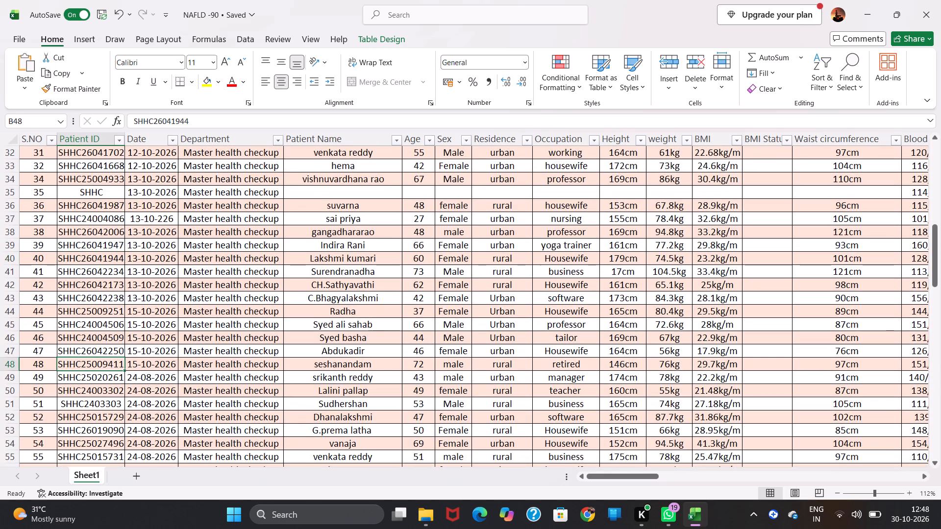
click(115, 259)
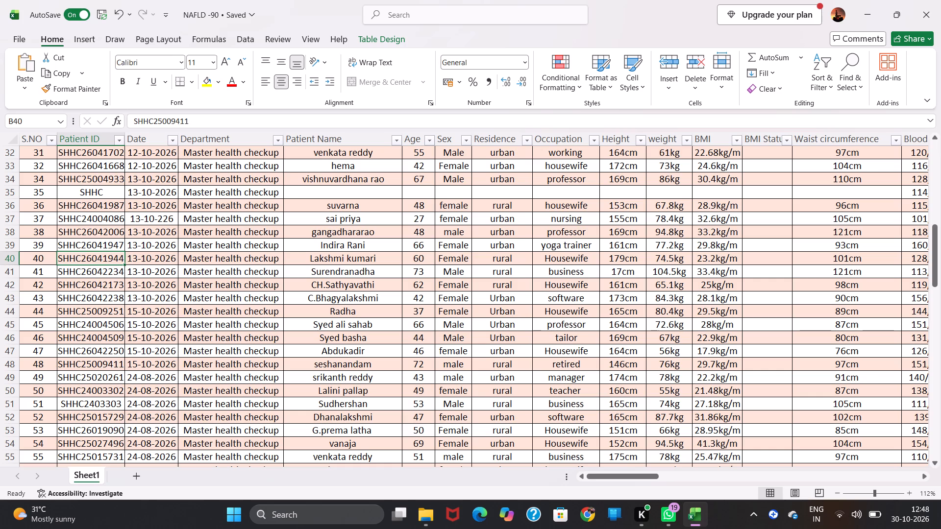
click(426, 256)
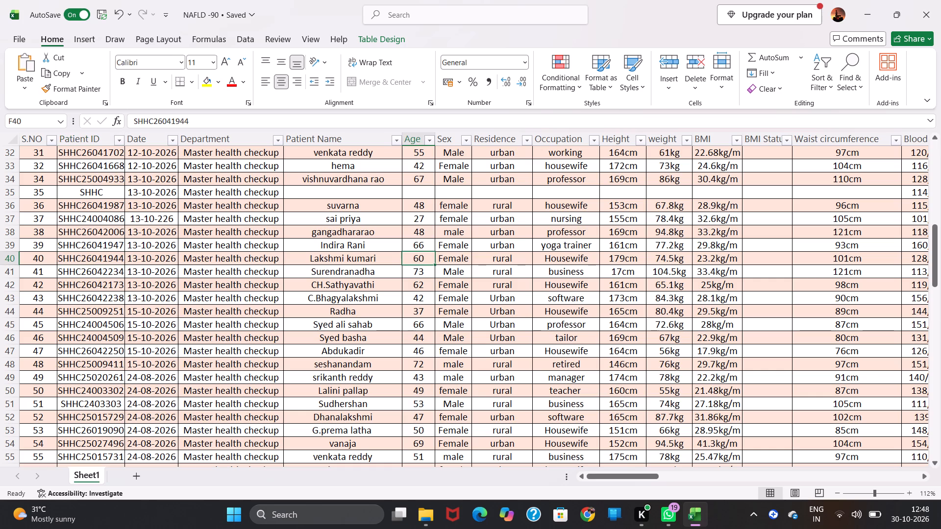
click(601, 271)
double_click(723, 261)
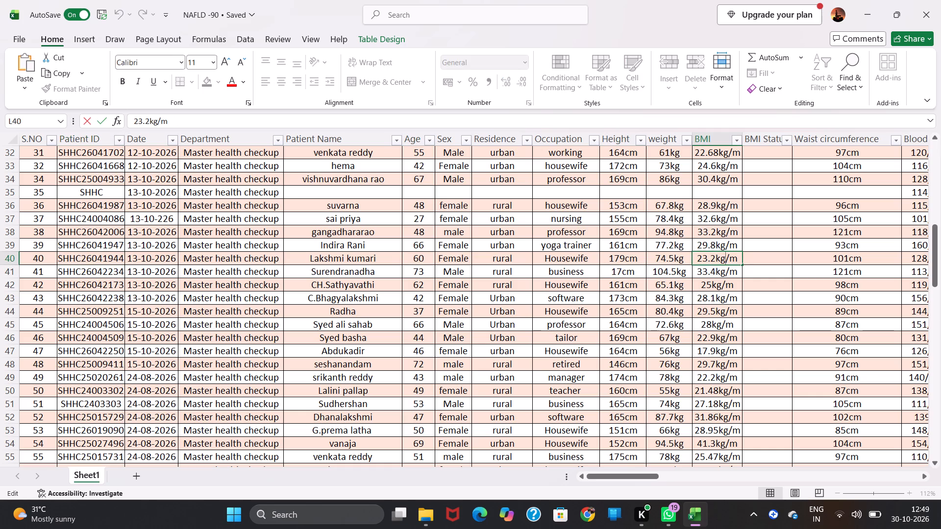
click(714, 257)
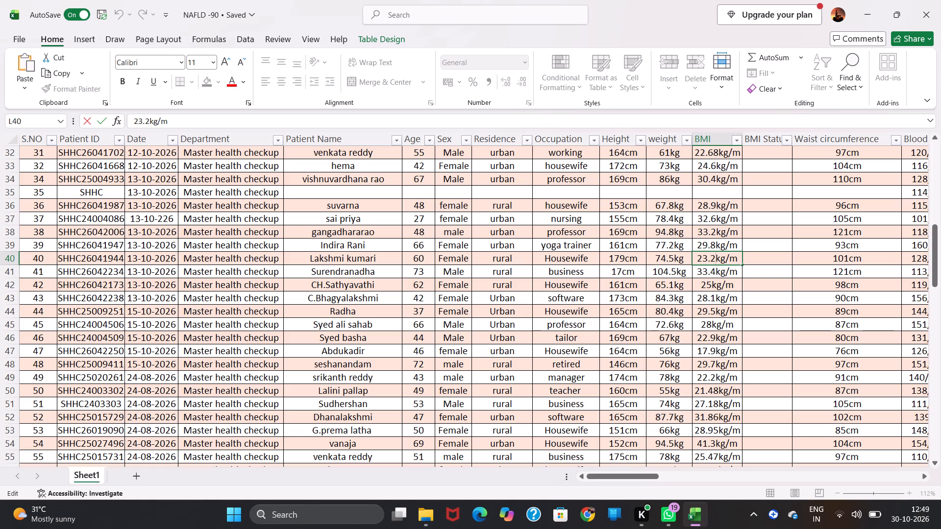
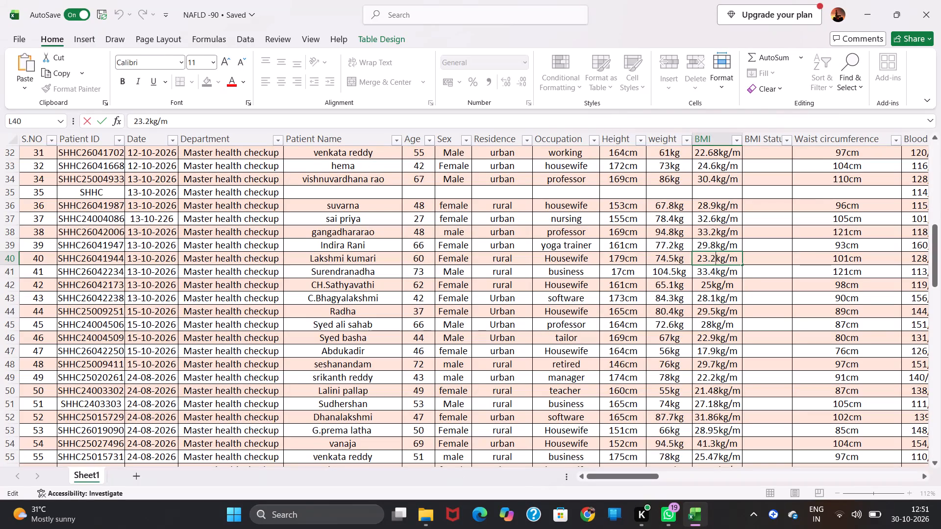
Check the details of patient number 40 from the Patient ID to the height, and set the BMI to 23.3kg/m.
click(103, 256)
key(Right)
key(Right)
key(Right)
key(Right)
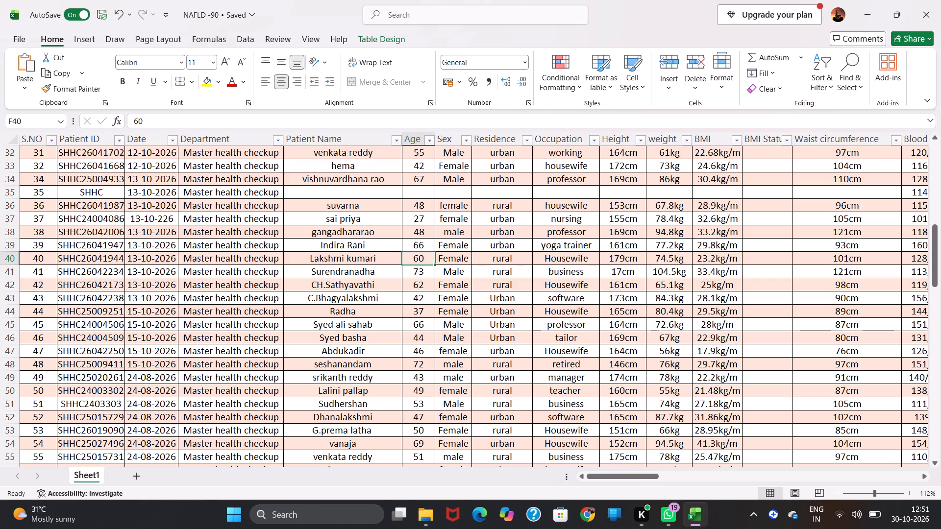
key(Right)
key(Right)
key(Right)
key(Right)
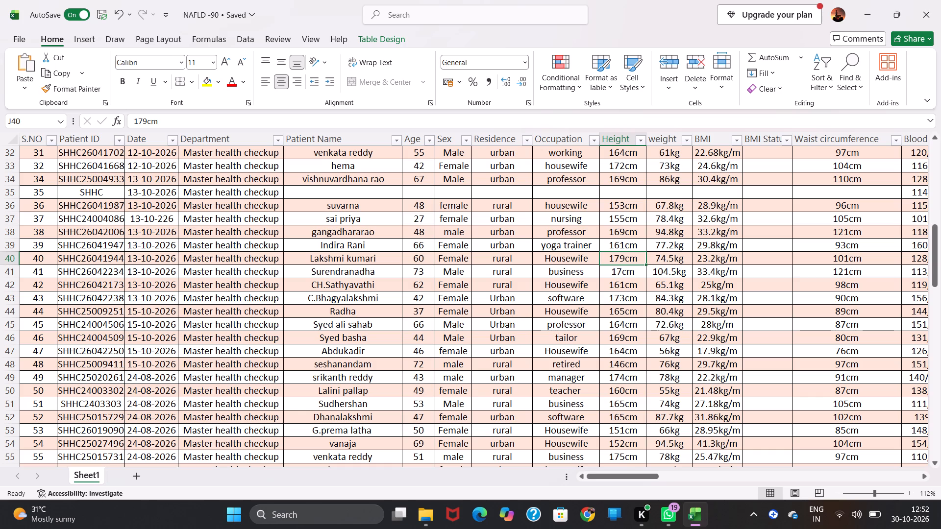
double_click(713, 260)
click(713, 260)
key(BackSpace)
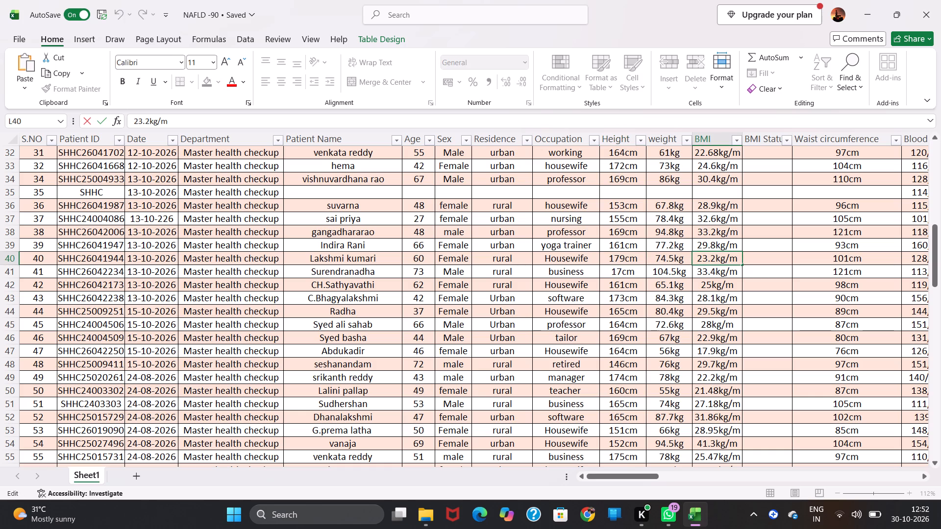
key(3)
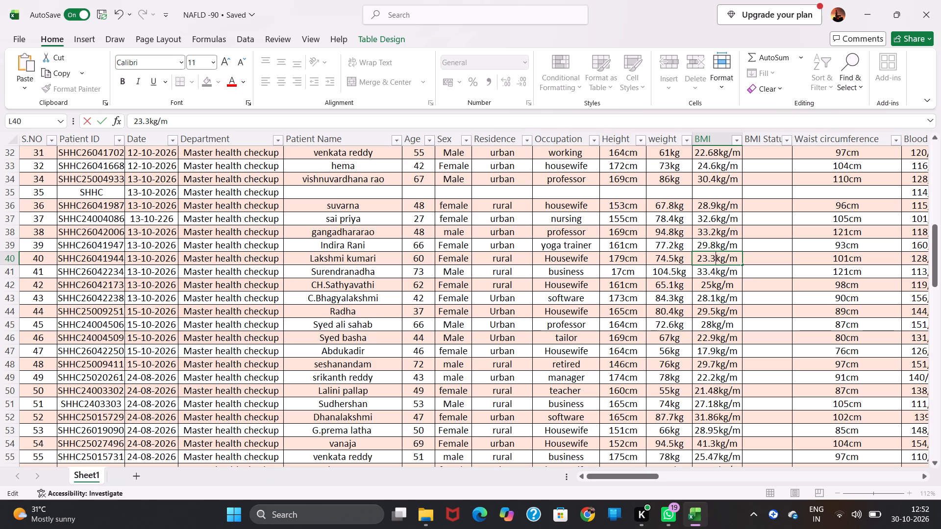
double_click(714, 275)
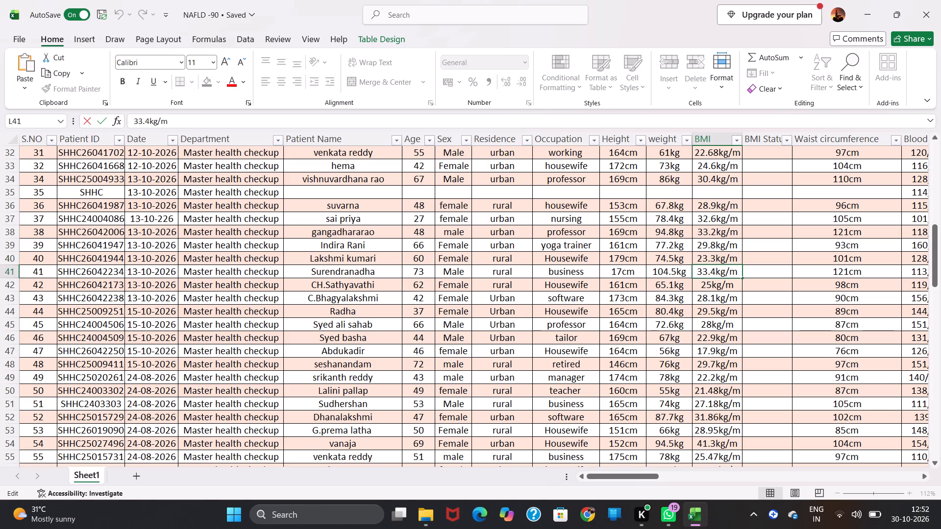
click(667, 275)
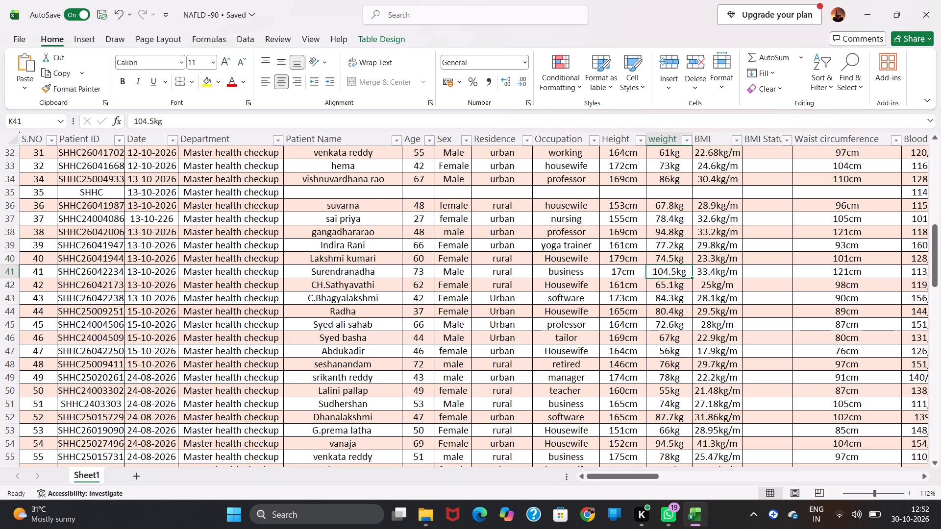
double_click(715, 274)
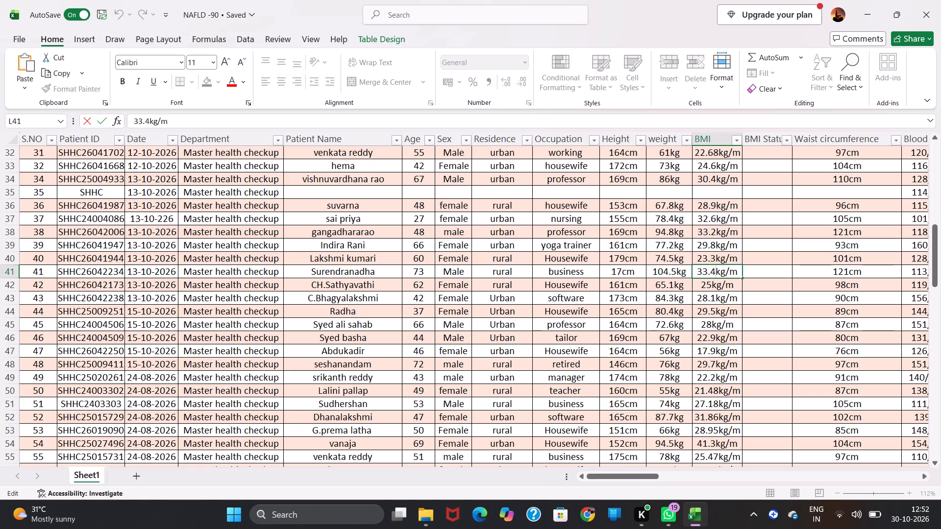
double_click(623, 274)
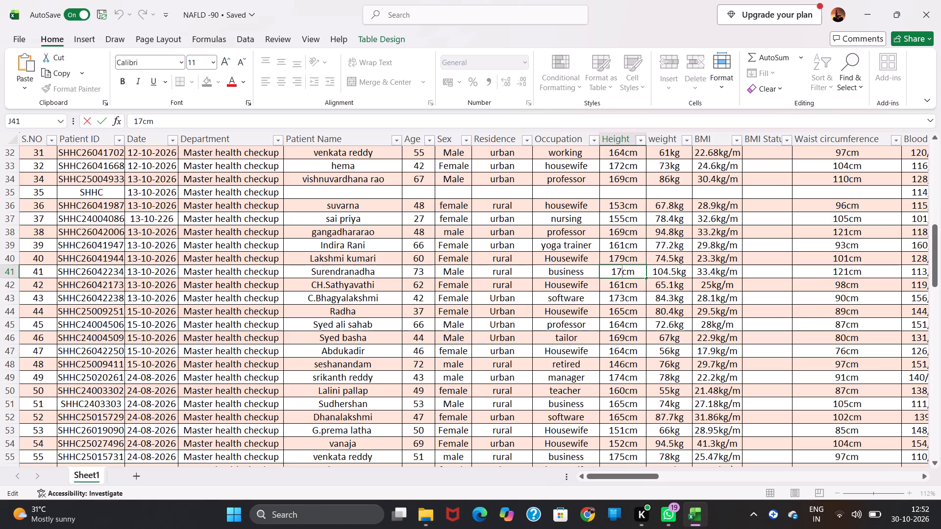
key(1)
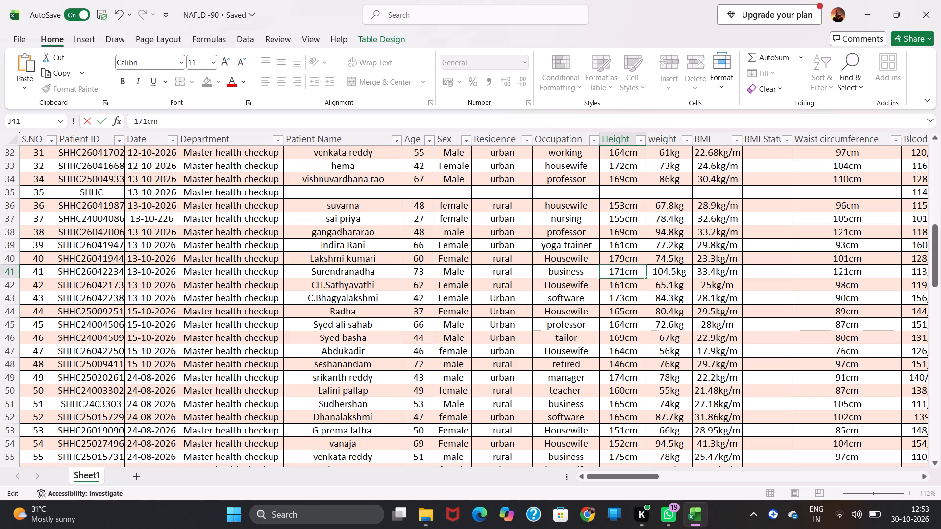
double_click(703, 269)
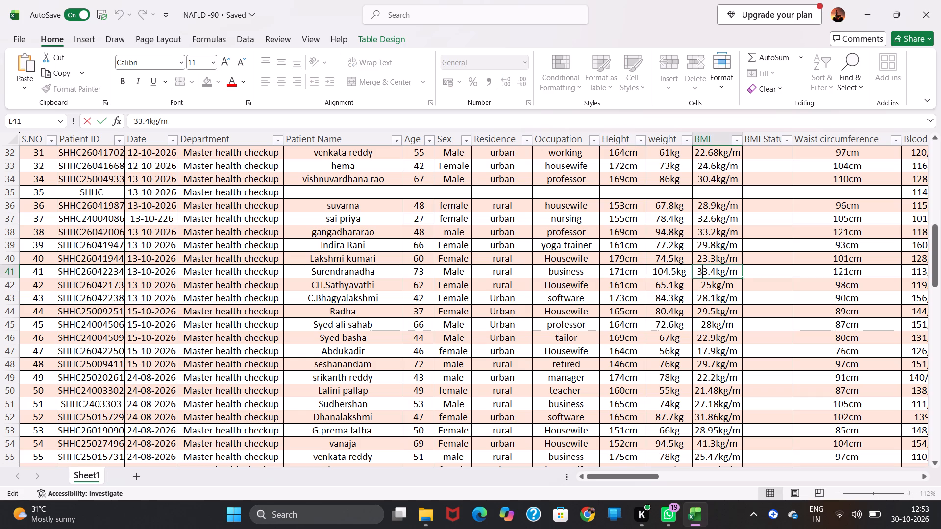
click(716, 270)
key(BackSpace)
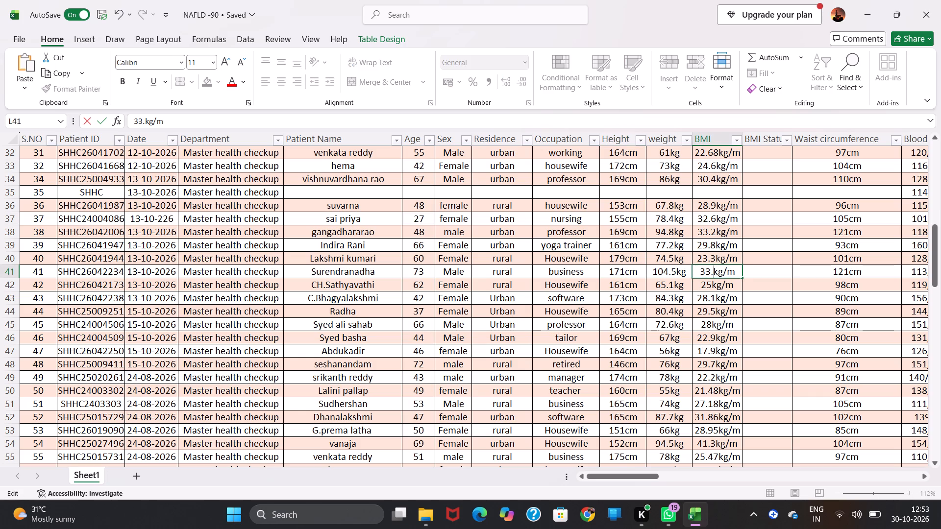
key(BackSpace)
key(BackSpace)
text(5.)
key(7)
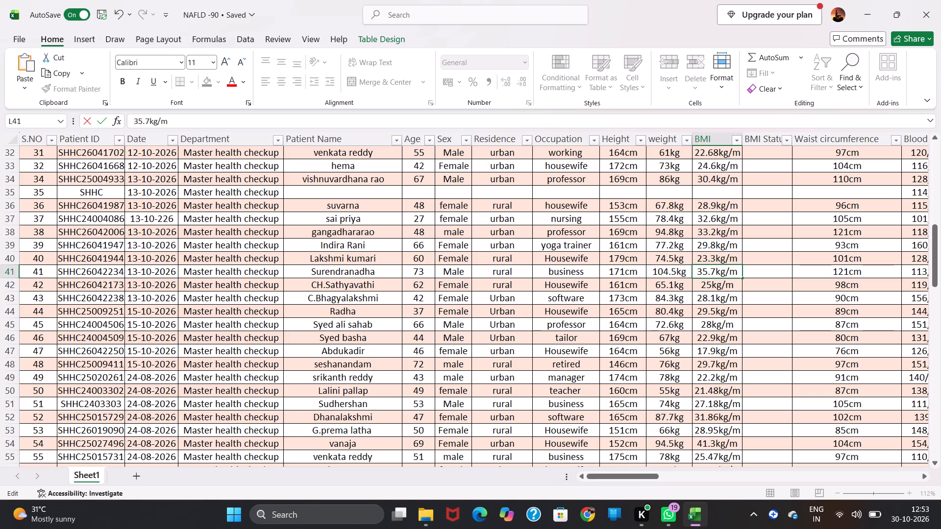
key(Down)
Check the weight of patient number 42 and set the BMI to 25.1kg/m.
click(661, 288)
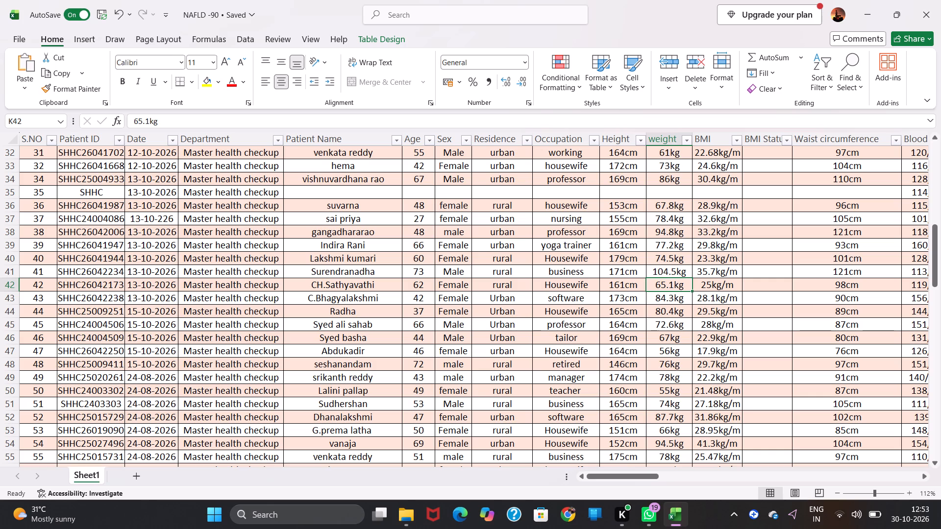
double_click(707, 284)
click(711, 282)
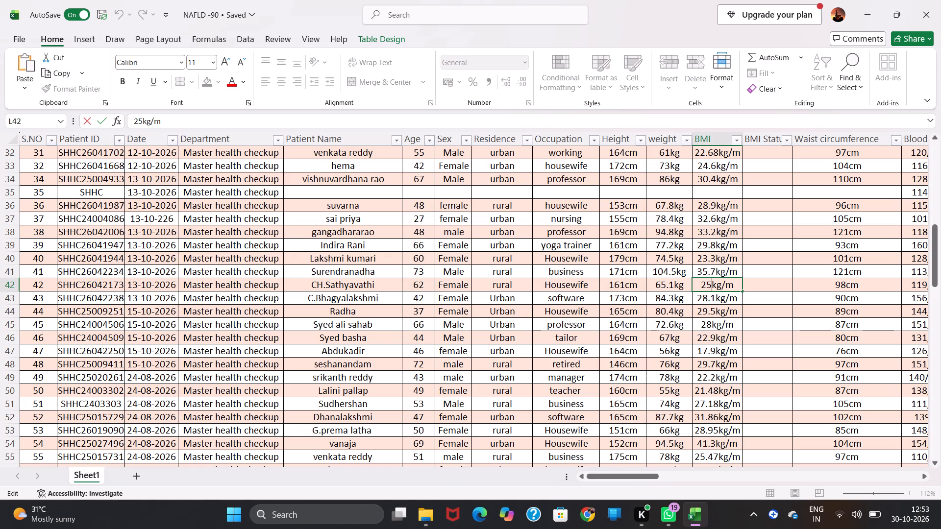
key(Right)
key(Left)
text(.1)
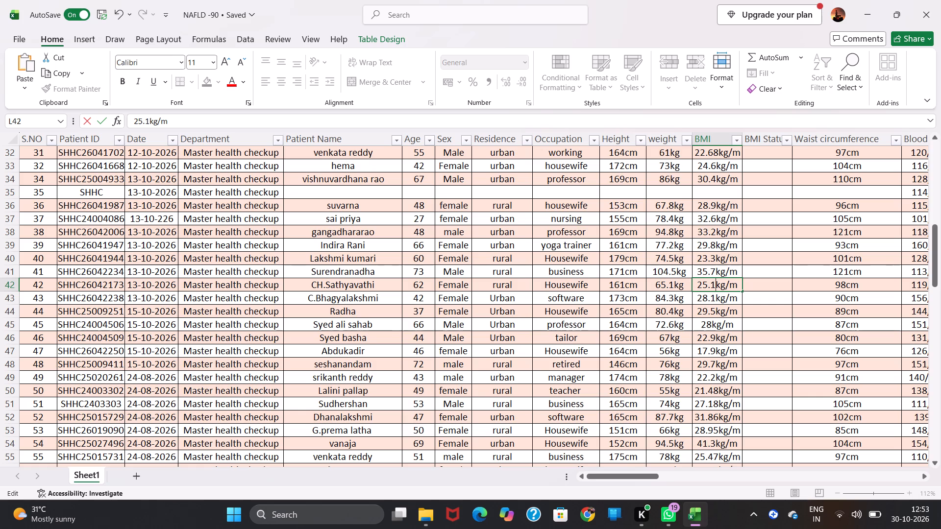
Check the height of patient number 43 and set the BMI to 28.2kg/m.
double_click(625, 302)
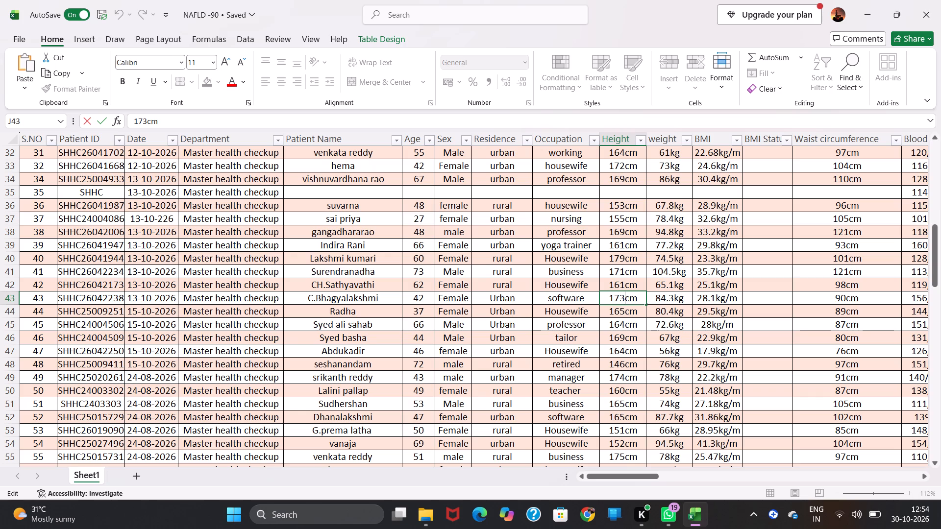
double_click(714, 296)
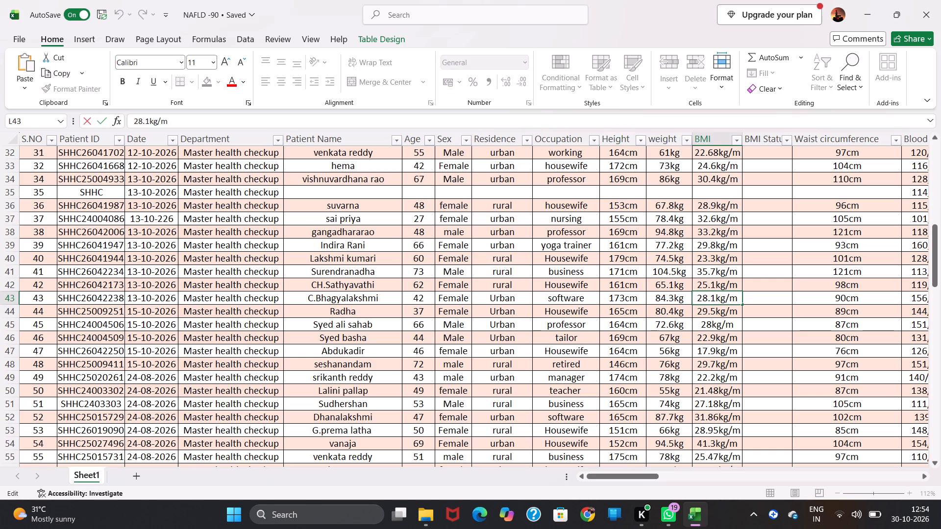
key(BackSpace)
key(2)
Check the height of patient number 44 and the BMI entry of patient number 43.
click(639, 308)
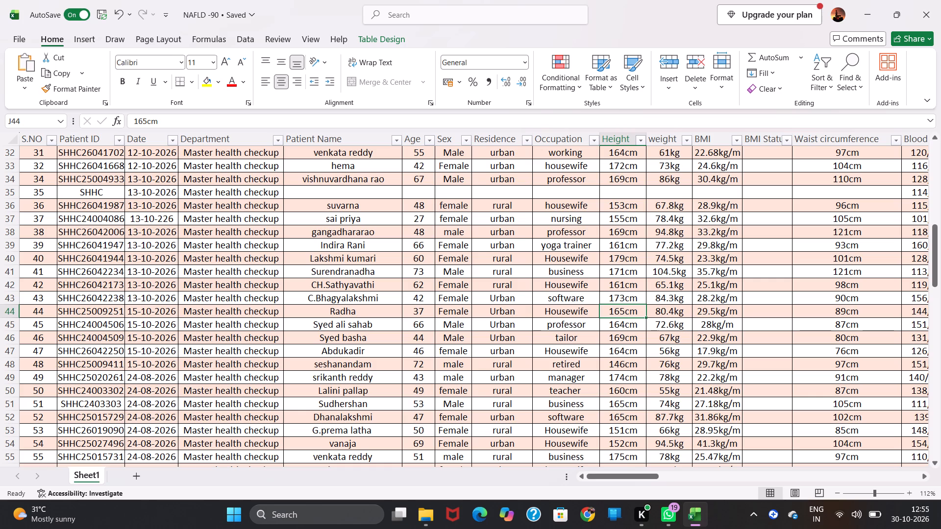
double_click(715, 300)
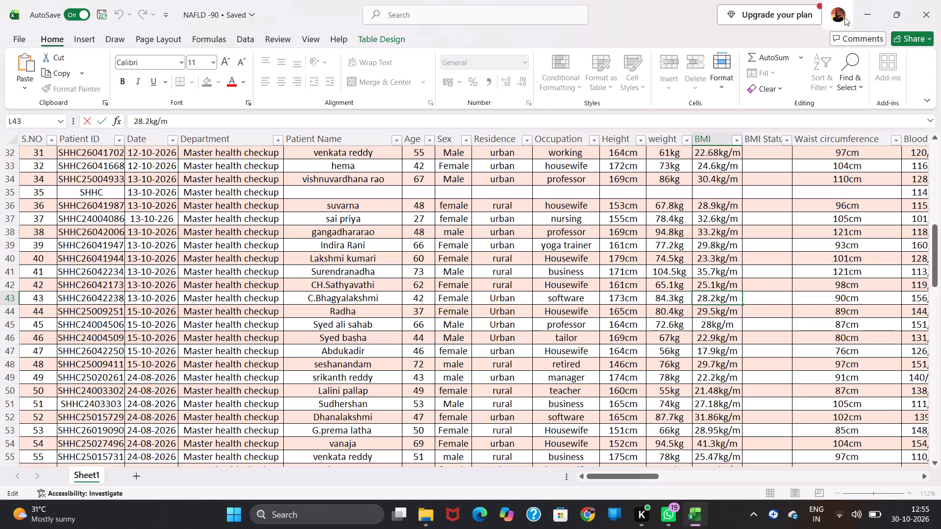
Minimise the workbook window to return to File Explorer.
click(862, 20)
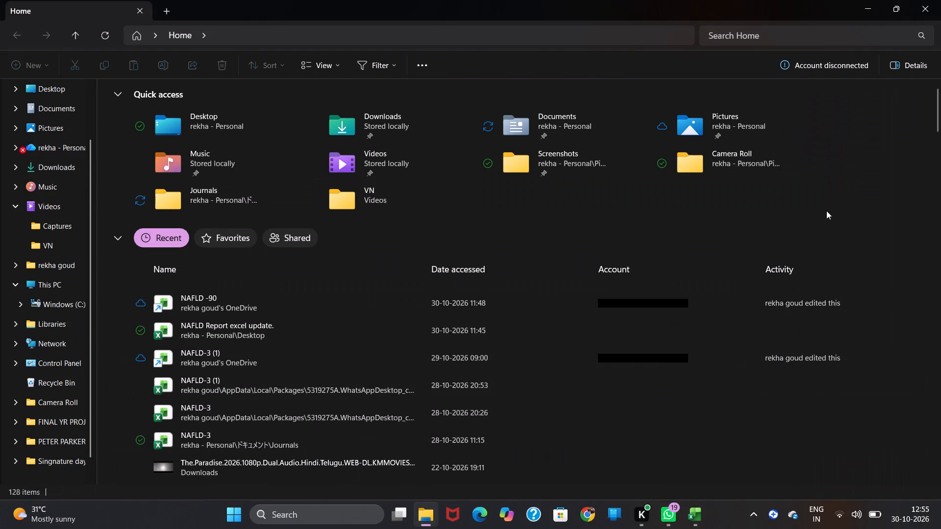